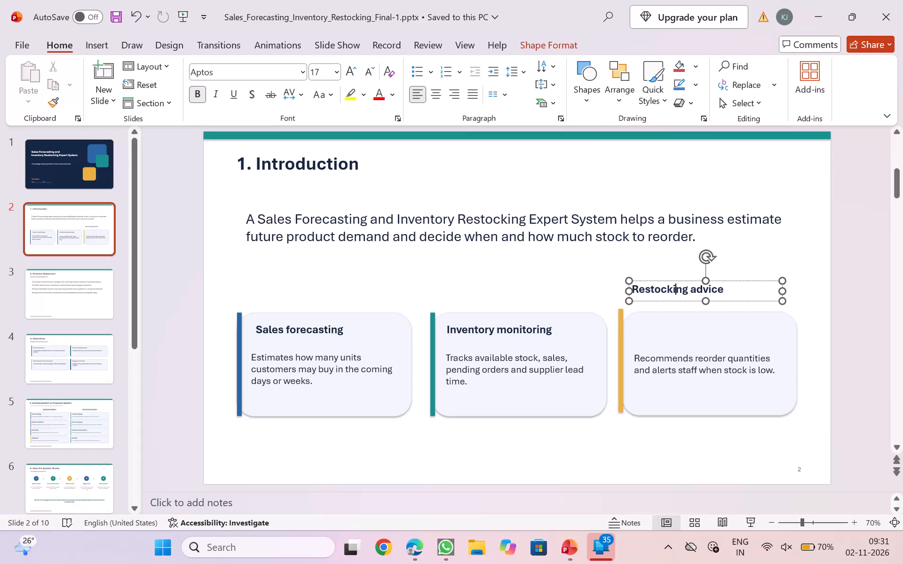
# Move the "Restocking advice" heading down into the third card, above its description, on slide 2.
pyautogui.moveTo(668, 279); pyautogui.dragTo(673, 320)
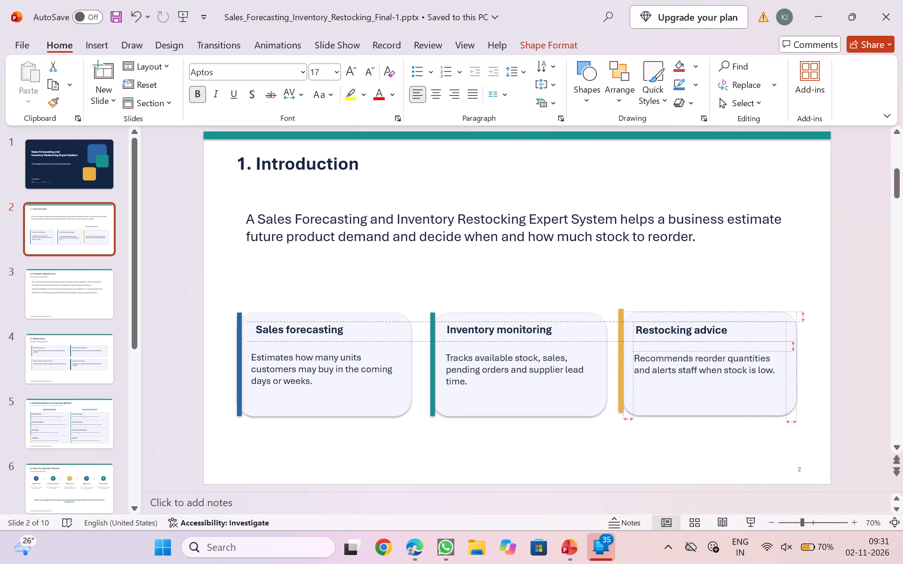
pyautogui.moveTo(673, 320); pyautogui.dragTo(672, 318)
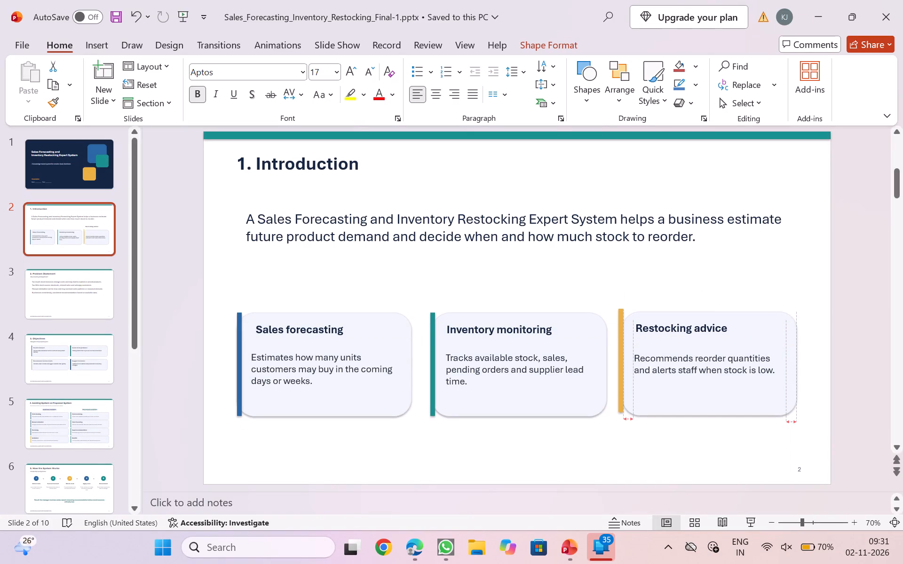
pyautogui.click(634, 276)
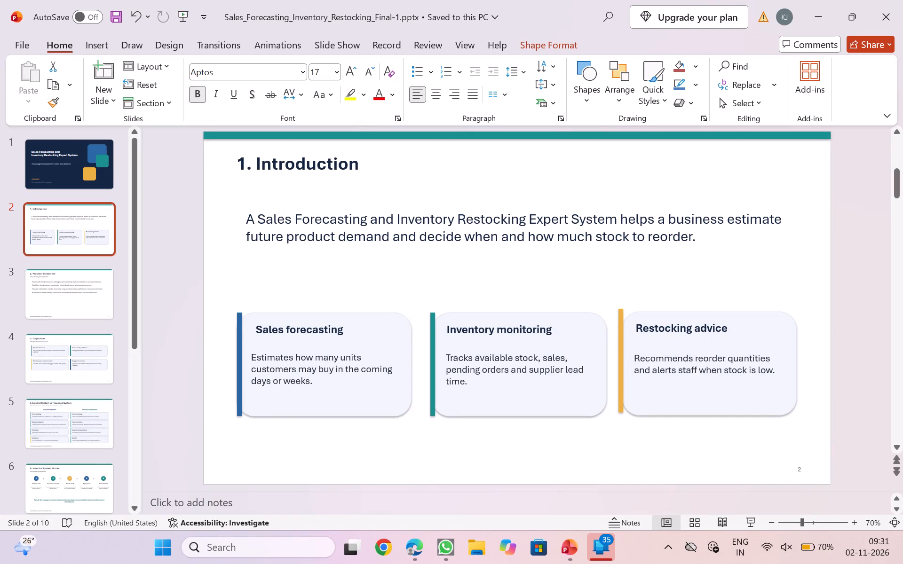
# Move the introduction paragraph on slide 2 down slightly, towards the three cards.
pyautogui.click(564, 225)
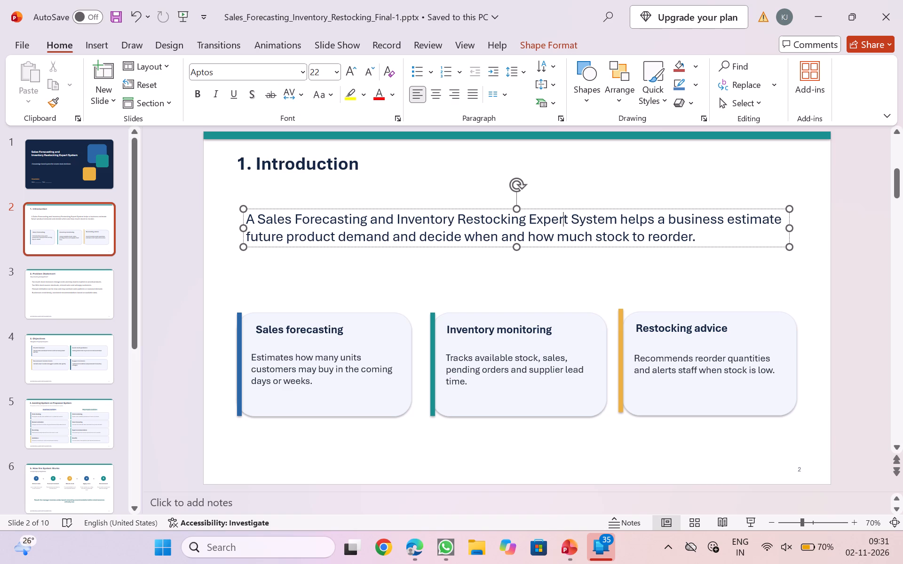
pyautogui.click(489, 244)
pyautogui.moveTo(487, 246); pyautogui.dragTo(486, 256)
# Apply arrow-style bullets to the whole introduction paragraph on slide 2.
pyautogui.click(456, 241)
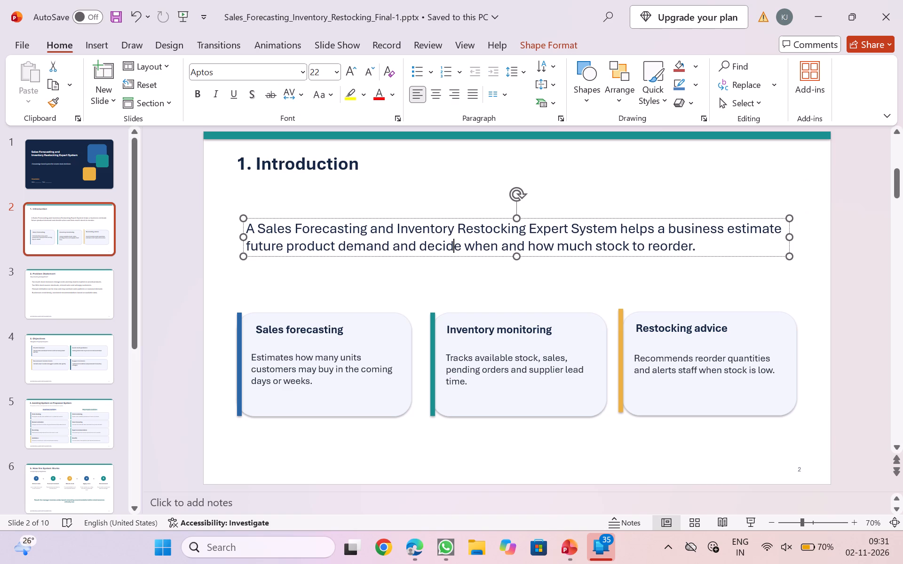
pyautogui.hotkey('ctrl', 'a')
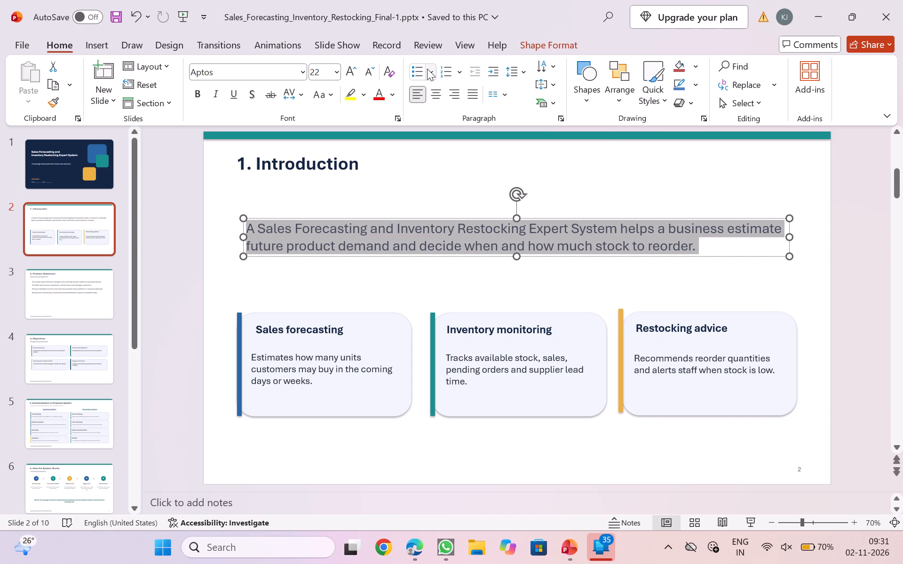
pyautogui.click(427, 69)
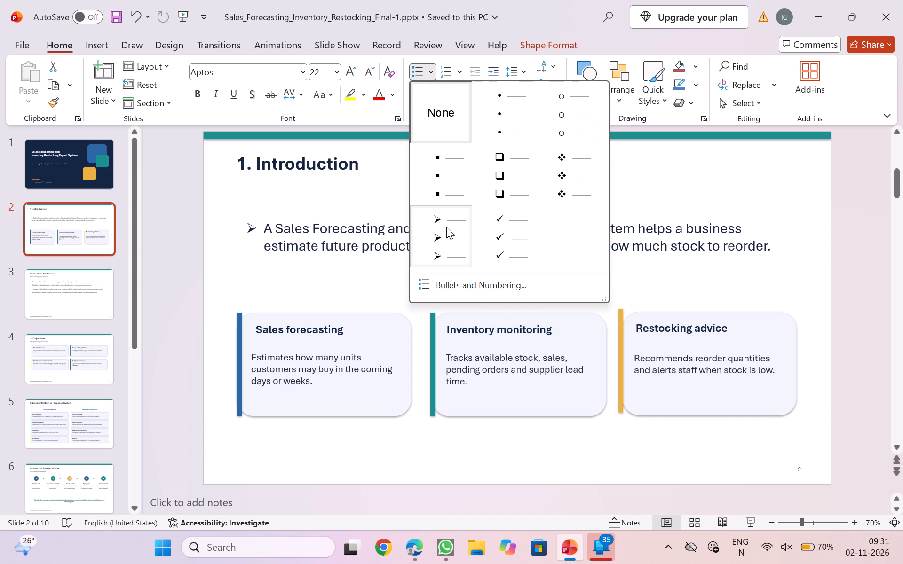
pyautogui.click(446, 227)
# Remove the "1." numbering from the Introduction title and move the title slightly down and to the right.
pyautogui.click(366, 178)
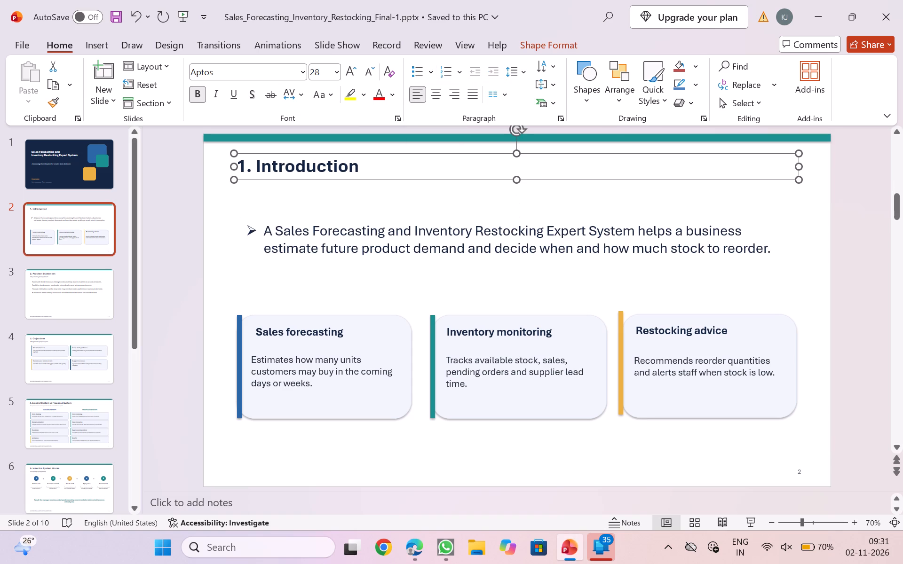
pyautogui.click(256, 169)
pyautogui.press('BackSpace')
pyautogui.press('BackSpace')
pyautogui.press('BackSpace')
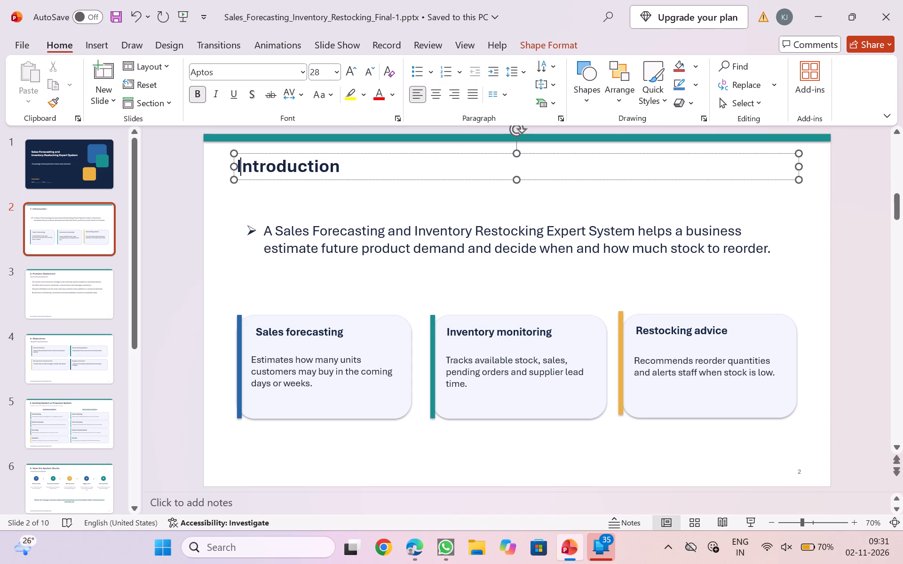
pyautogui.moveTo(293, 152); pyautogui.dragTo(307, 164)
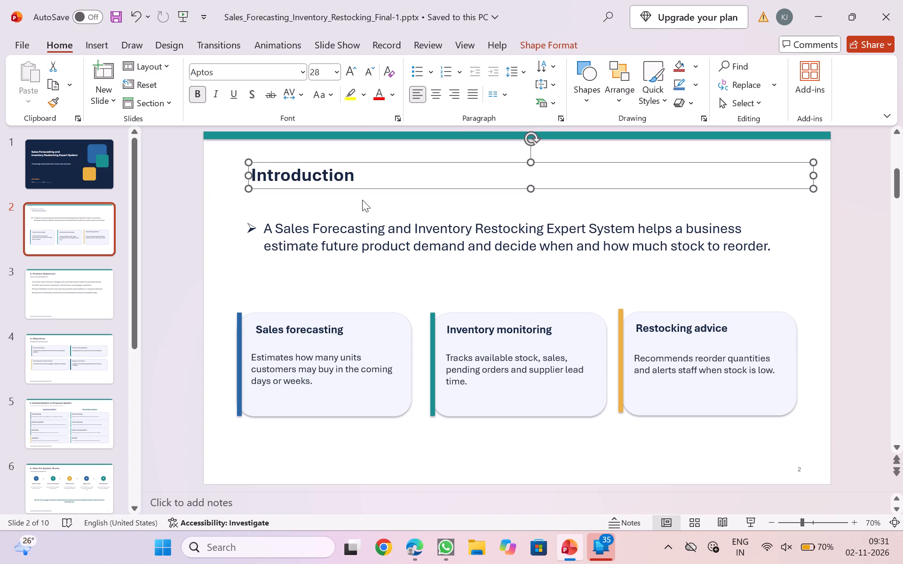
pyautogui.click(204, 332)
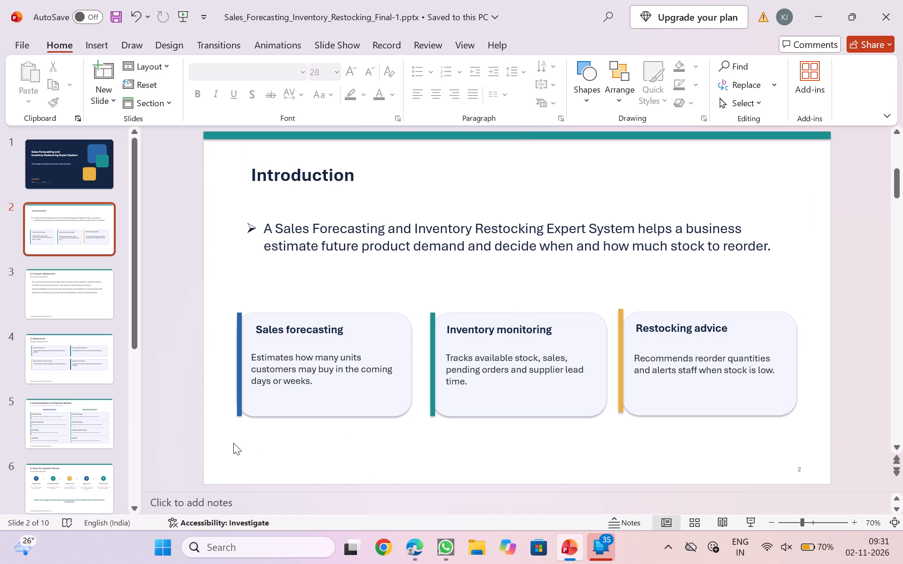
# Apply arrow-style bullets to all four statements in the body text of slide 3, Problem Statement.
pyautogui.click(86, 293)
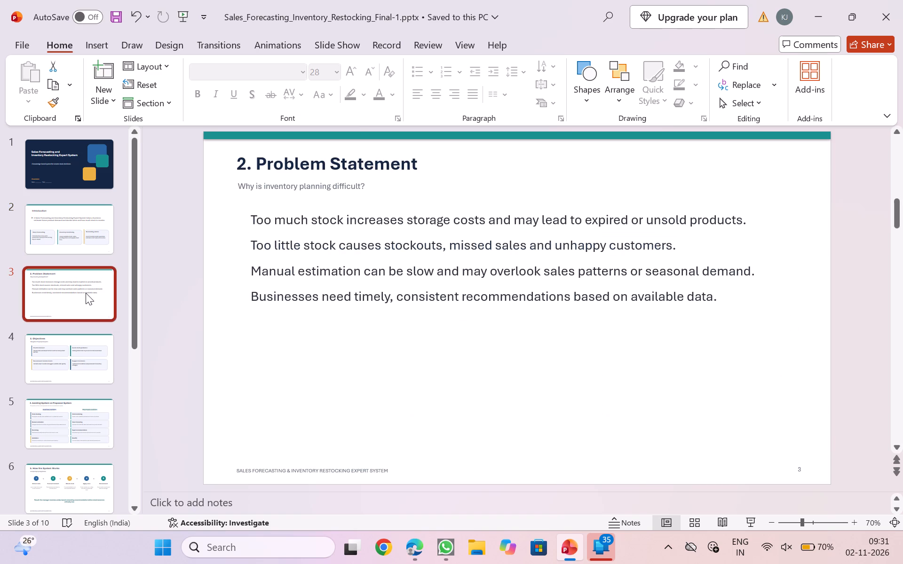
pyautogui.click(356, 243)
pyautogui.hotkey('ctrl', 'a')
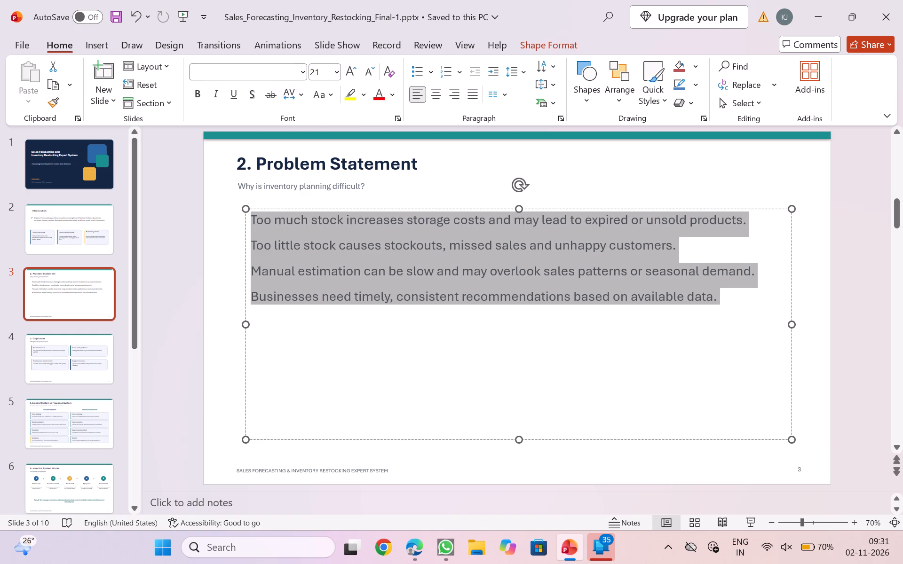
pyautogui.click(322, 75)
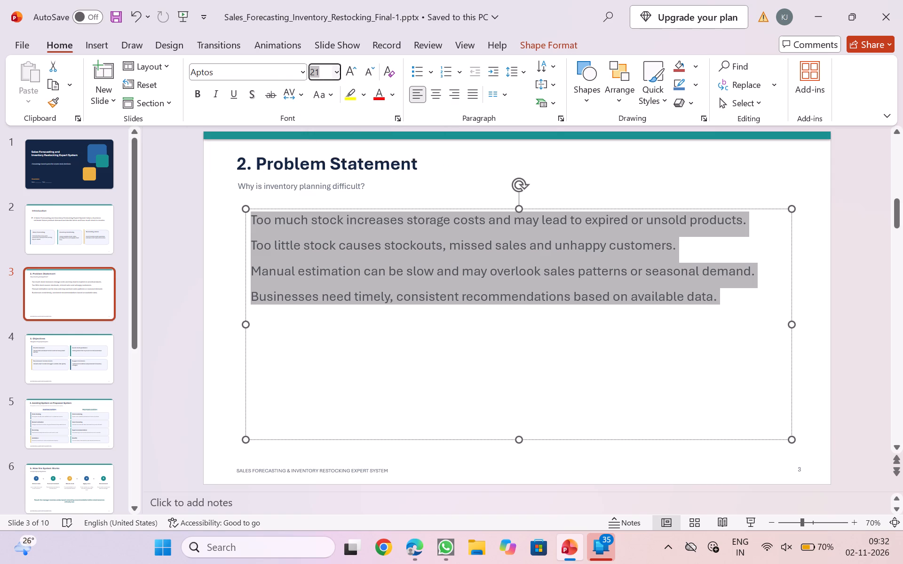
pyautogui.click(432, 70)
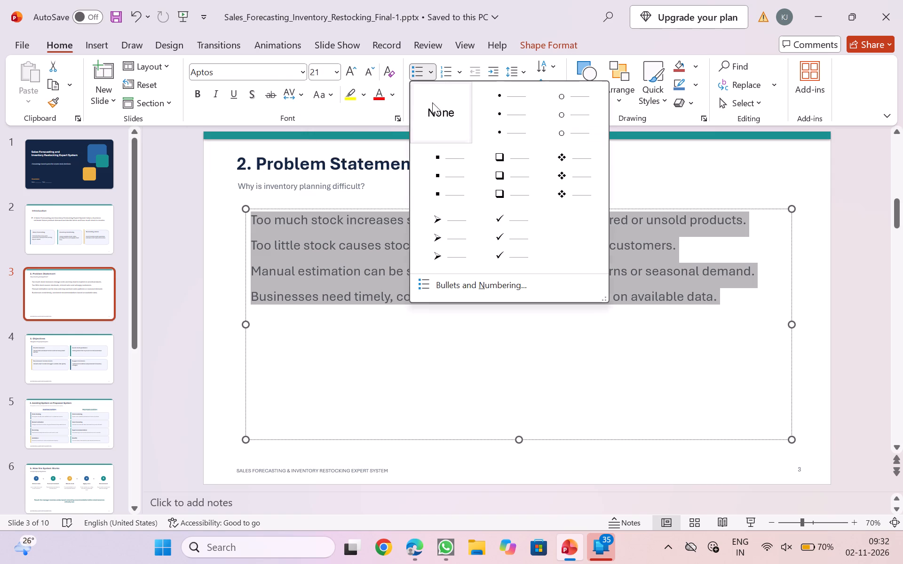
pyautogui.click(441, 223)
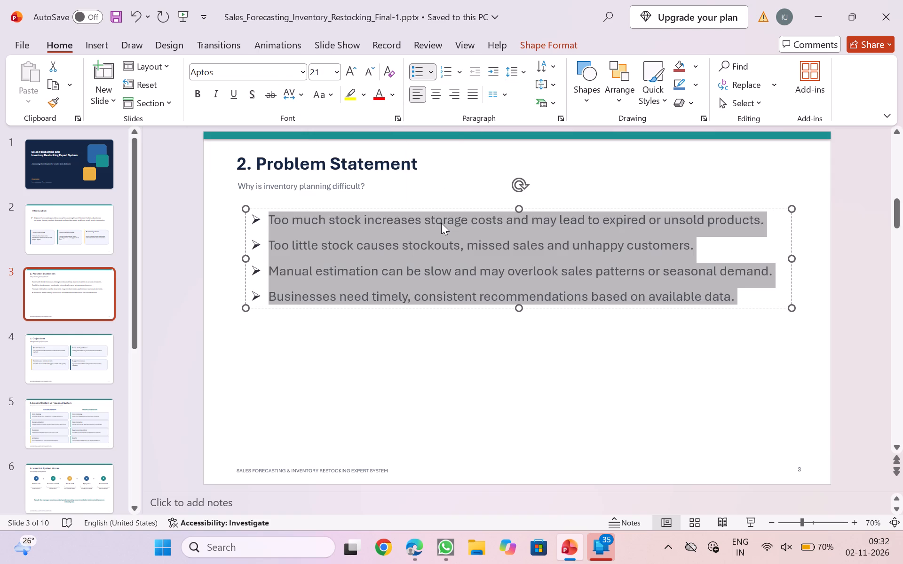
# Move the bulleted list on slide 3 down, leaving more space below the title area.
pyautogui.moveTo(433, 210); pyautogui.dragTo(429, 225)
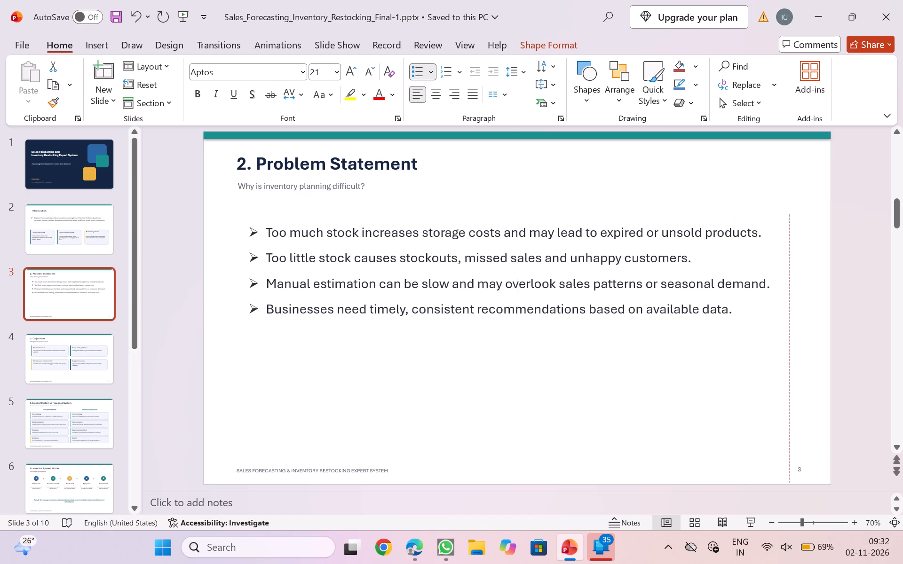
pyautogui.moveTo(429, 225); pyautogui.dragTo(430, 253)
# Delete the subtitle text box "Why is inventory planning difficult?" from slide 3.
pyautogui.click(363, 185)
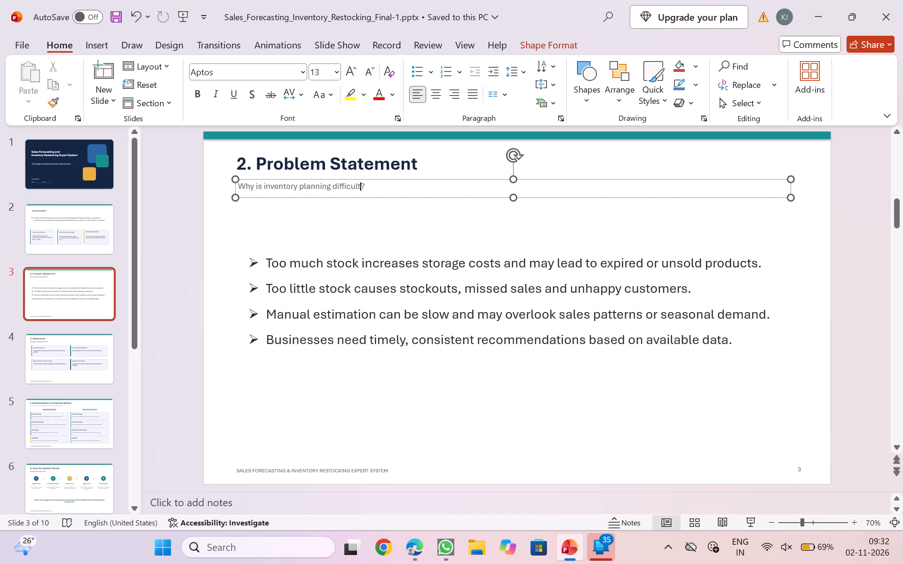
pyautogui.click(356, 180)
pyautogui.press('BackSpace')
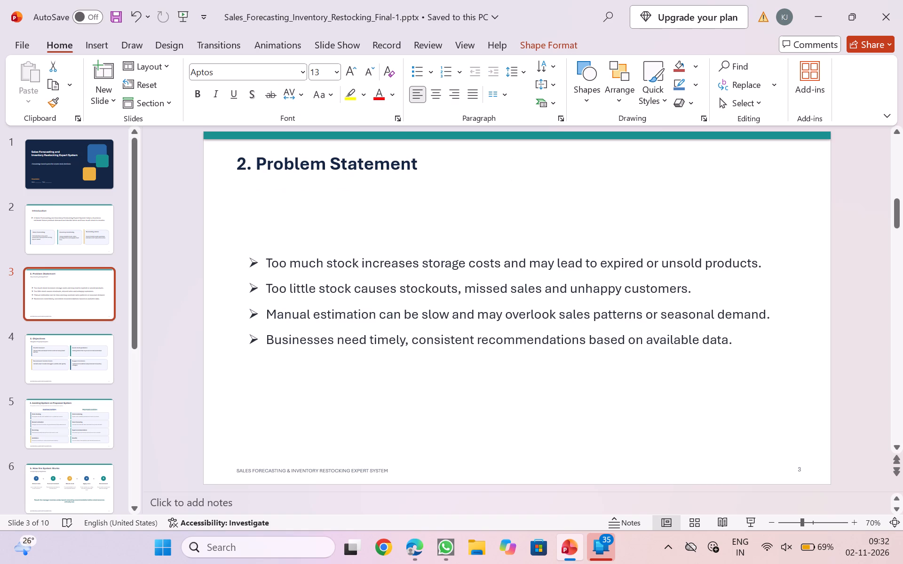
# Remove the "2." numbering from the Problem Statement title and move the title down and slightly to the right.
pyautogui.click(252, 166)
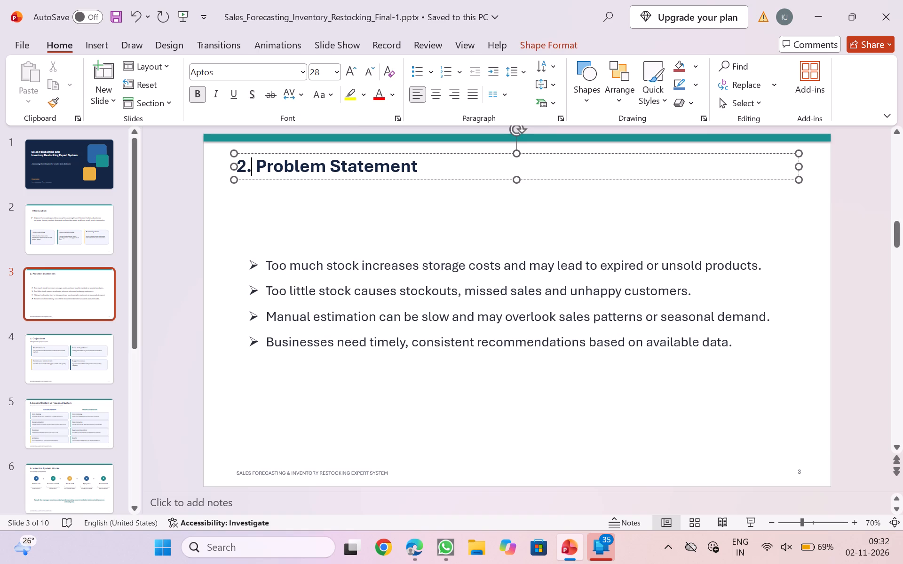
pyautogui.press('BackSpace')
pyautogui.press('BackSpace')
pyautogui.moveTo(283, 154); pyautogui.dragTo(288, 167)
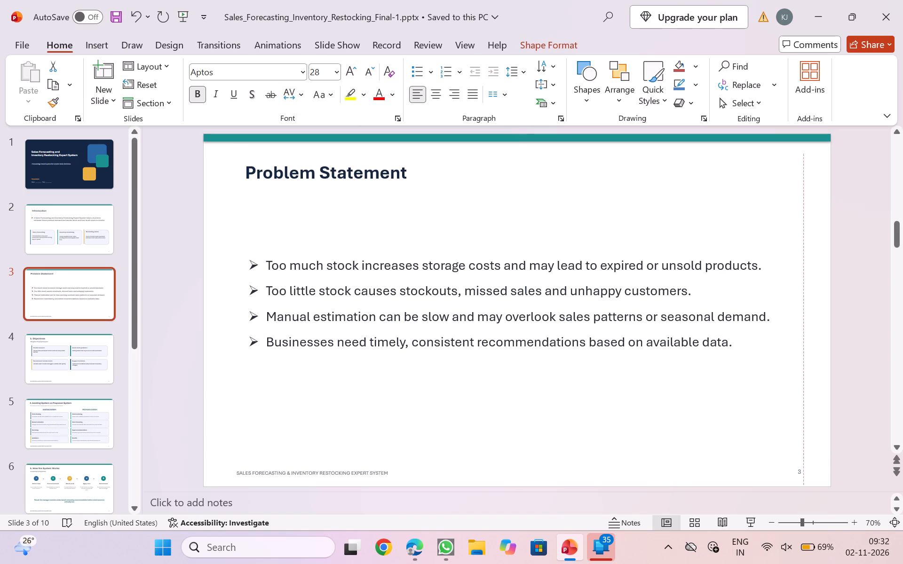
pyautogui.moveTo(288, 167); pyautogui.dragTo(287, 180)
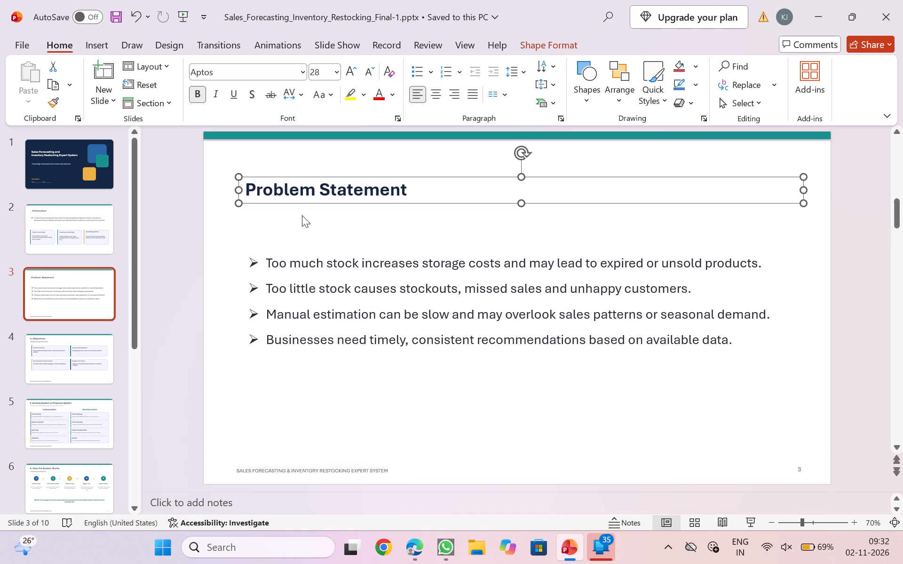
pyautogui.click(398, 434)
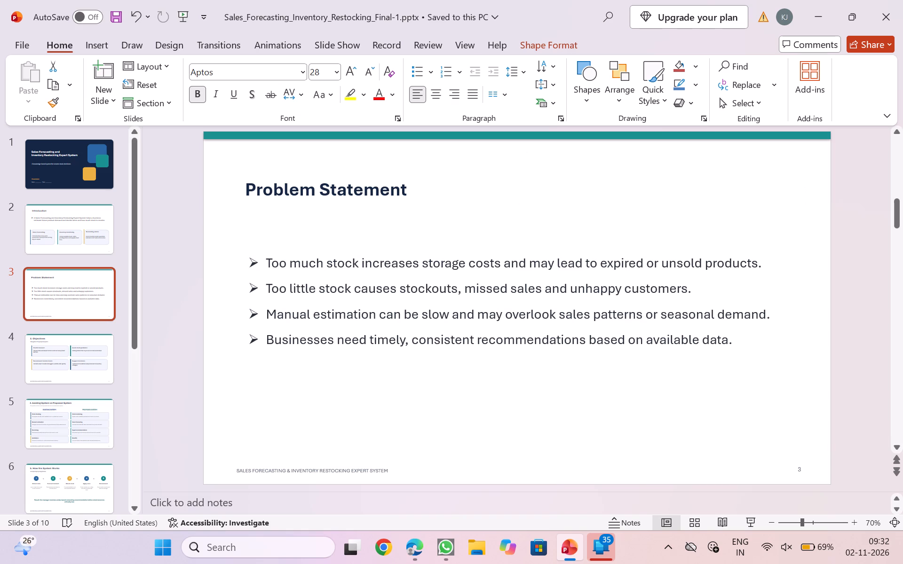
# Move the bulleted list on slide 3 up closer to the title and slightly to the right.
pyautogui.click(397, 332)
pyautogui.moveTo(375, 252); pyautogui.dragTo(377, 237)
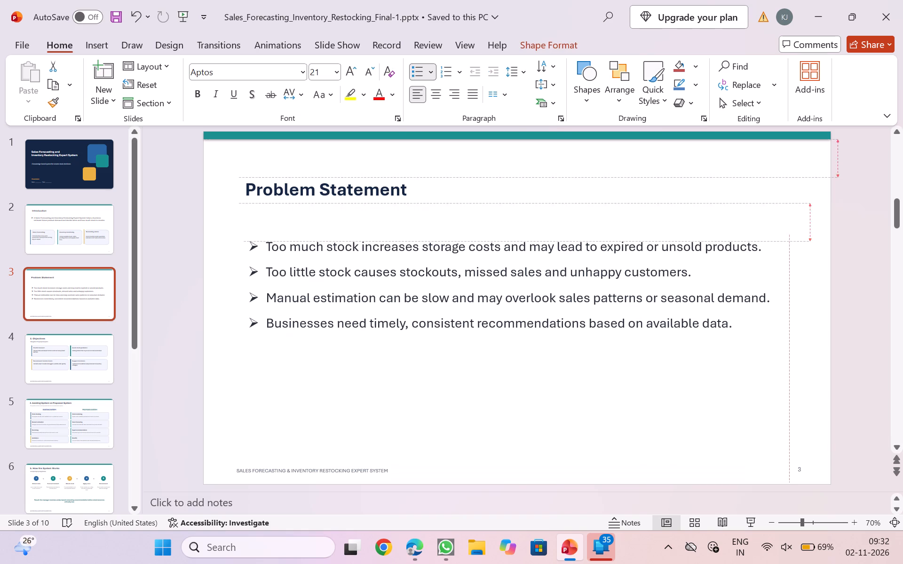
pyautogui.moveTo(377, 237); pyautogui.dragTo(388, 233)
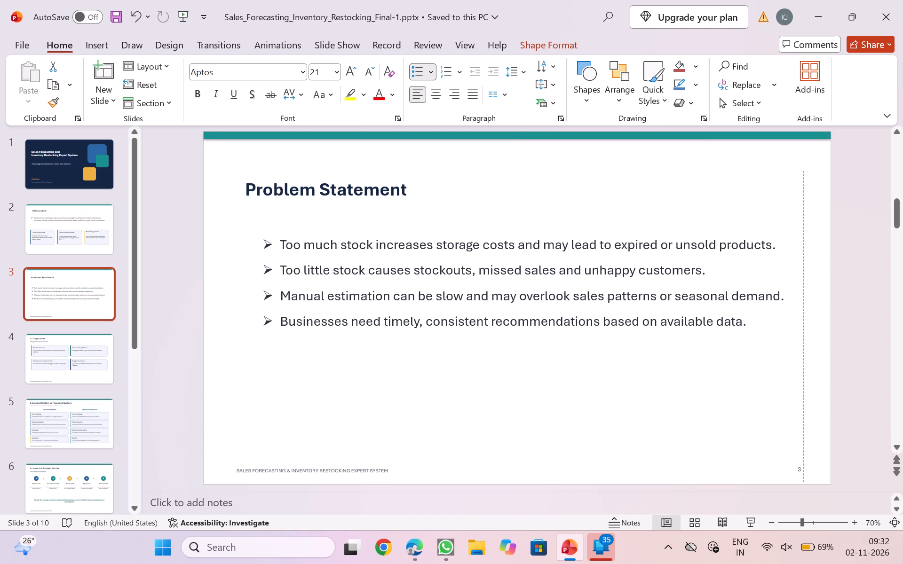
# Delete the footer text box with the expert system name from the bottom of slide 3.
pyautogui.click(377, 469)
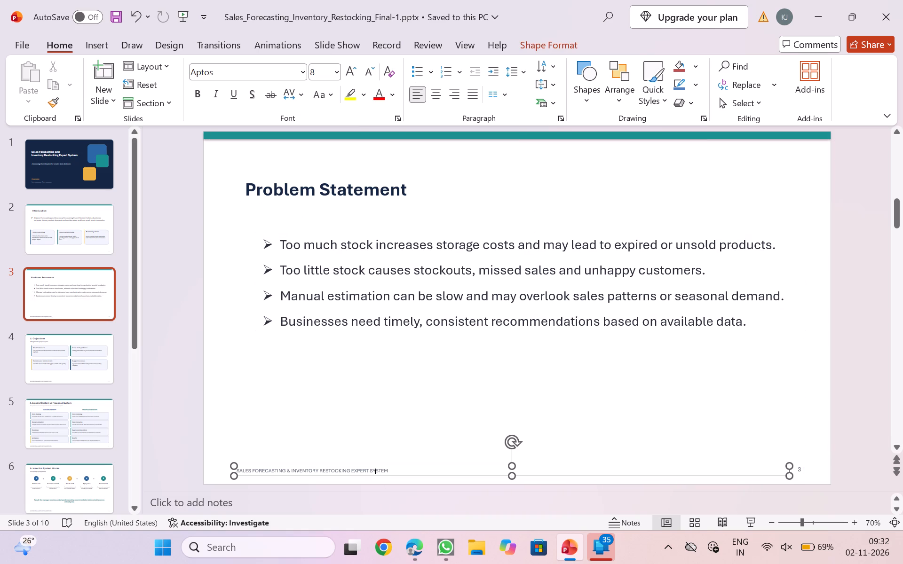
pyautogui.press('Delete')
pyautogui.click(389, 464)
pyautogui.press('Delete')
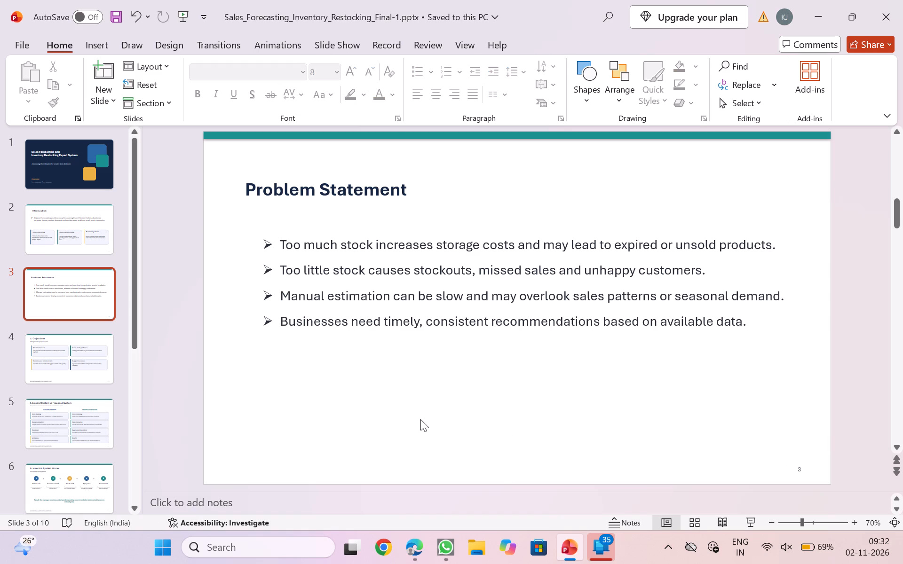
# On slide 4, Objectives, set the font size of the "Predict demand" description to 16.
pyautogui.click(86, 360)
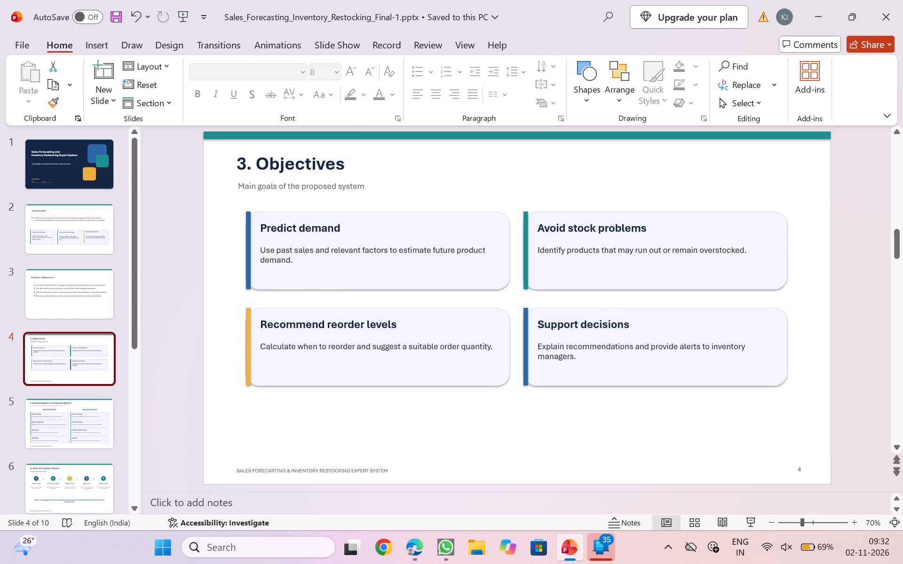
pyautogui.click(323, 255)
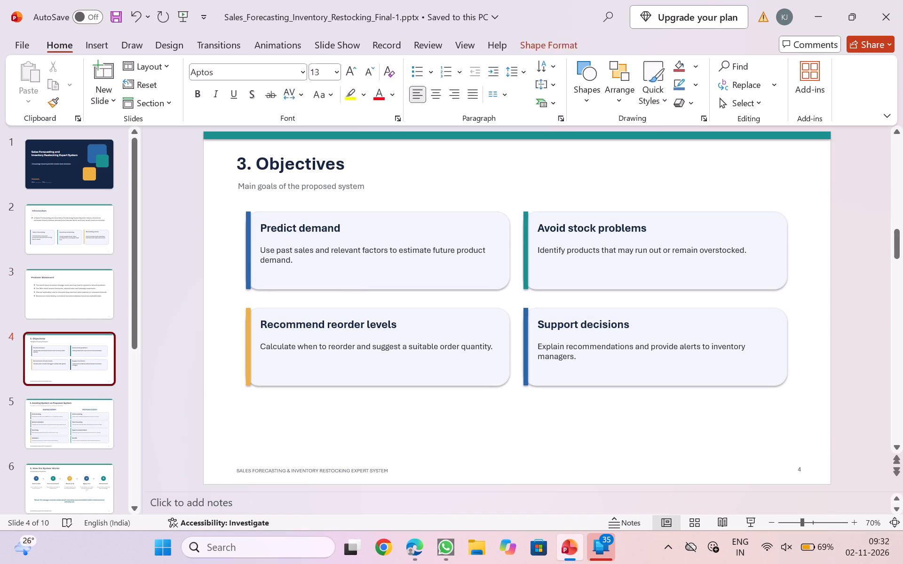
pyautogui.hotkey('ctrl', 'a')
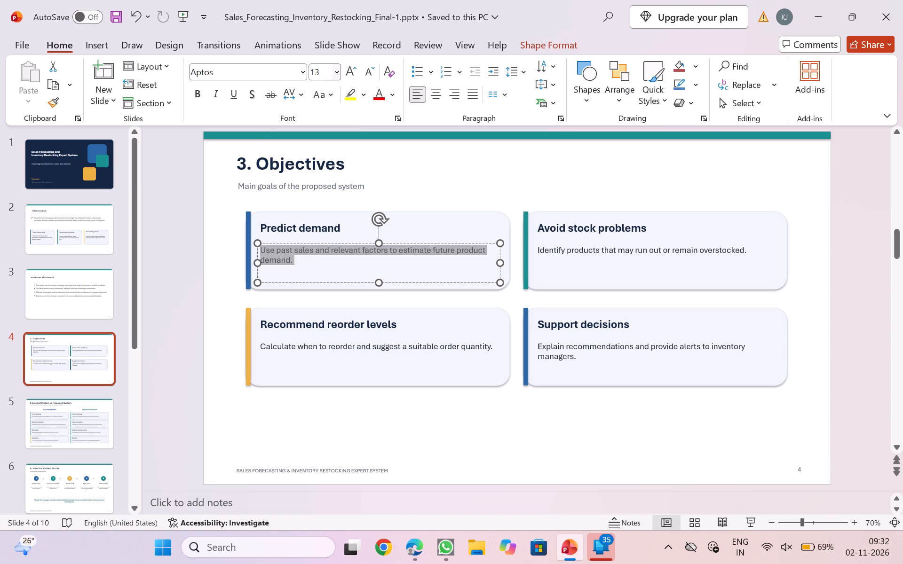
pyautogui.click(318, 72)
pyautogui.write('16')
pyautogui.press('Return')
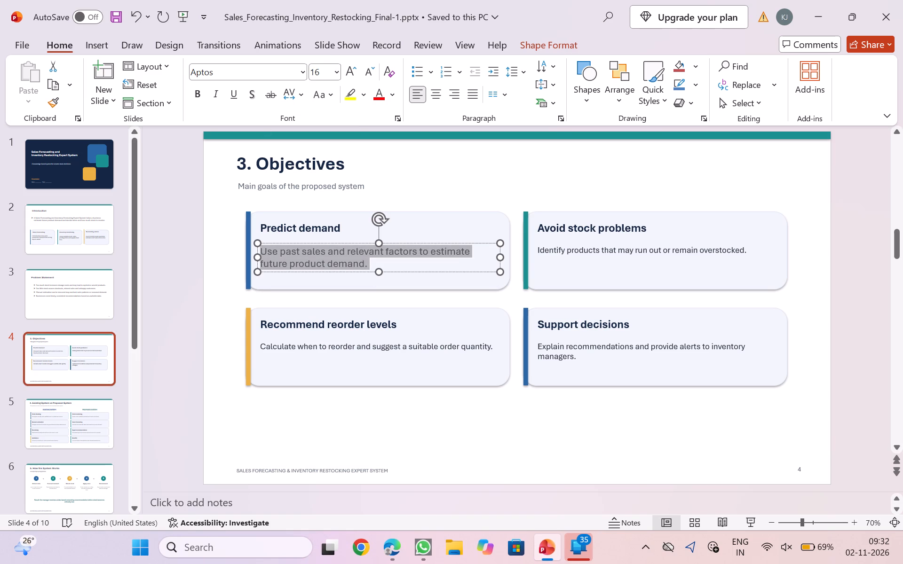
# Set the font size of the "Avoid stock problems" description on slide 4 to 16.
pyautogui.click(573, 253)
pyautogui.hotkey('ctrl', 'a')
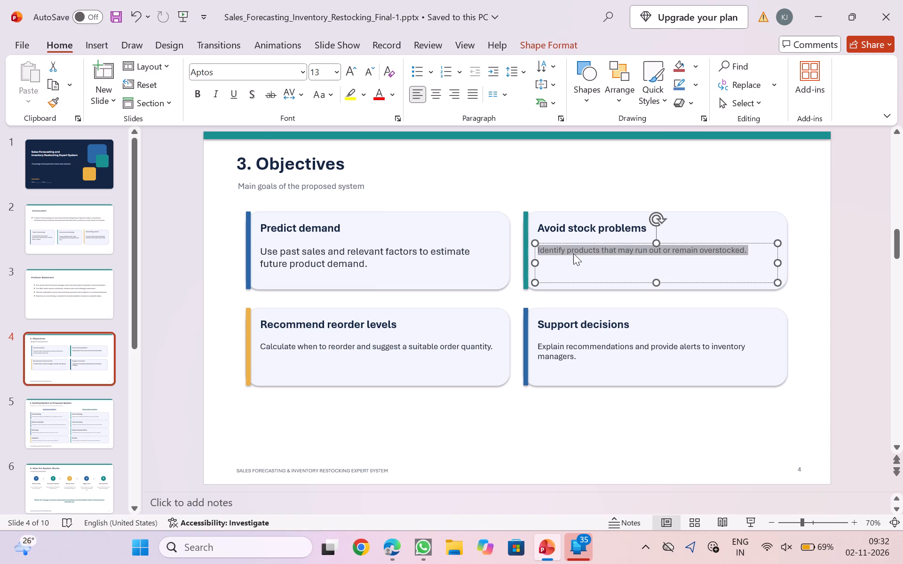
pyautogui.click(318, 70)
pyautogui.write('16')
pyautogui.press('Return')
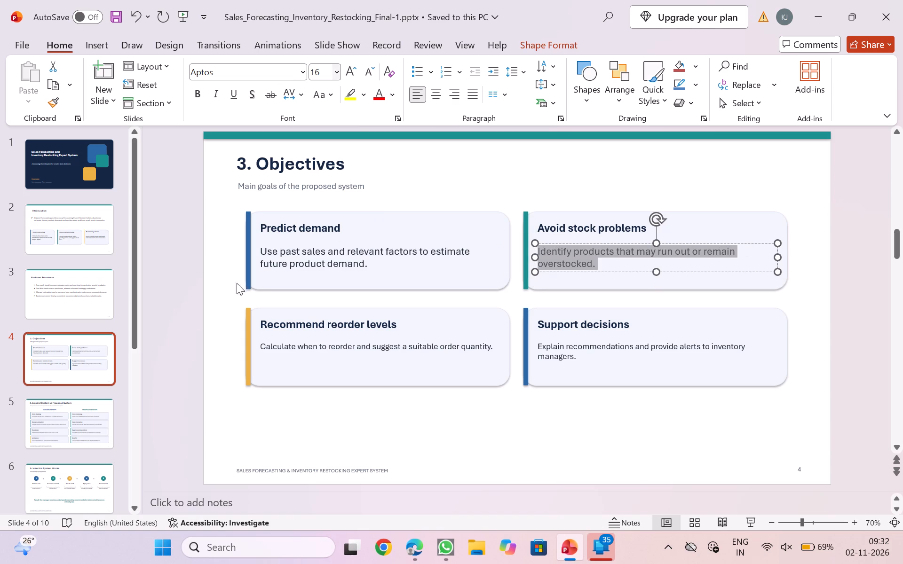
# Set the font size of the "Recommend reorder levels" description to 16.
pyautogui.click(317, 348)
pyautogui.hotkey('ctrl', 'a')
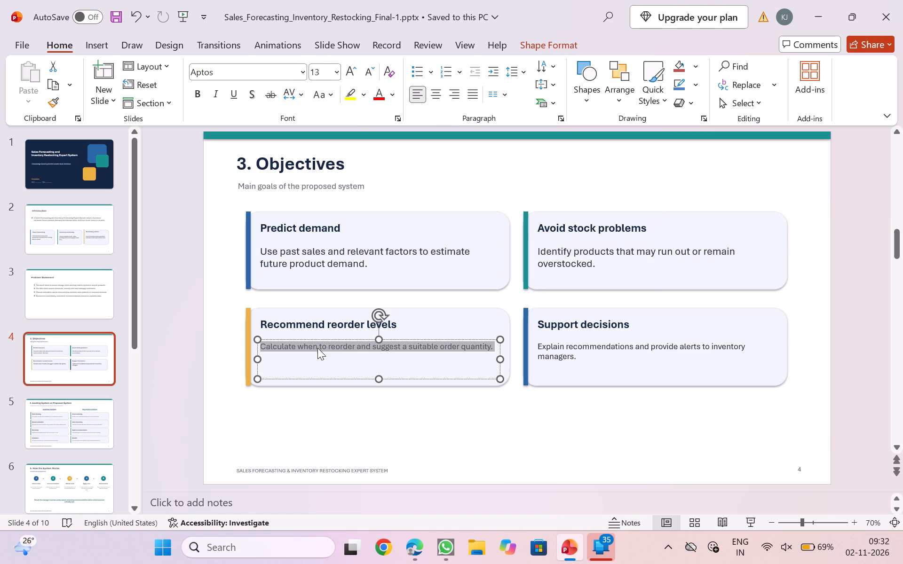
pyautogui.click(317, 77)
pyautogui.write('16')
pyautogui.press('Return')
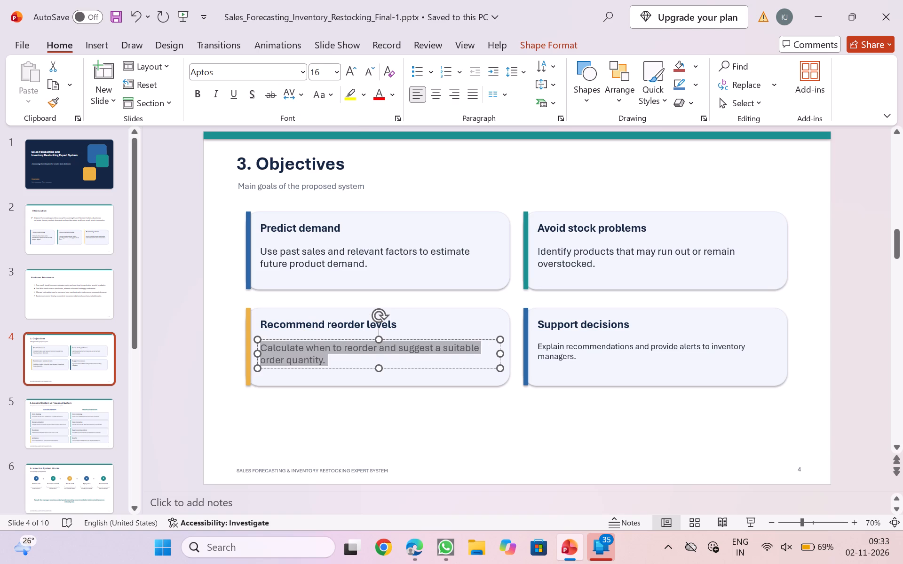
# Set the font size of the "Support decisions" description to 16.
pyautogui.click(571, 352)
pyautogui.hotkey('ctrl', 'a')
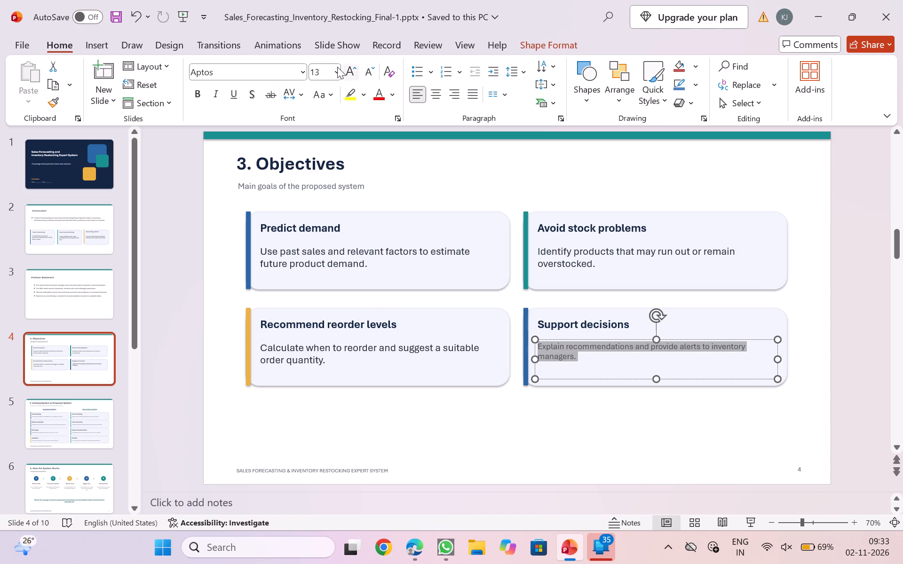
pyautogui.click(312, 67)
pyautogui.write('16')
pyautogui.press('Return')
# Delete the subtitle text box "Main goals of the proposed system" below the Objectives title.
pyautogui.click(331, 188)
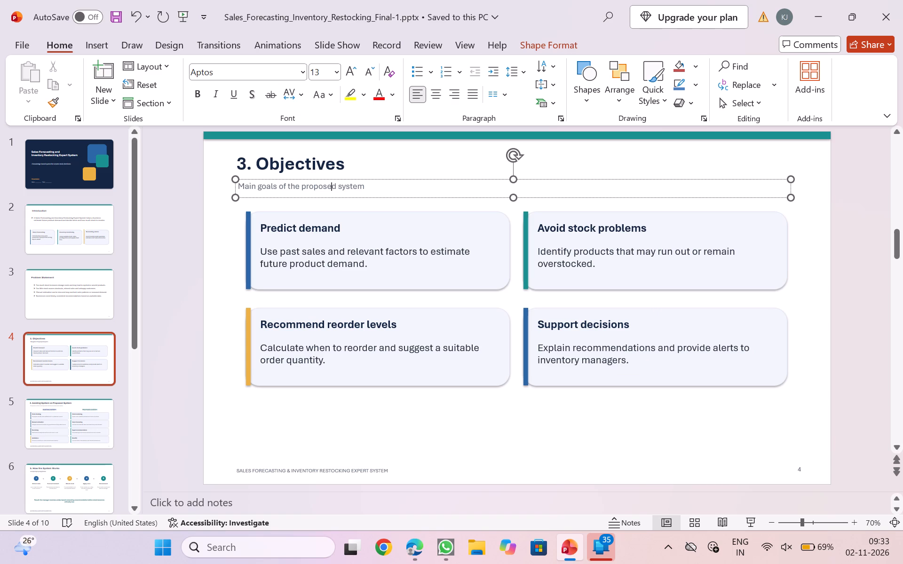
pyautogui.click(372, 180)
pyautogui.press('Delete')
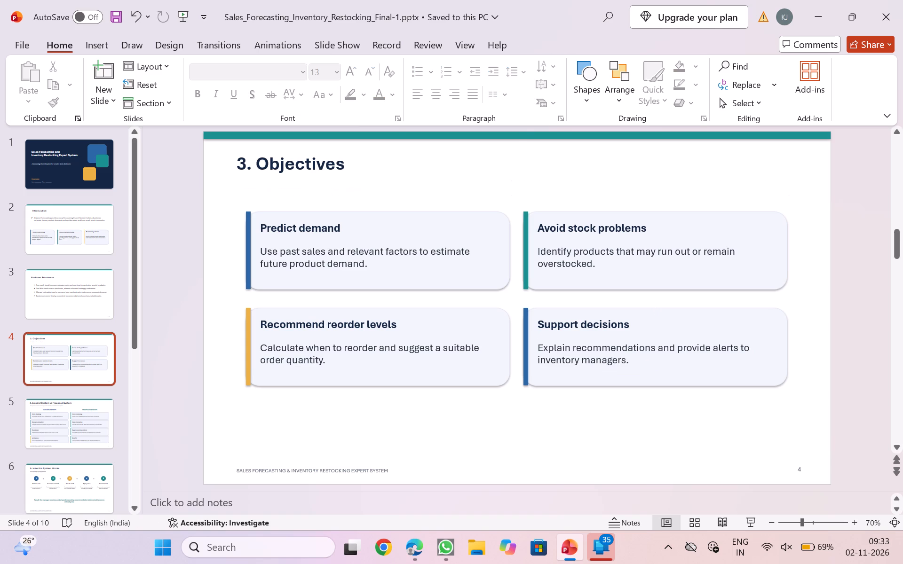
# Remove the "3." numbering from the Objectives title and move the title slightly down and right, aligned with the cards' left edge.
pyautogui.click(253, 162)
pyautogui.press('BackSpace')
pyautogui.press('BackSpace')
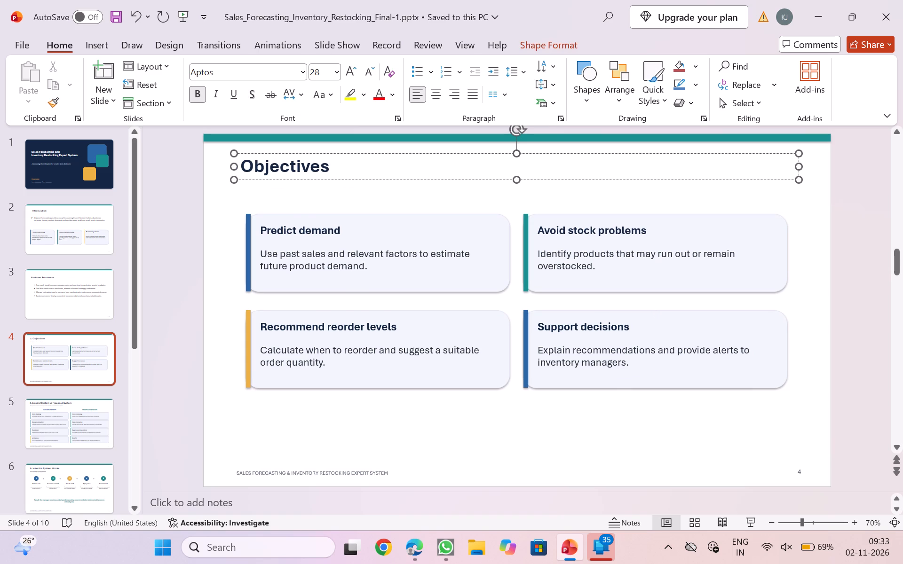
pyautogui.moveTo(311, 180); pyautogui.dragTo(325, 180)
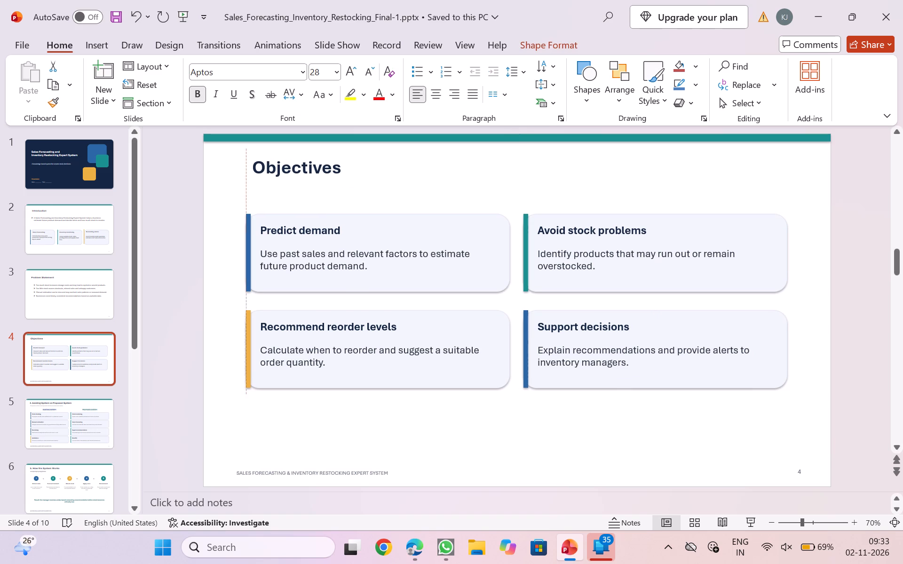
pyautogui.moveTo(325, 180); pyautogui.dragTo(324, 186)
pyautogui.click(451, 443)
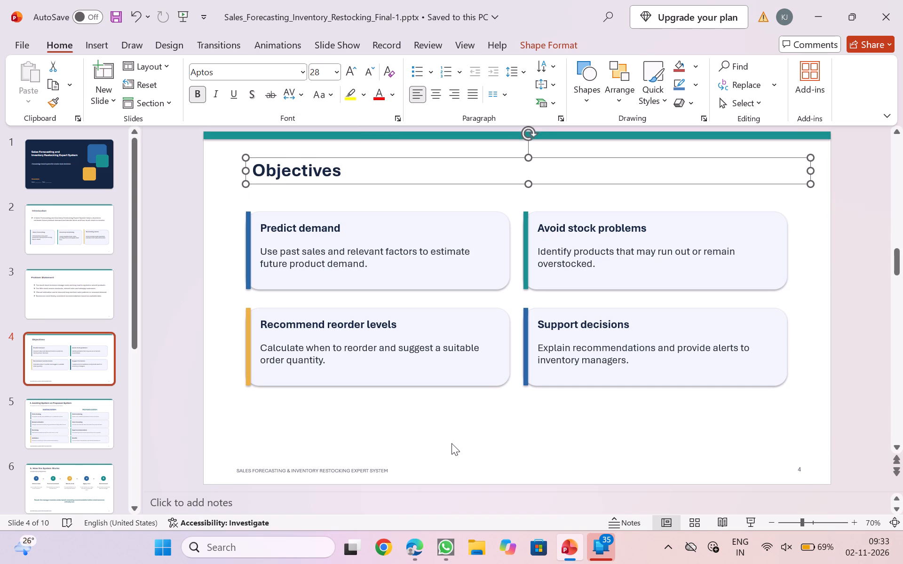
# Delete the footer text box with the expert system name from the bottom of slide 4.
pyautogui.click(378, 464)
pyautogui.click(398, 467)
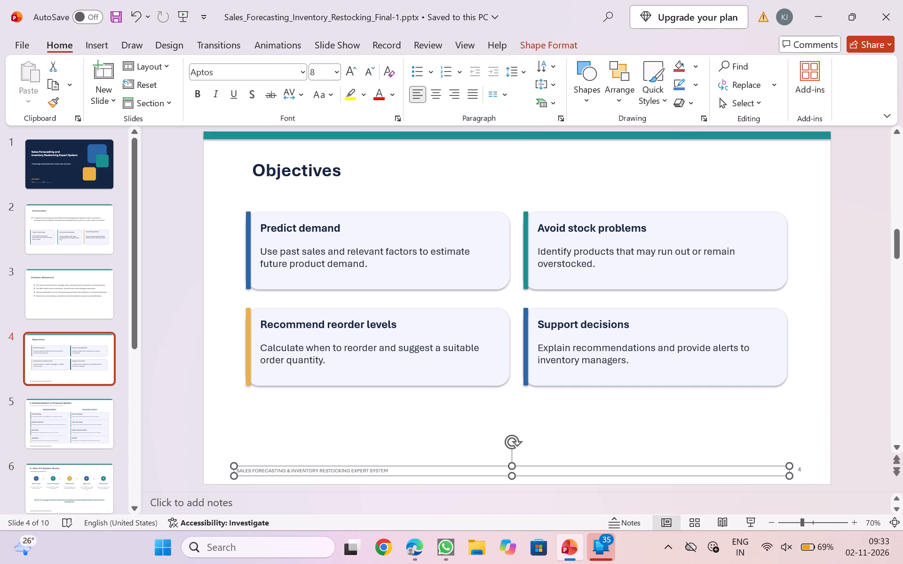
pyautogui.press('BackSpace')
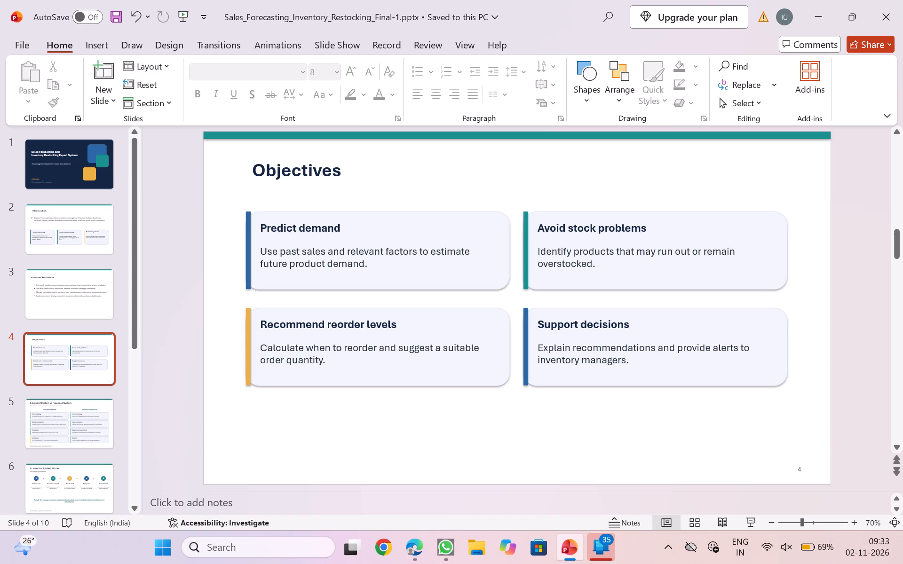
# On slide 5, delete the subtitle text box comparing the current approach with the proposed expert system.
pyautogui.click(85, 428)
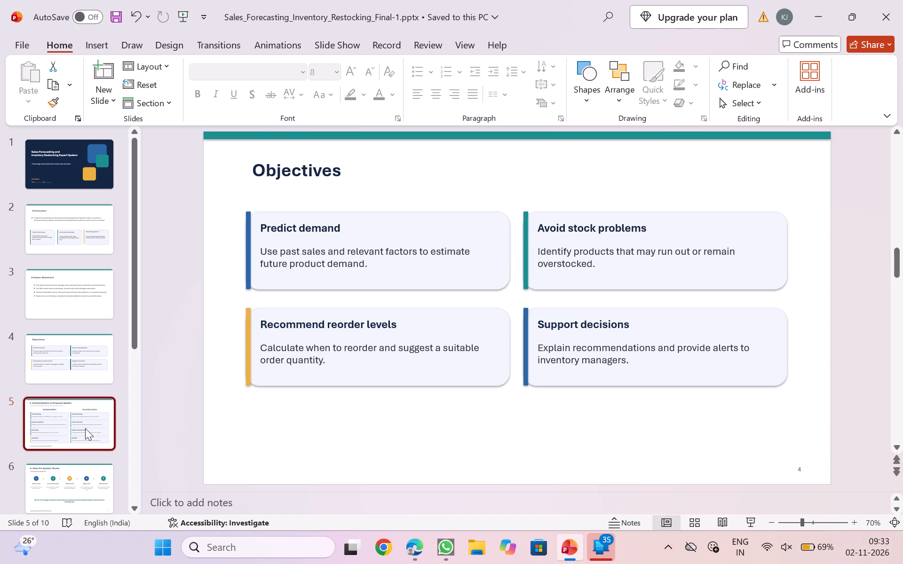
pyautogui.click(411, 185)
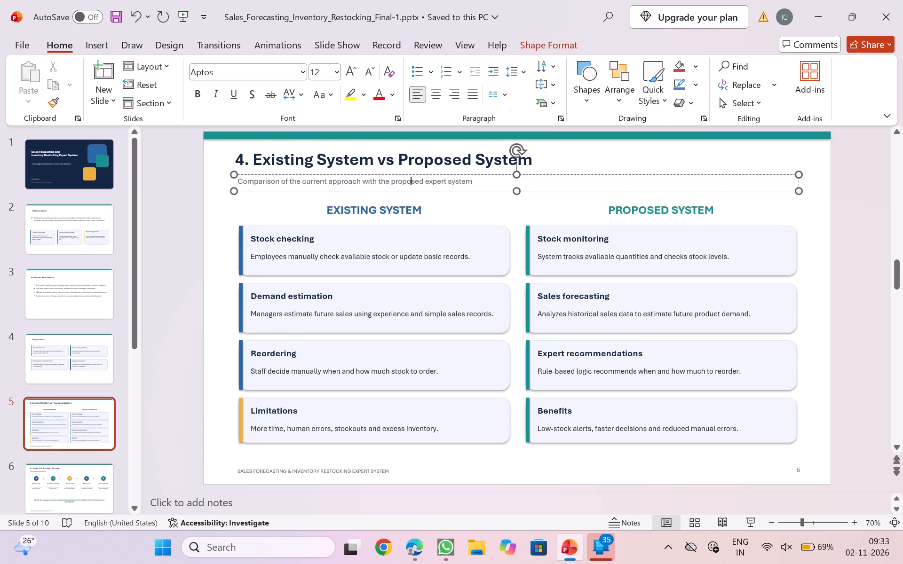
pyautogui.click(428, 173)
pyautogui.press('Delete')
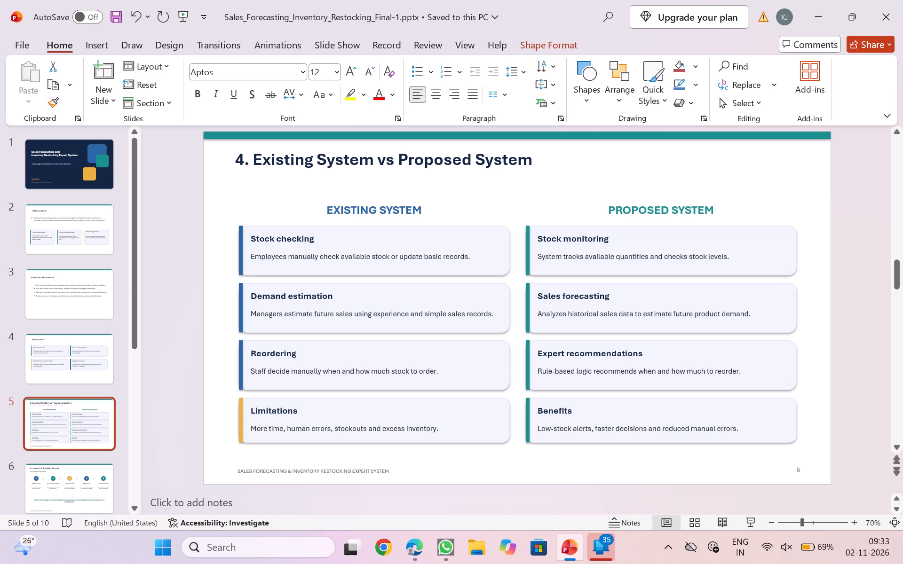
# Remove the "4." numbering from the Existing System vs Proposed System title.
pyautogui.click(253, 166)
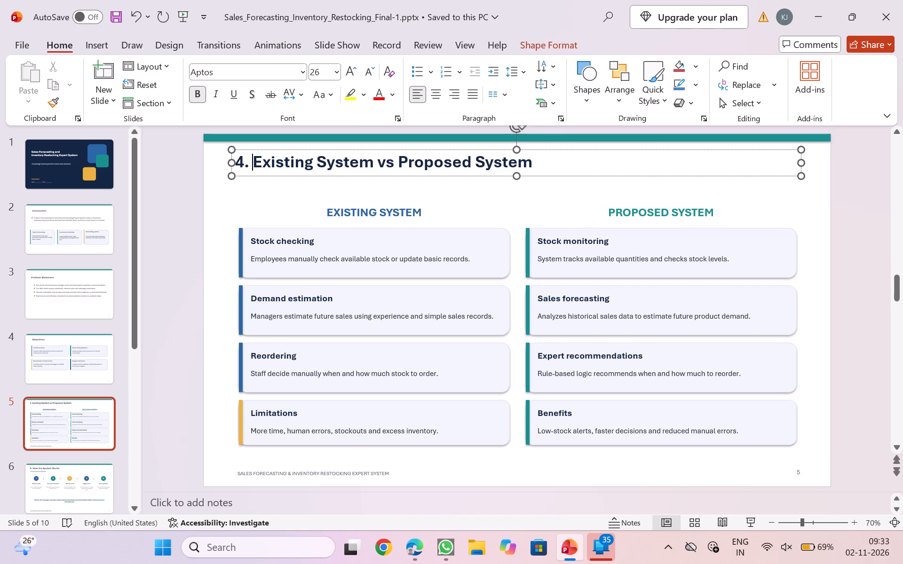
pyautogui.press('BackSpace')
pyautogui.press('BackSpace')
pyautogui.press('BackSpace')
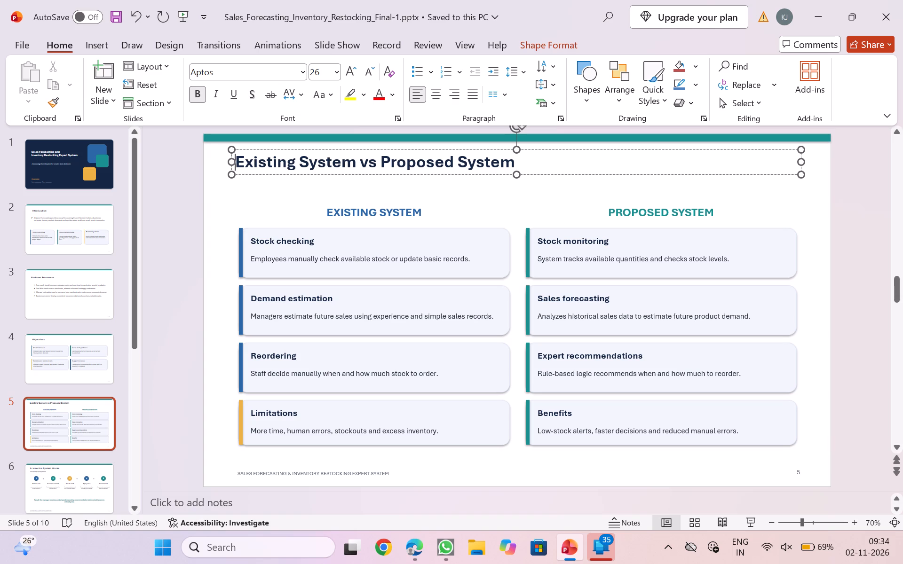
# Delete the whole Reordering card from the Existing System column, including its heading, description, background and blue accent bar.
pyautogui.click(368, 359)
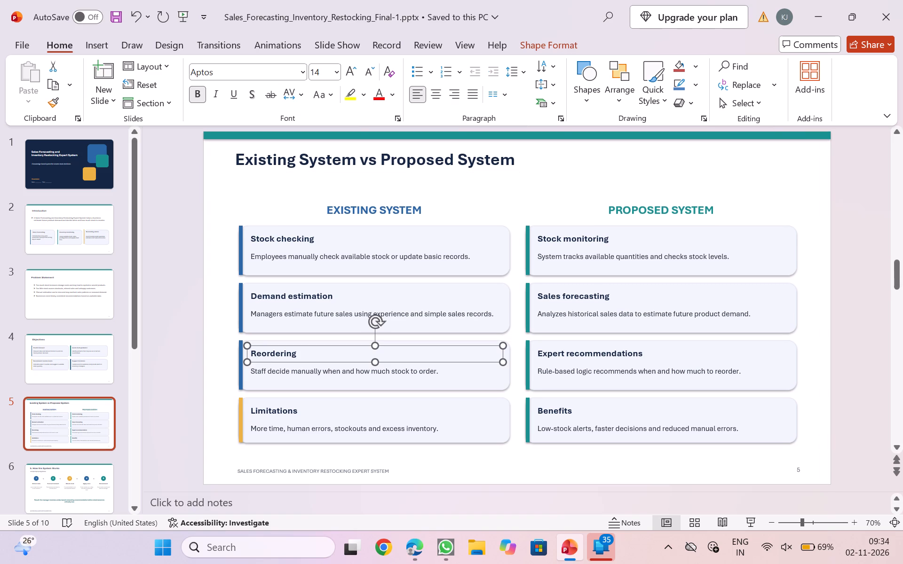
pyautogui.press('Delete')
pyautogui.click(364, 371)
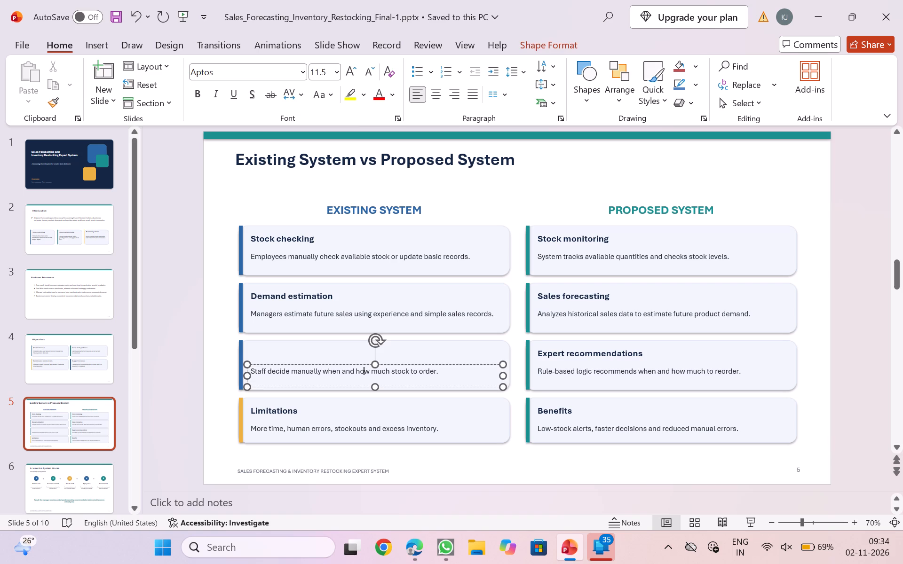
pyautogui.click(366, 362)
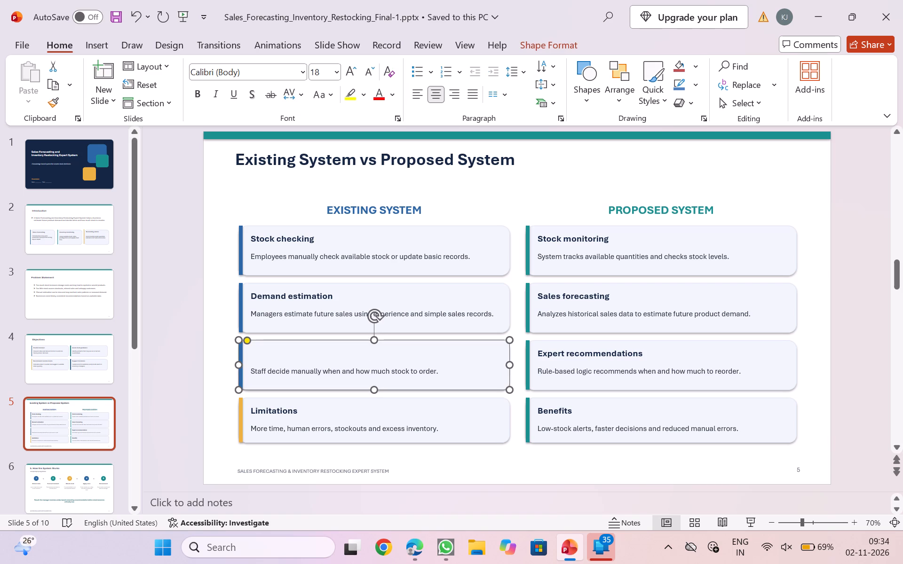
pyautogui.press('Delete')
pyautogui.click(363, 371)
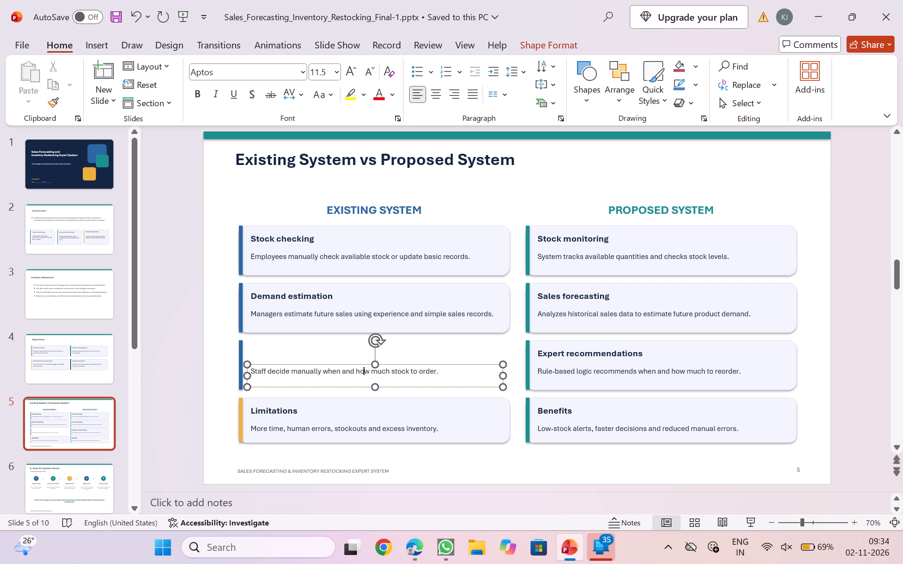
pyautogui.click(363, 365)
pyautogui.press('Delete')
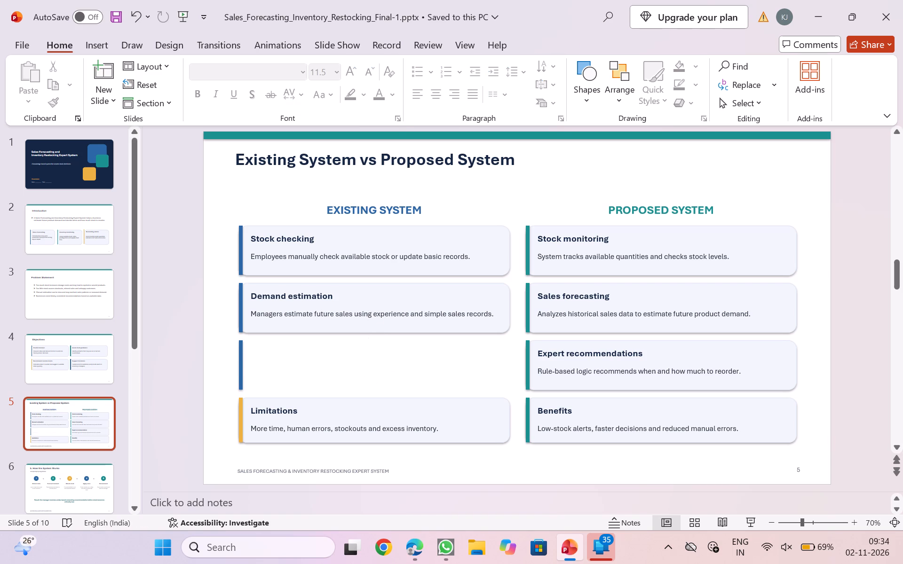
pyautogui.click(236, 366)
pyautogui.press('Delete')
# Move the Demand estimation card's background and description down, about midway between the Stock checking and Limitations cards.
pyautogui.click(359, 240)
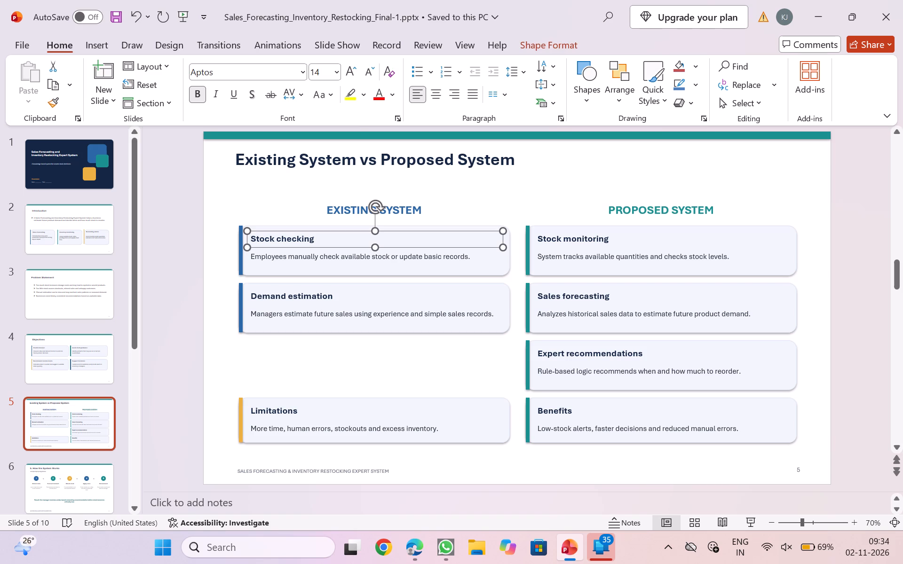
pyautogui.click(357, 295)
pyautogui.click(345, 282)
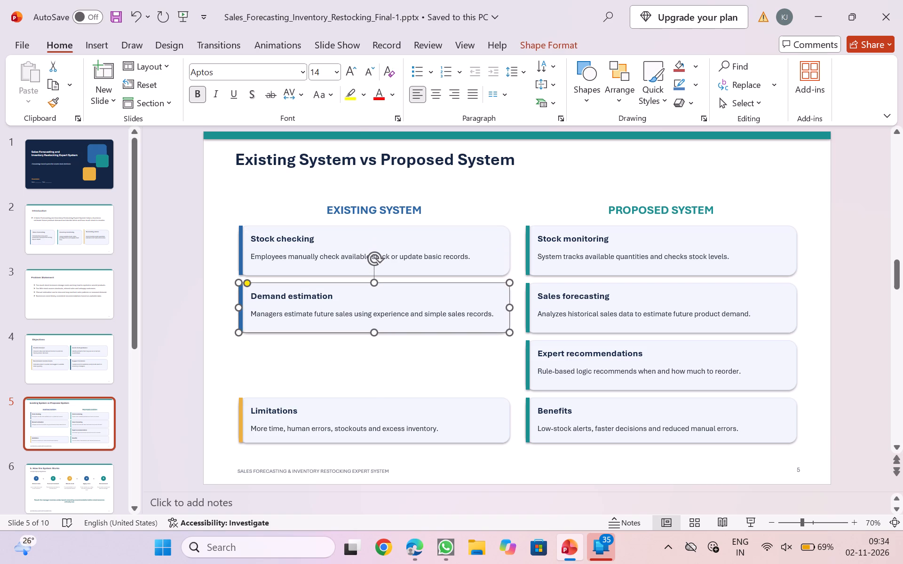
pyautogui.moveTo(345, 284); pyautogui.dragTo(346, 306)
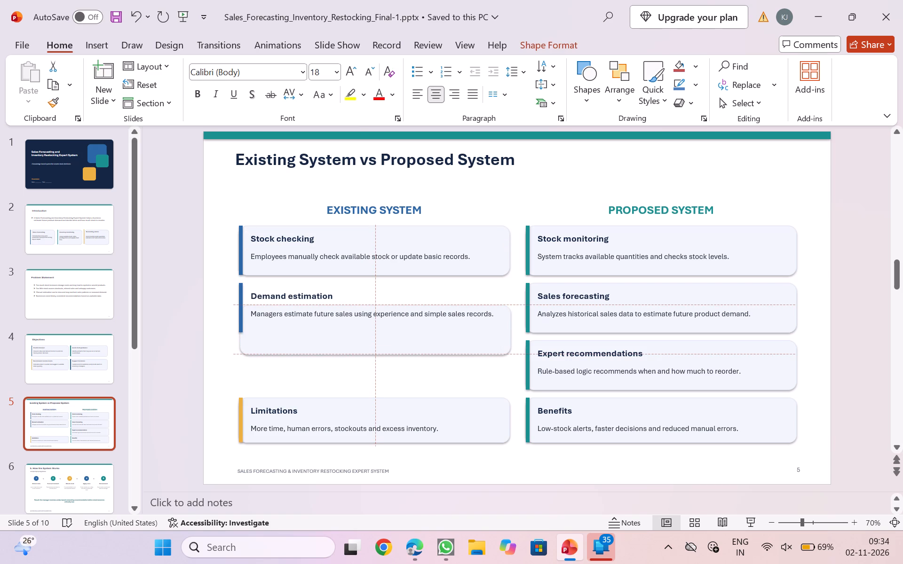
pyautogui.moveTo(346, 306); pyautogui.dragTo(346, 311)
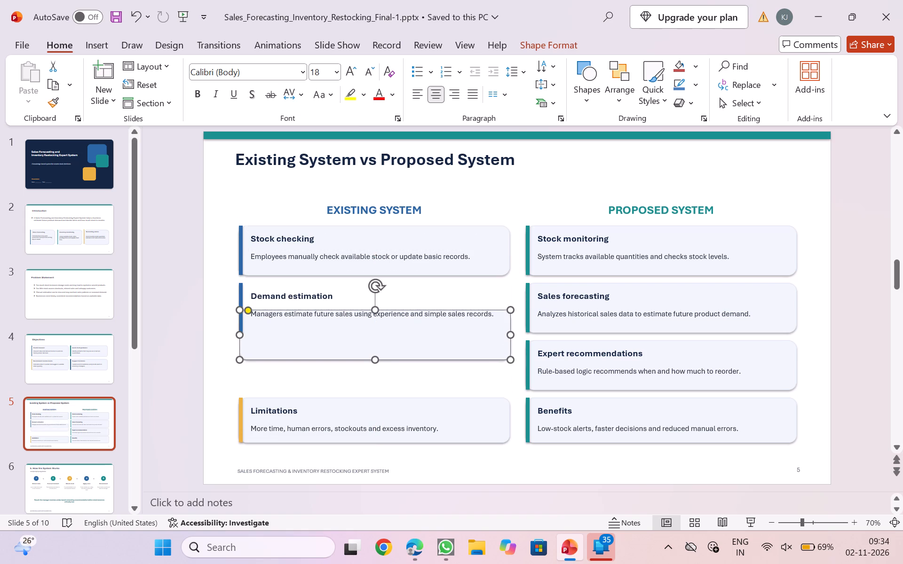
pyautogui.click(349, 315)
pyautogui.moveTo(349, 307); pyautogui.dragTo(350, 323)
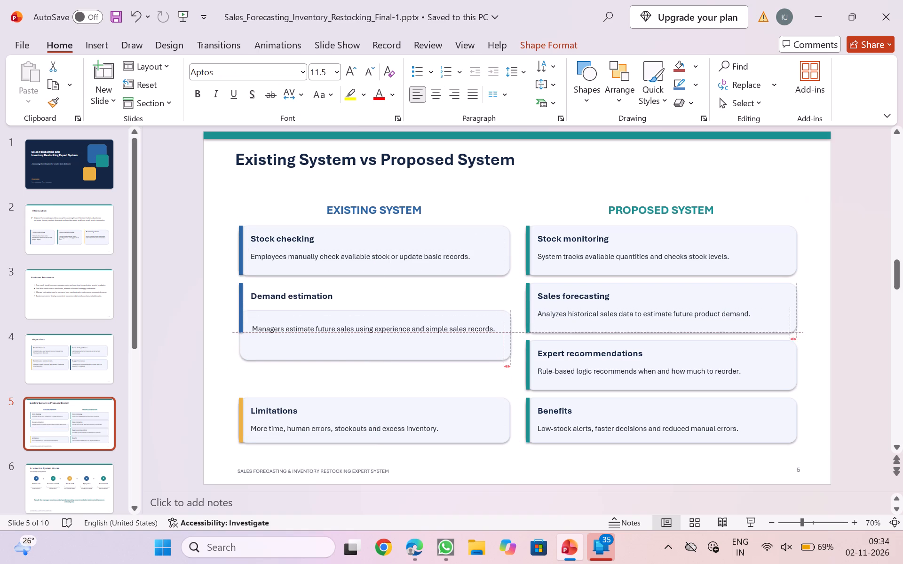
pyautogui.moveTo(350, 323); pyautogui.dragTo(352, 328)
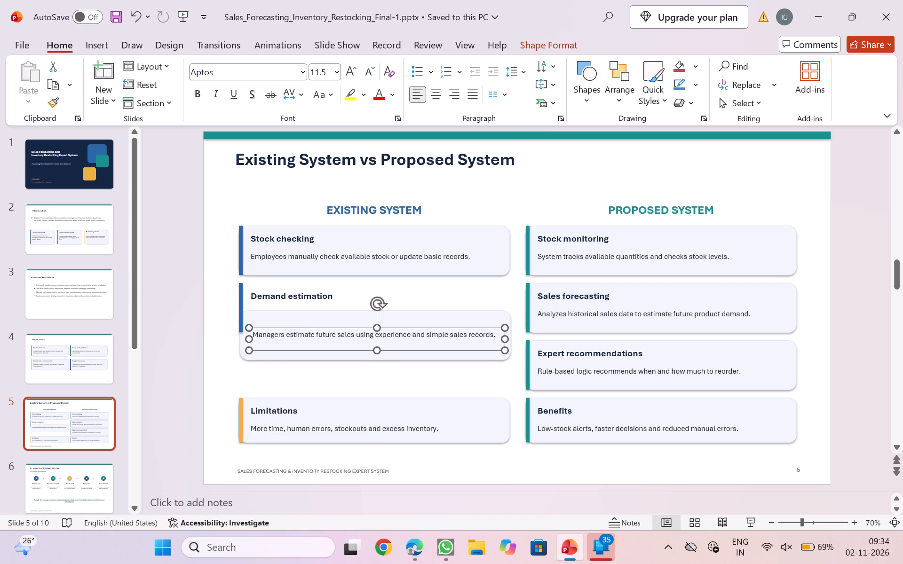
# Move the Demand estimation card's blue accent bar and heading down to line up with its repositioned background.
pyautogui.click(239, 305)
pyautogui.moveTo(239, 305); pyautogui.dragTo(239, 321)
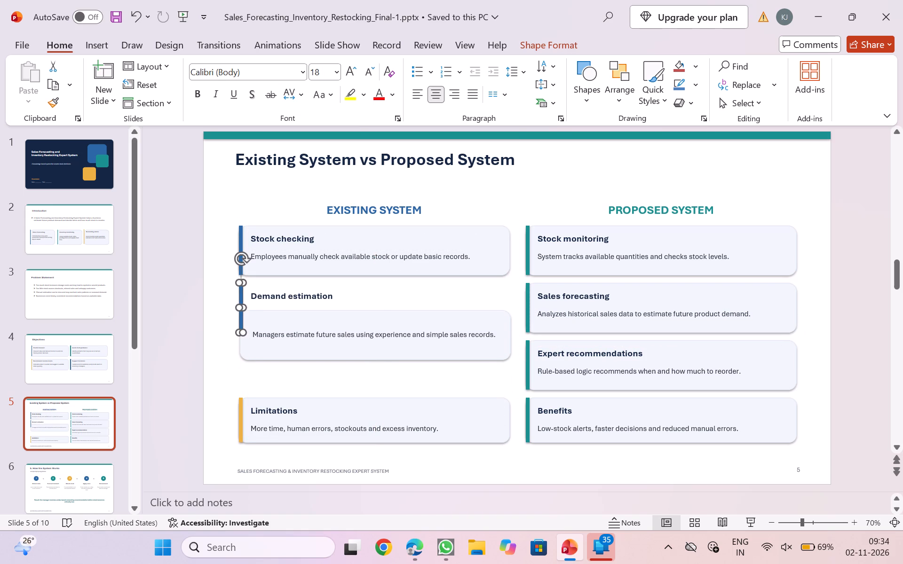
pyautogui.moveTo(241, 298); pyautogui.dragTo(240, 319)
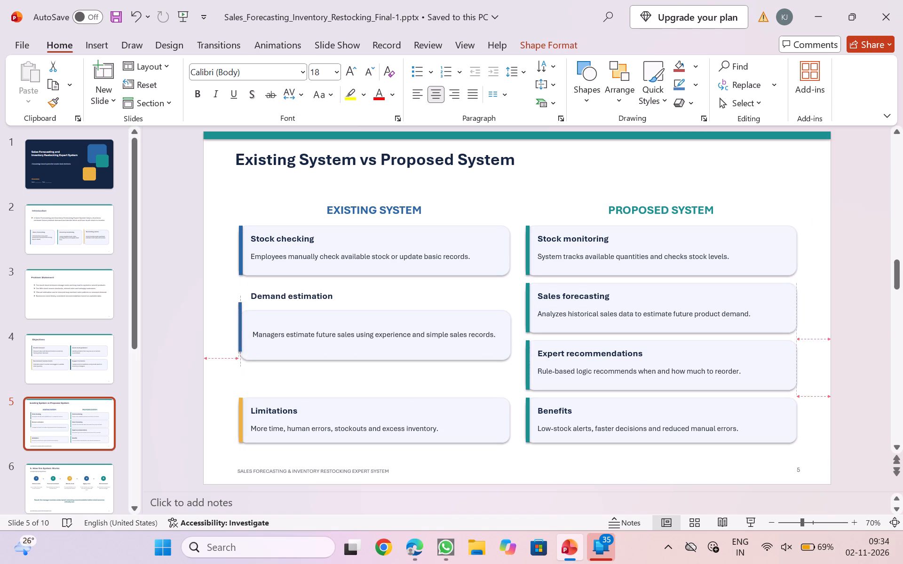
pyautogui.moveTo(240, 319); pyautogui.dragTo(238, 324)
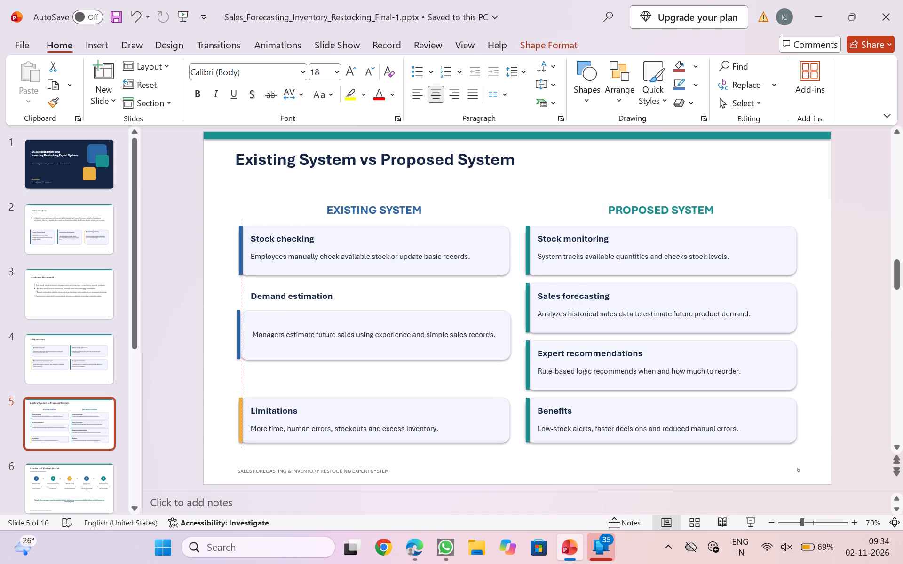
pyautogui.moveTo(238, 324); pyautogui.dragTo(239, 323)
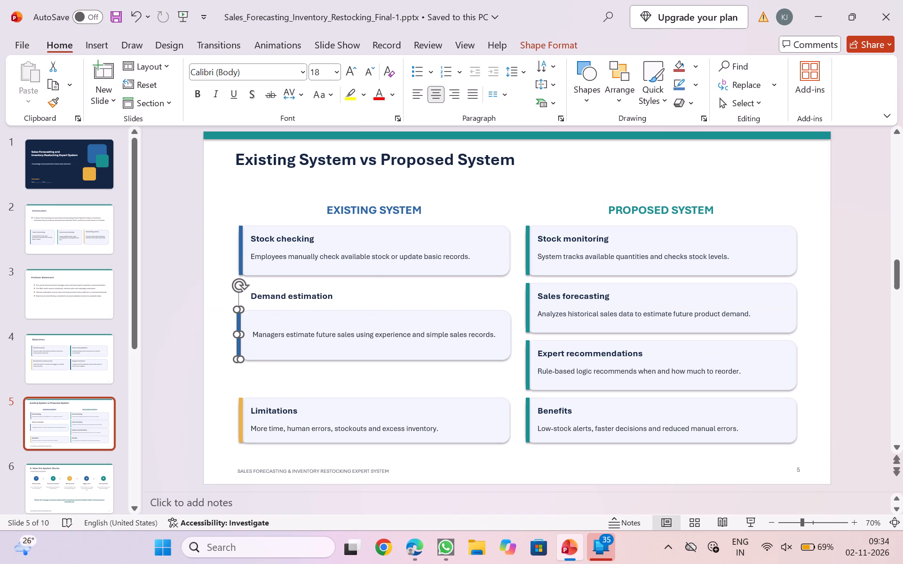
pyautogui.click(293, 298)
pyautogui.moveTo(293, 286); pyautogui.dragTo(293, 313)
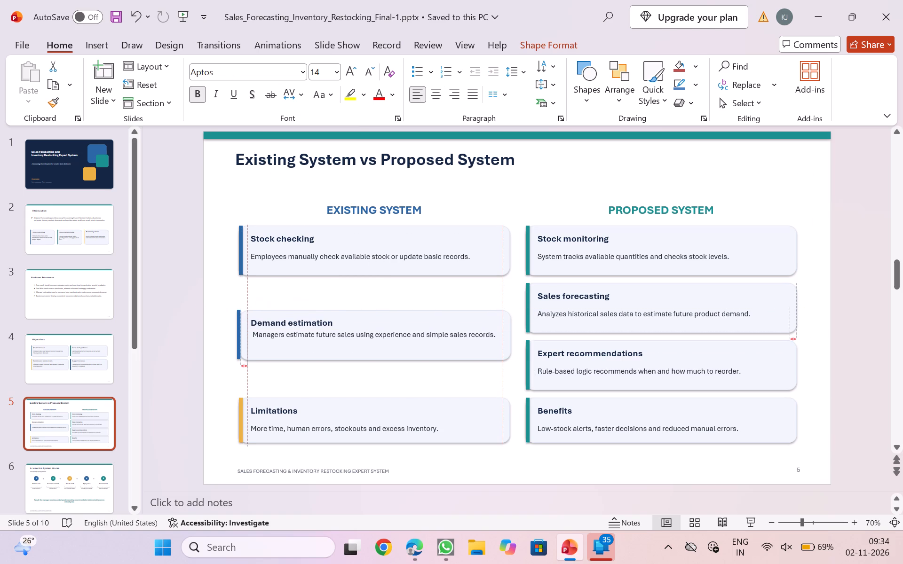
pyautogui.moveTo(293, 313); pyautogui.dragTo(295, 307)
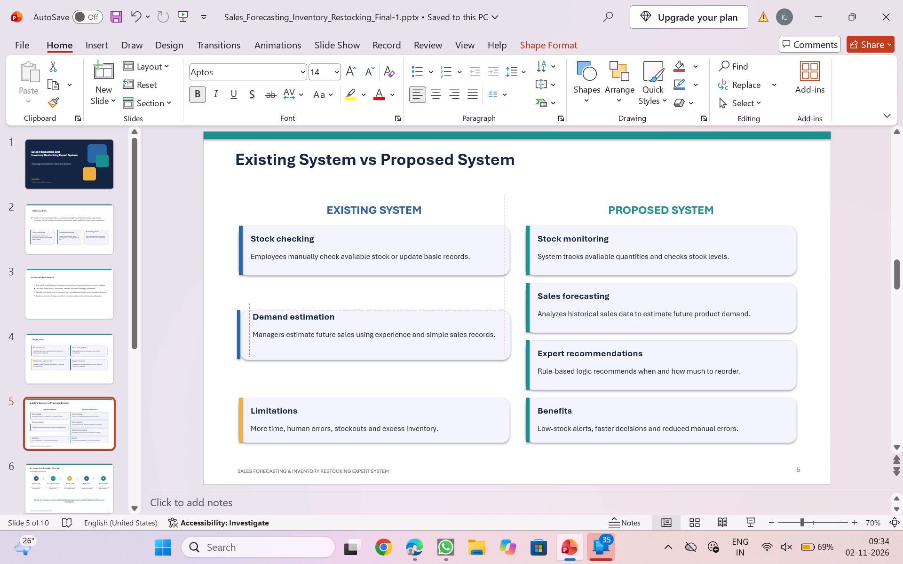
pyautogui.moveTo(295, 307); pyautogui.dragTo(295, 308)
# Set the font size of the Demand estimation card's description and heading to 16.
pyautogui.click(311, 337)
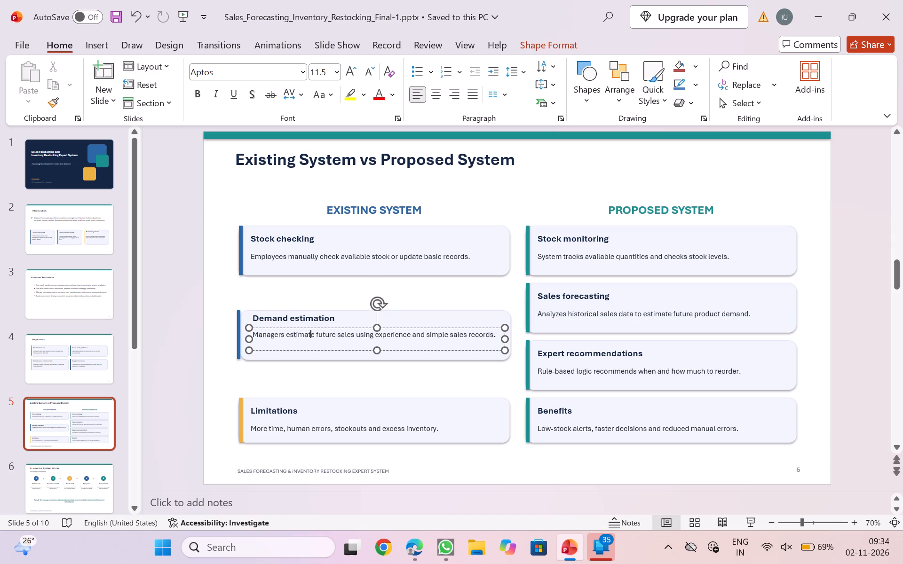
pyautogui.hotkey('ctrl', 'a')
pyautogui.click(322, 76)
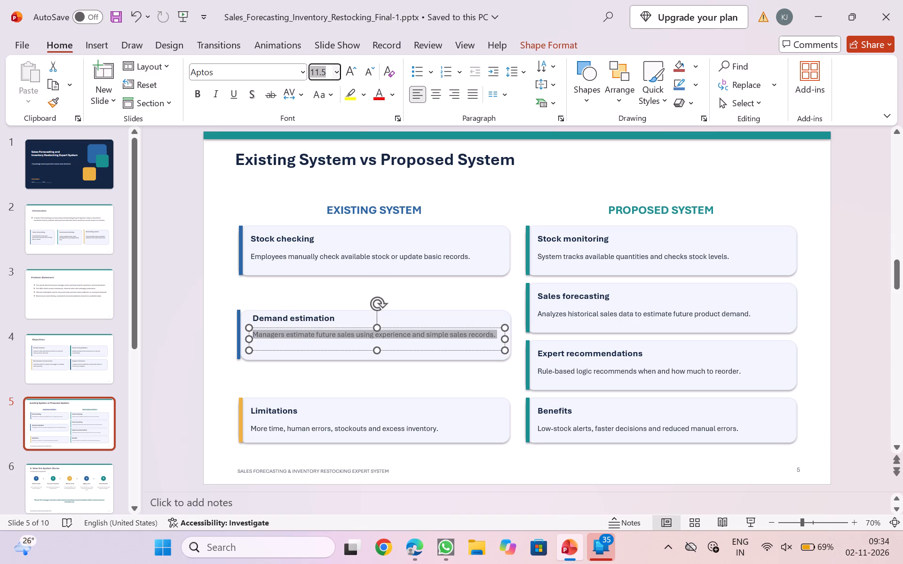
pyautogui.write('16')
pyautogui.press('Return')
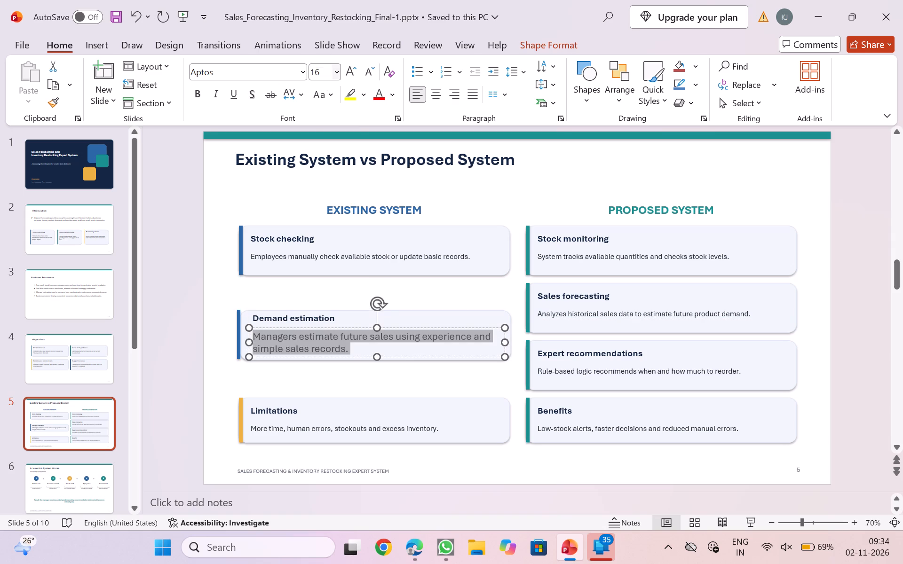
pyautogui.click(341, 289)
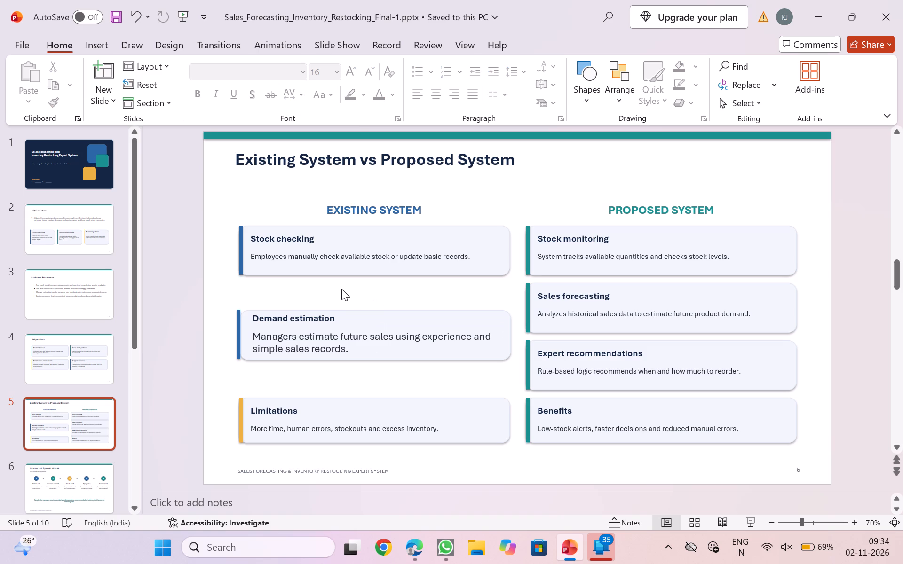
pyautogui.click(324, 317)
pyautogui.hotkey('ctrl', 'a')
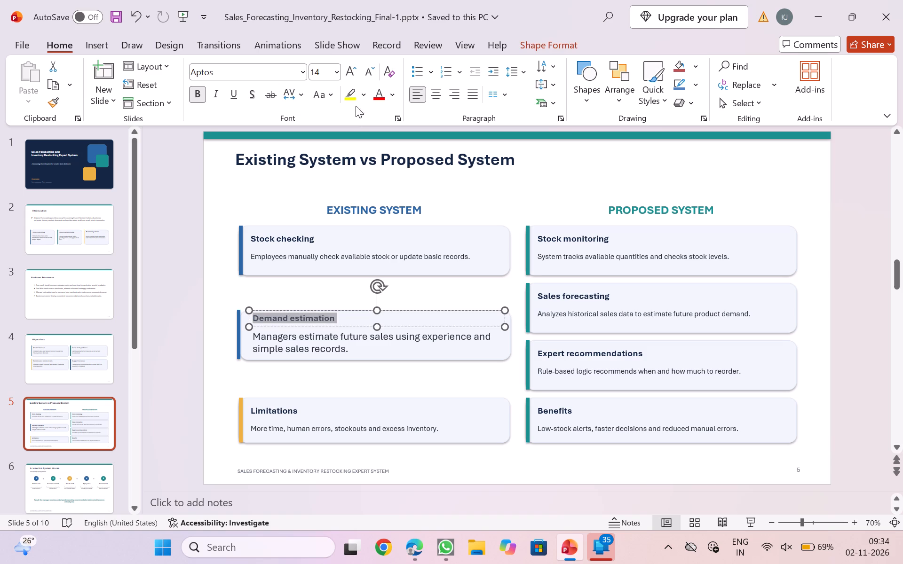
pyautogui.click(322, 76)
pyautogui.write('15')
pyautogui.press('BackSpace')
pyautogui.press('6')
pyautogui.press('Return')
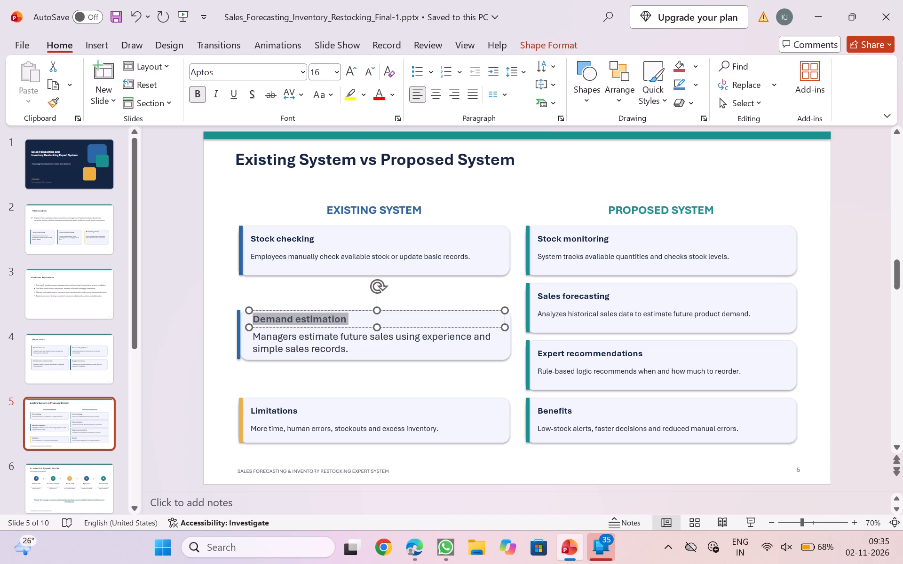
pyautogui.click(226, 309)
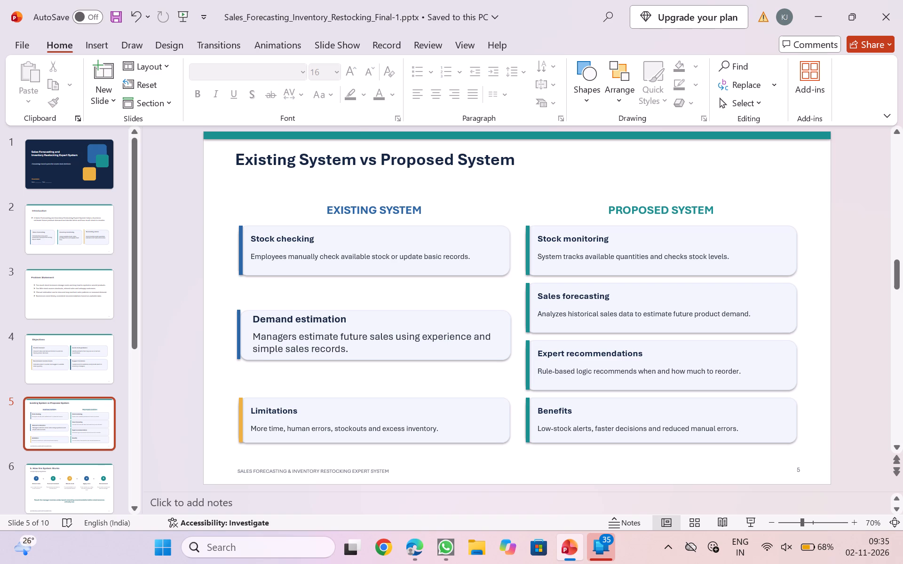
# Set the font size of the Stock checking card's heading and description to 16.
pyautogui.click(301, 238)
pyautogui.hotkey('ctrl', 'a')
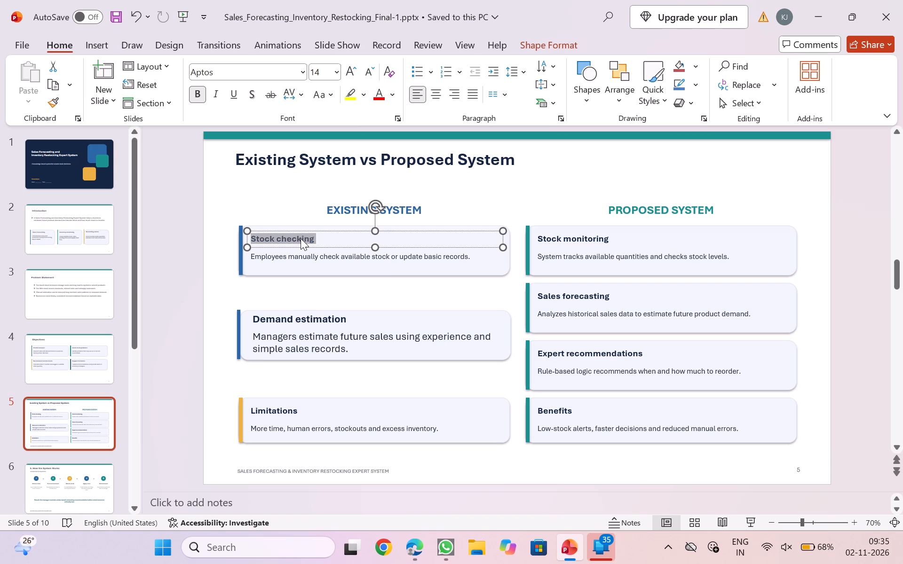
pyautogui.click(318, 75)
pyautogui.write('16')
pyautogui.press('Return')
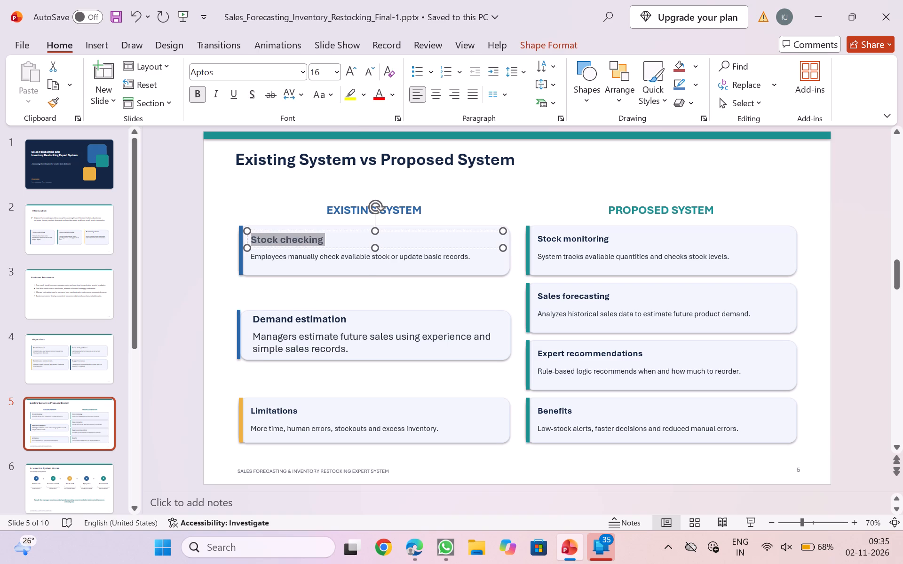
pyautogui.click(326, 256)
pyautogui.hotkey('ctrl', 'a')
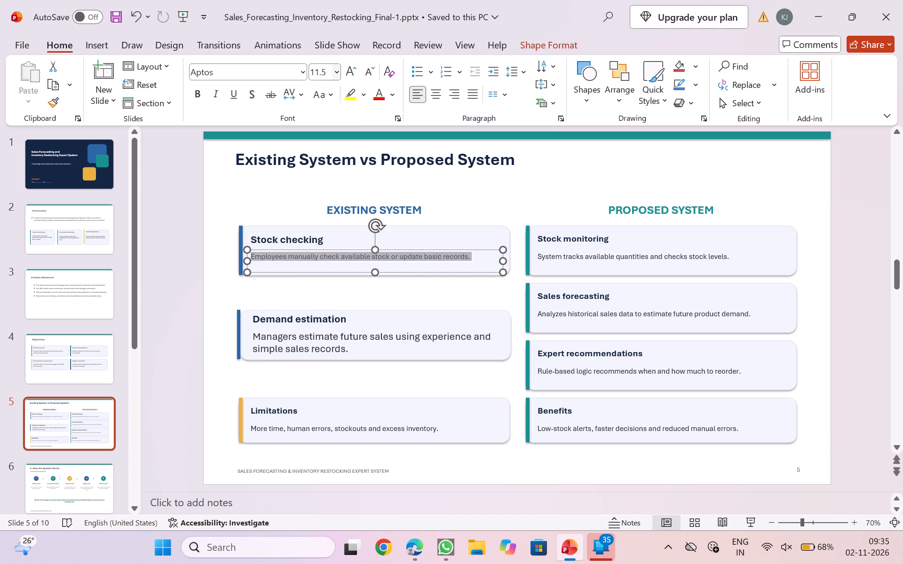
pyautogui.click(325, 68)
pyautogui.write('16')
pyautogui.press('Return')
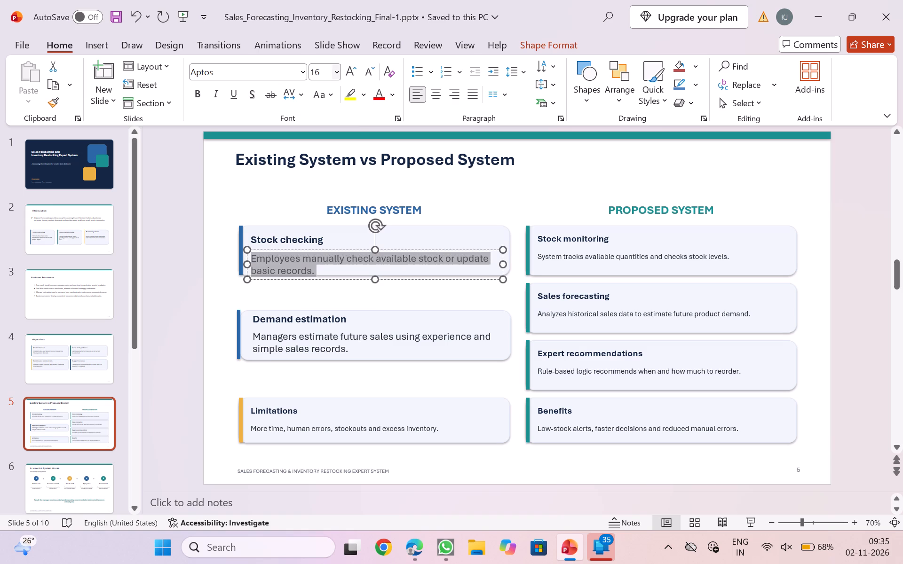
pyautogui.click(219, 288)
# Nudge the Stock checking heading and description upward so both text lines of the description fit inside the card.
pyautogui.click(310, 265)
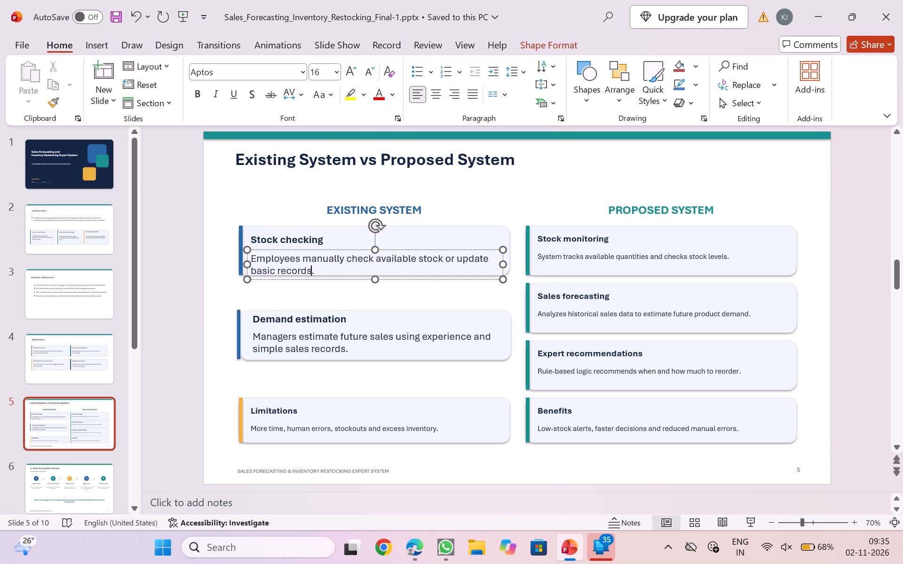
pyautogui.click(305, 243)
pyautogui.click(298, 231)
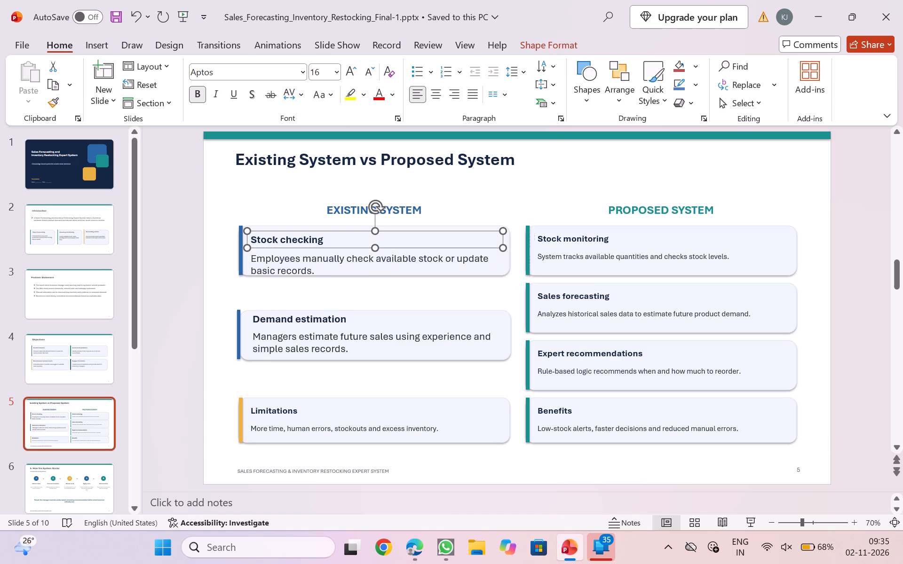
pyautogui.click(297, 267)
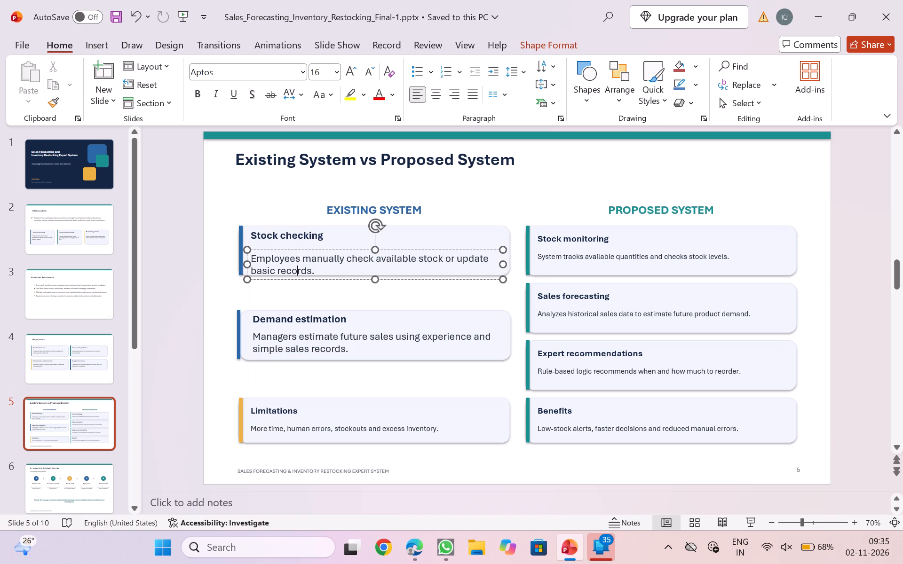
pyautogui.moveTo(296, 249); pyautogui.dragTo(296, 243)
pyautogui.click(250, 219)
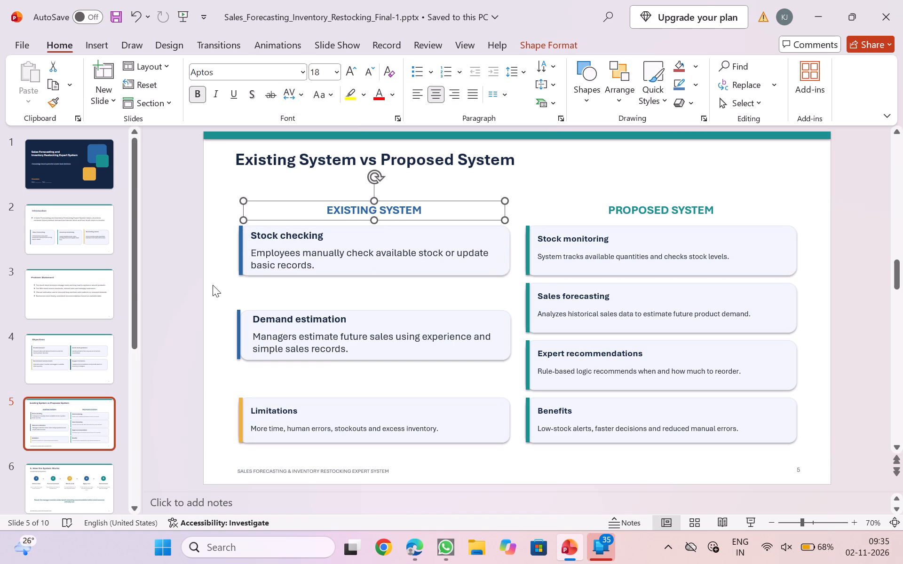
pyautogui.click(213, 285)
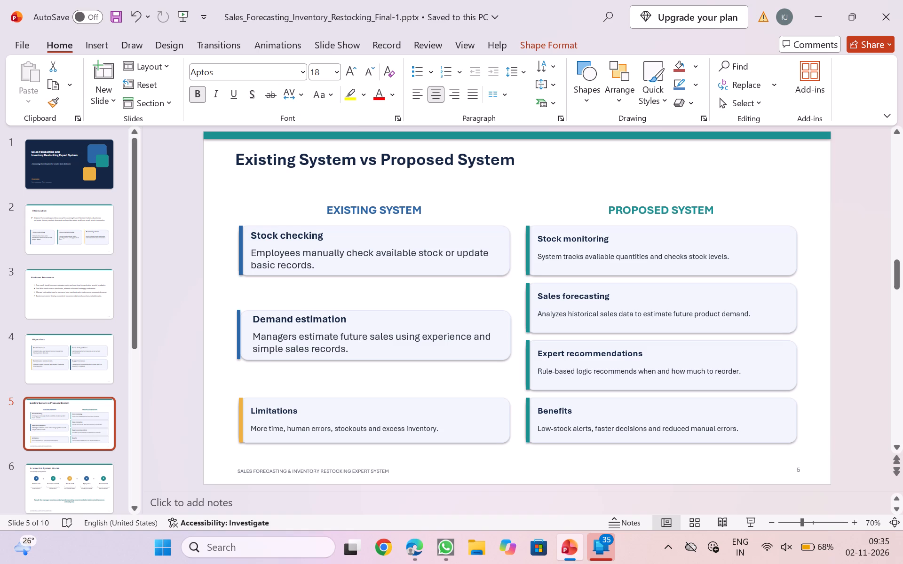
# Set the font size of the Limitations card's heading to 16.
pyautogui.click(348, 408)
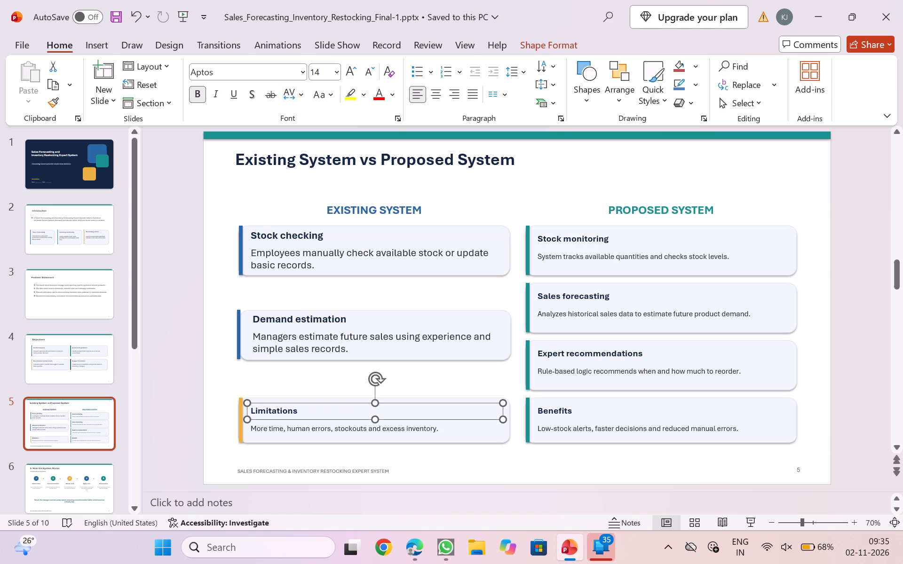
pyautogui.click(294, 408)
pyautogui.hotkey('ctrl', 'a')
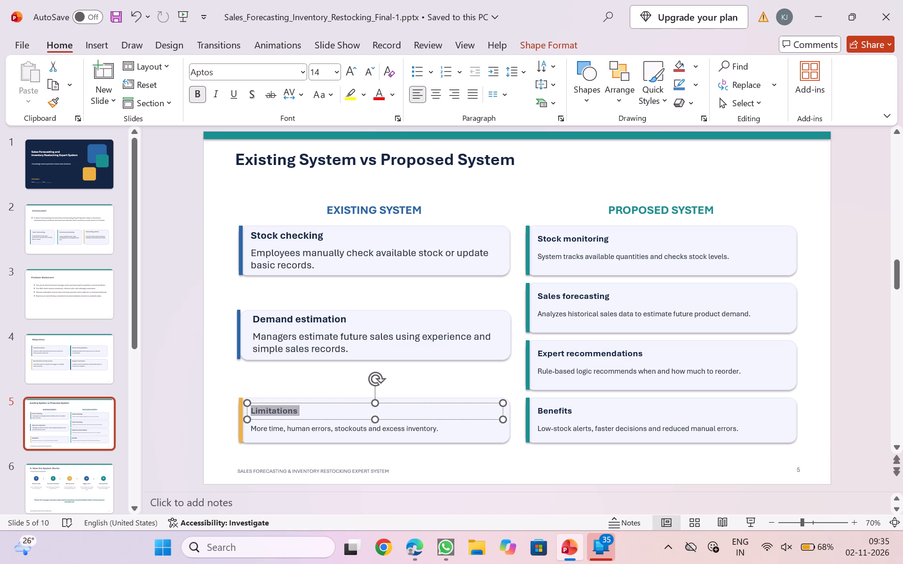
pyautogui.click(320, 74)
pyautogui.write('16')
pyautogui.press('Return')
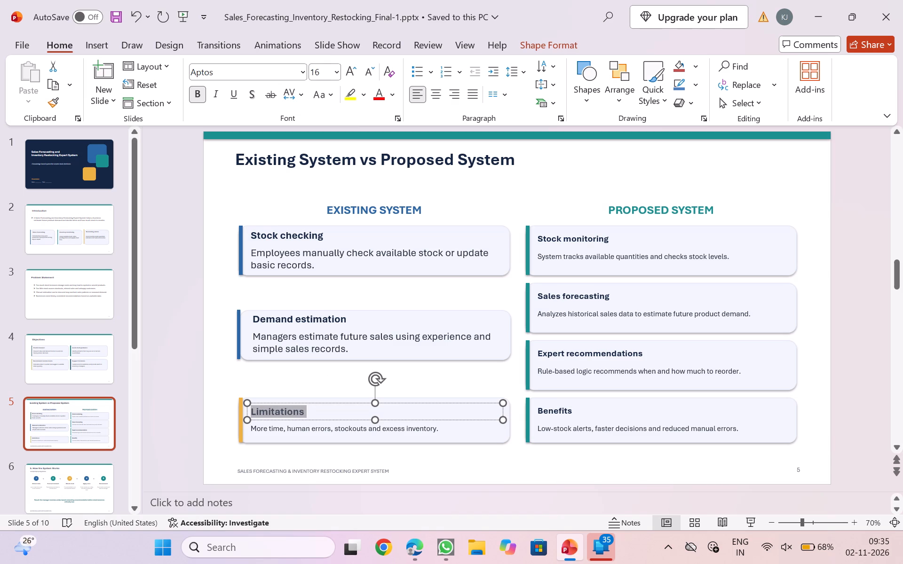
# Move the Limitations card's background shape and its orange accent bar up, closer to the Demand estimation card, keeping them aligned.
pyautogui.click(333, 402)
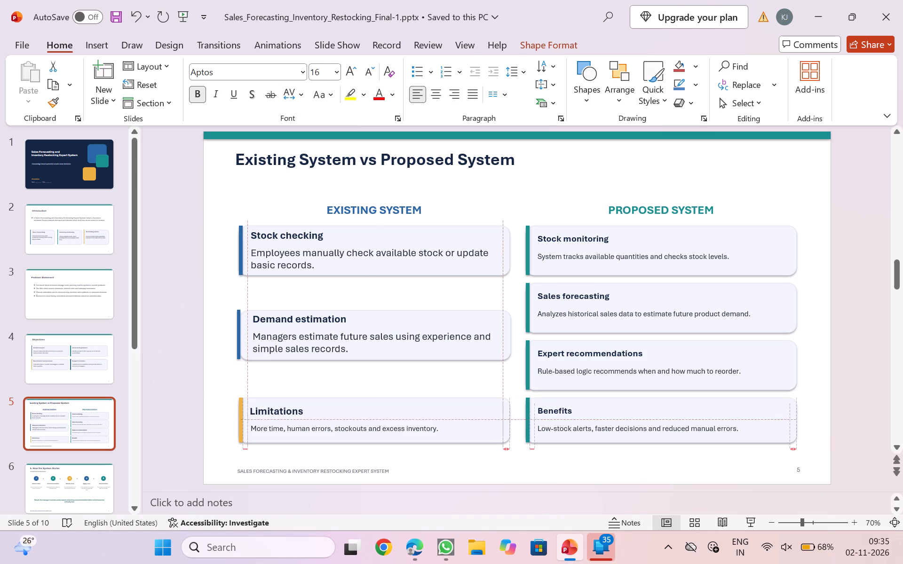
pyautogui.click(325, 398)
pyautogui.moveTo(325, 398); pyautogui.dragTo(325, 389)
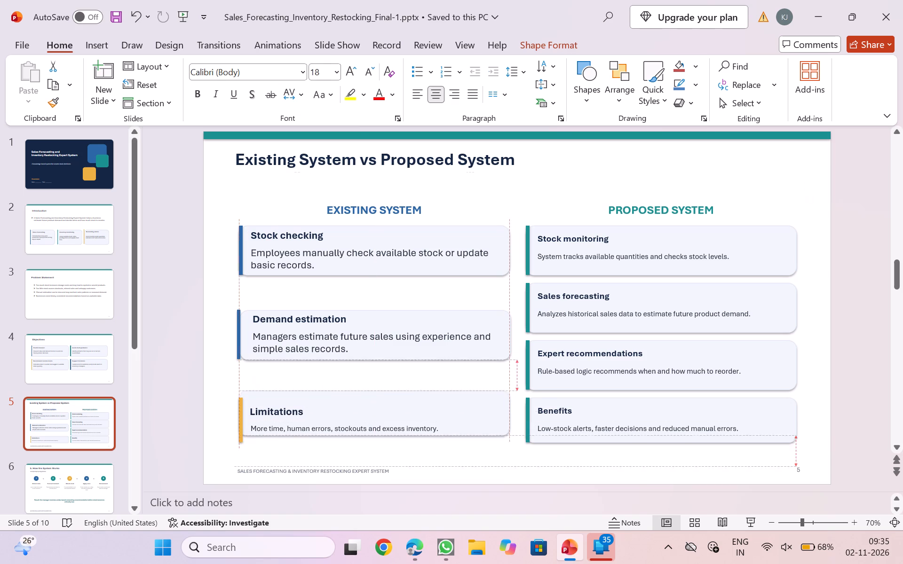
pyautogui.moveTo(325, 389); pyautogui.dragTo(325, 386)
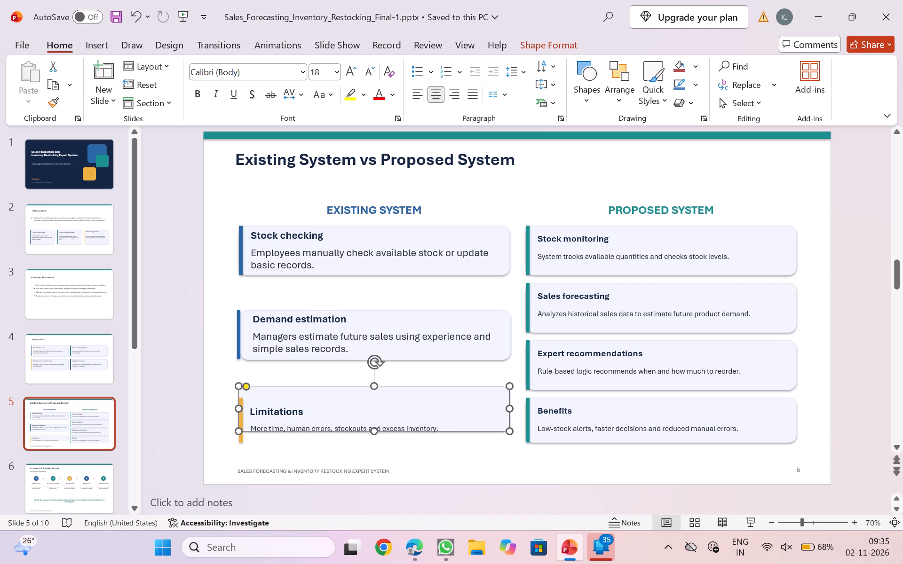
pyautogui.click(240, 440)
pyautogui.click(240, 440)
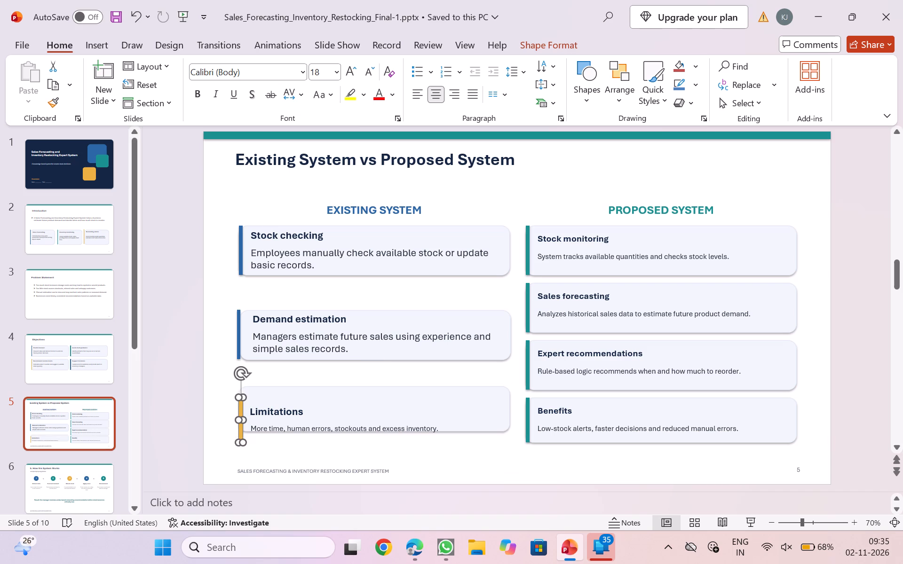
pyautogui.moveTo(241, 435); pyautogui.dragTo(240, 424)
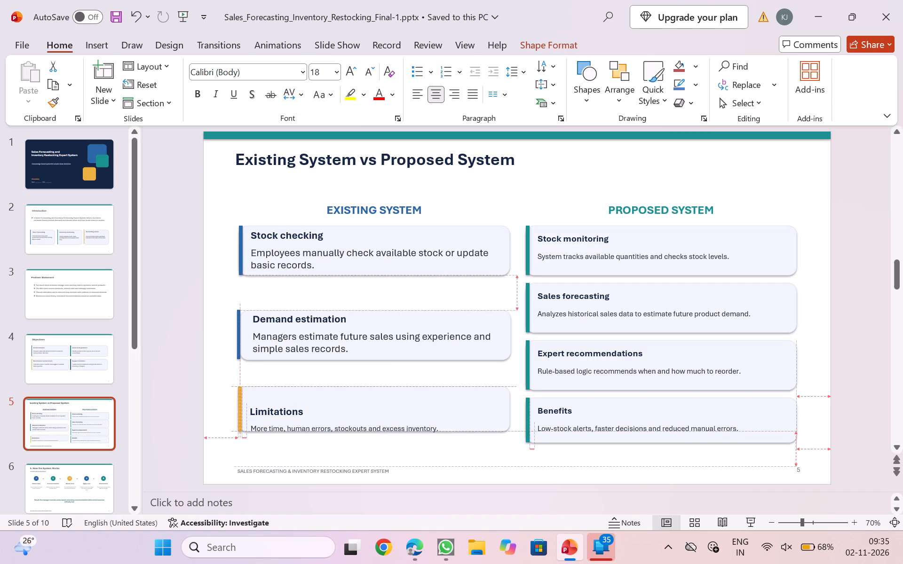
# Move the Limitations heading and description up so they sit inside the repositioned card background.
pyautogui.moveTo(295, 415); pyautogui.dragTo(295, 403)
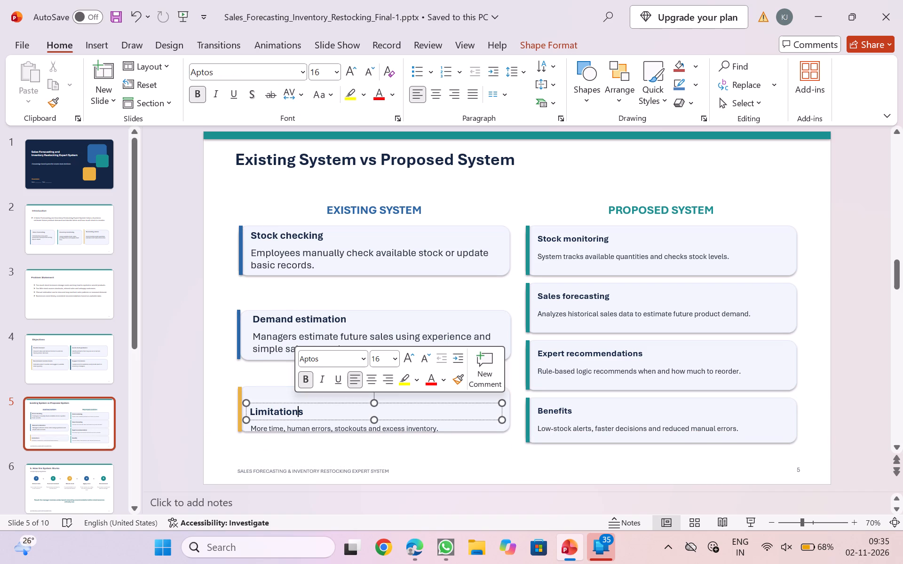
pyautogui.moveTo(284, 402); pyautogui.dragTo(285, 387)
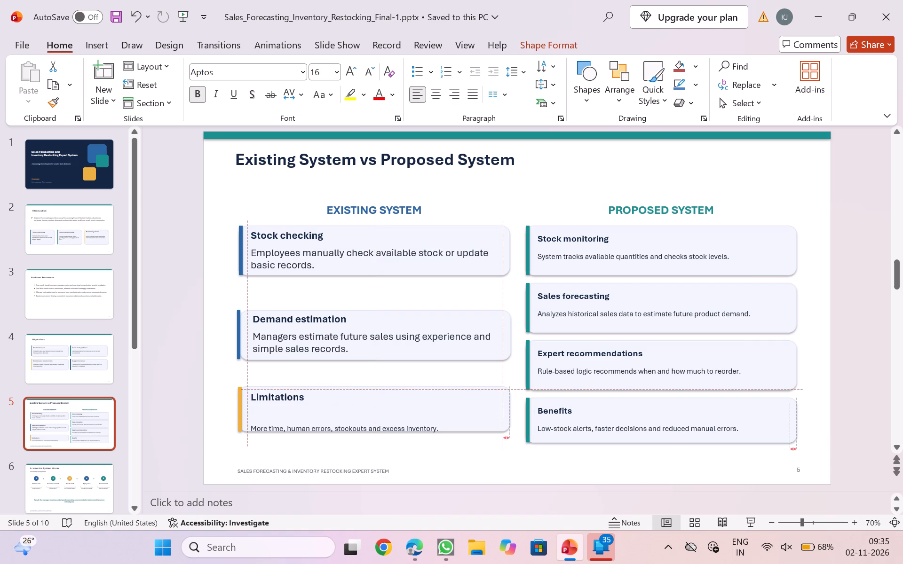
pyautogui.moveTo(285, 387); pyautogui.dragTo(285, 387)
pyautogui.click(309, 423)
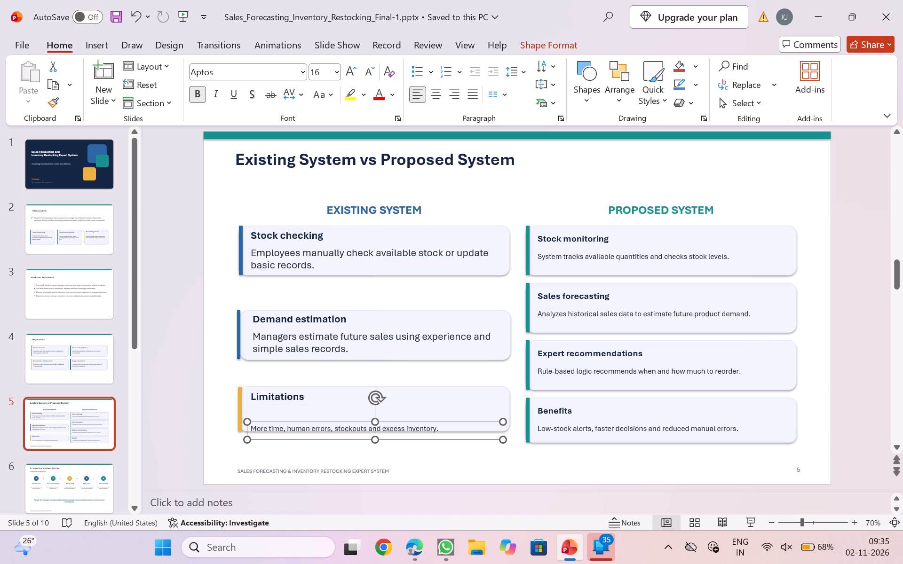
pyautogui.click(309, 423)
pyautogui.moveTo(309, 423); pyautogui.dragTo(309, 409)
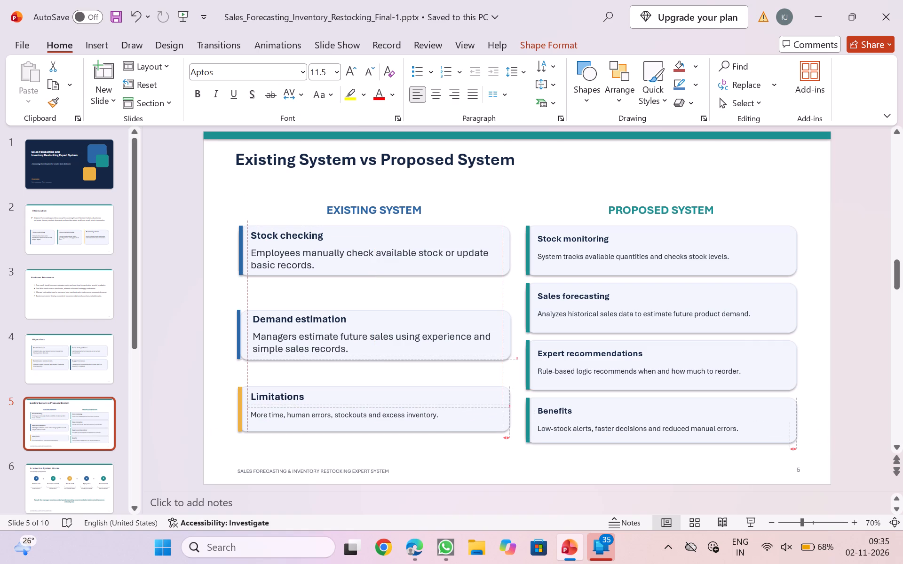
pyautogui.moveTo(309, 409); pyautogui.dragTo(309, 410)
# Set the Limitations description's font size to 16 and nudge it upward so both text lines fit inside the card.
pyautogui.click(312, 419)
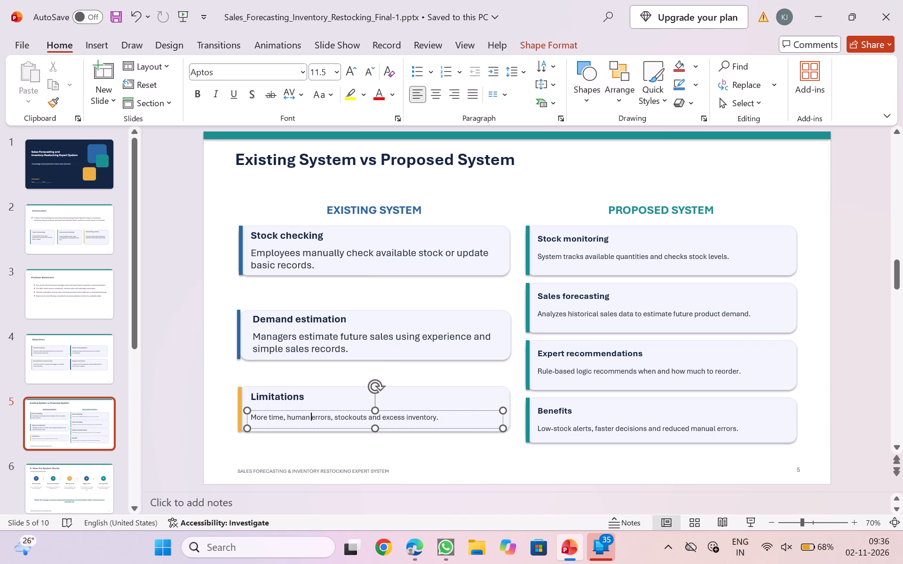
pyautogui.hotkey('ctrl', 'a')
pyautogui.click(317, 75)
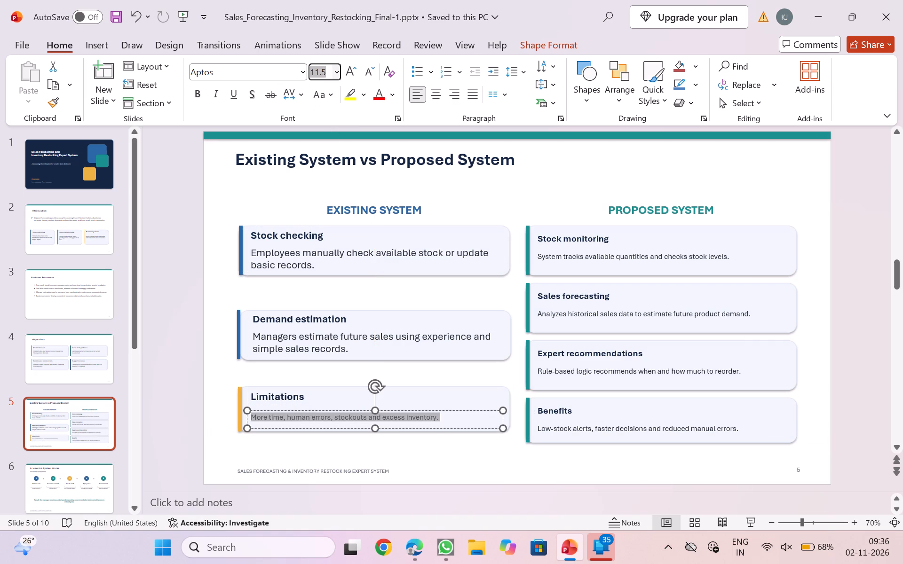
pyautogui.write('16')
pyautogui.press('Return')
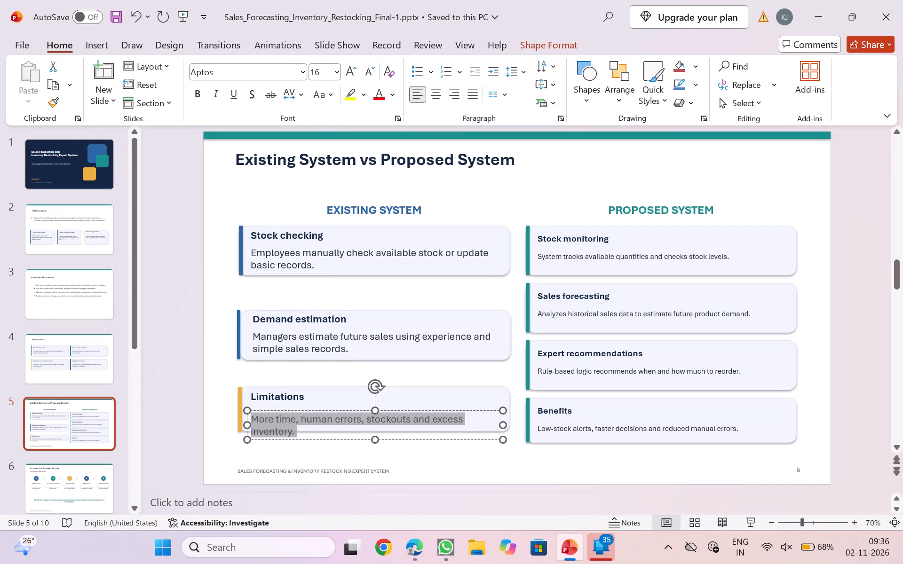
pyautogui.moveTo(332, 411); pyautogui.dragTo(332, 405)
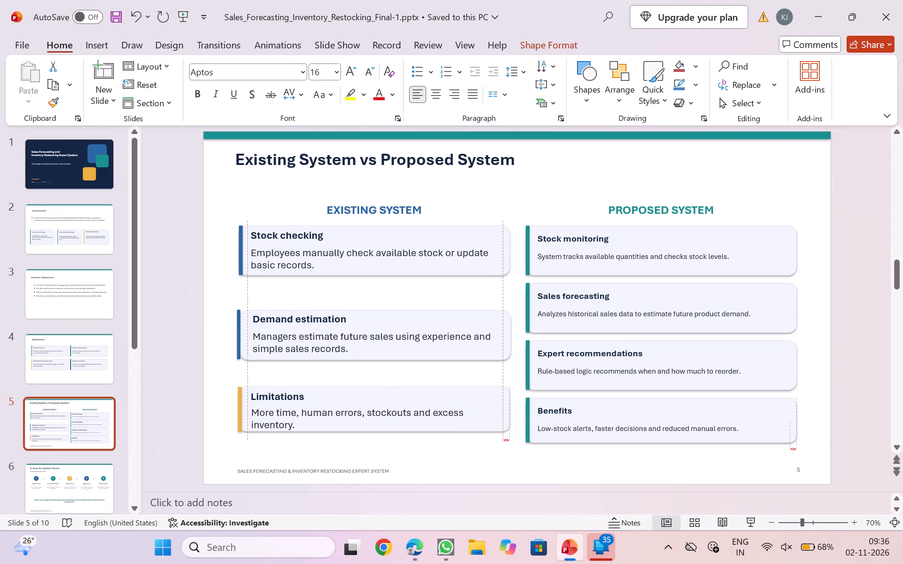
pyautogui.moveTo(332, 405); pyautogui.dragTo(333, 404)
pyautogui.click(190, 399)
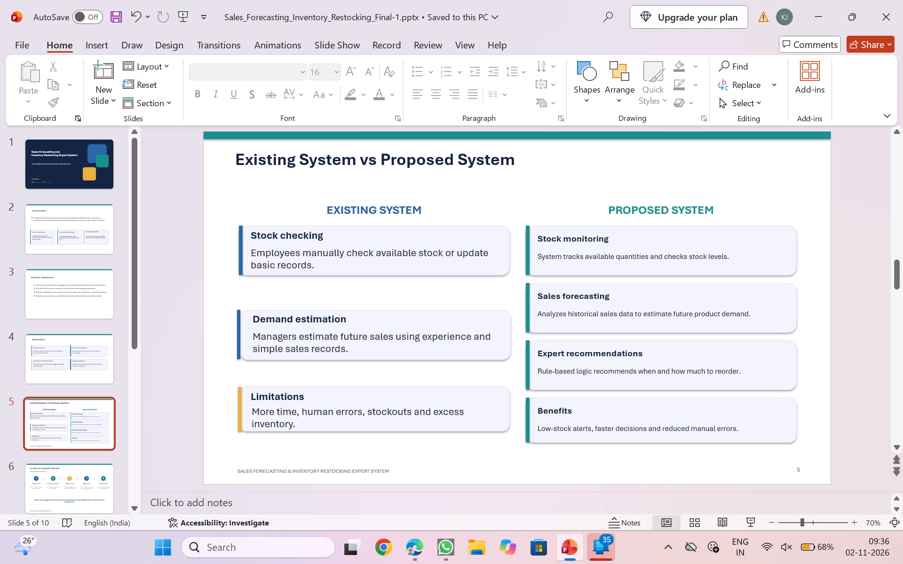
# Delete the footer text at the bottom of the Existing System vs Proposed System slide.
pyautogui.moveTo(309, 474); pyautogui.dragTo(314, 463)
pyautogui.click(314, 463)
pyautogui.press('Delete')
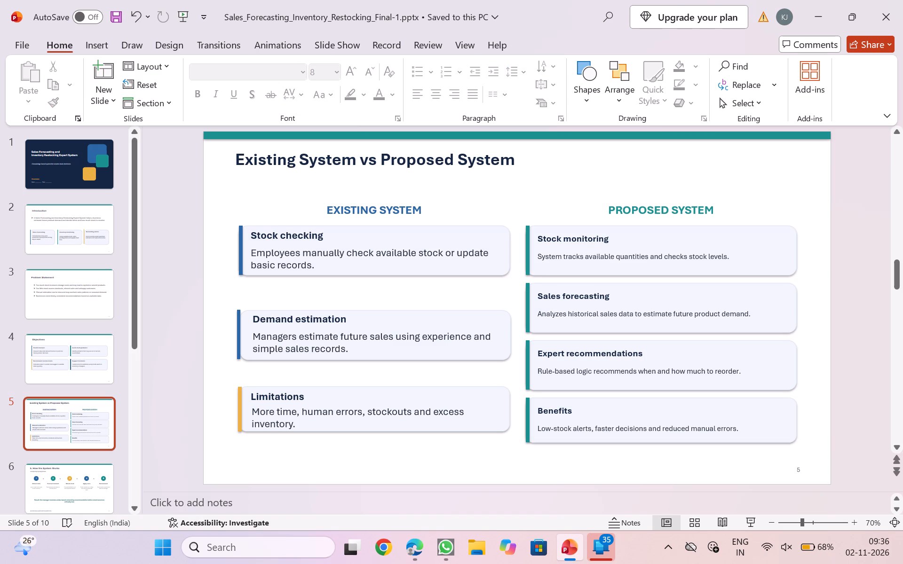
# Move the Stock checking card's background shape and its blue accent bar slightly down to even out the column spacing.
pyautogui.click(412, 237)
pyautogui.click(470, 273)
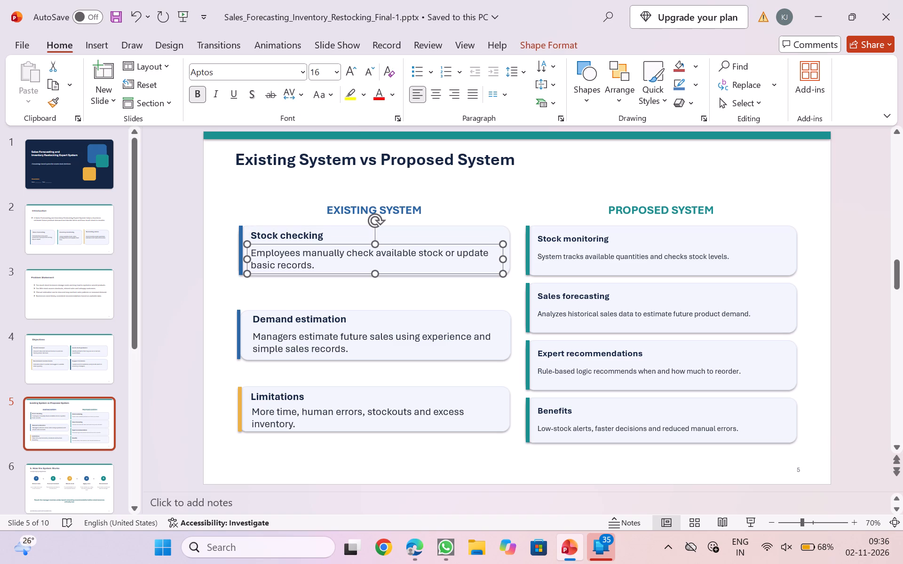
pyautogui.click(507, 247)
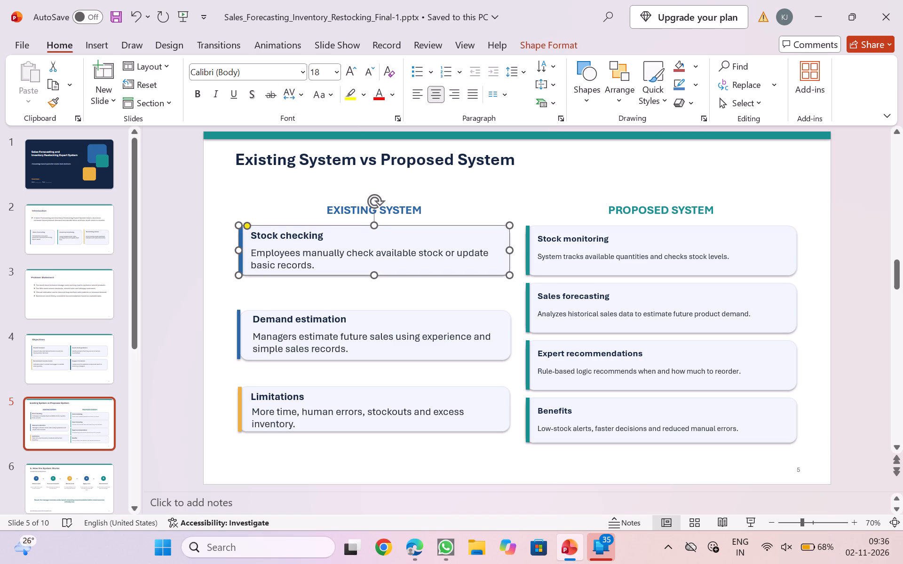
pyautogui.click(475, 232)
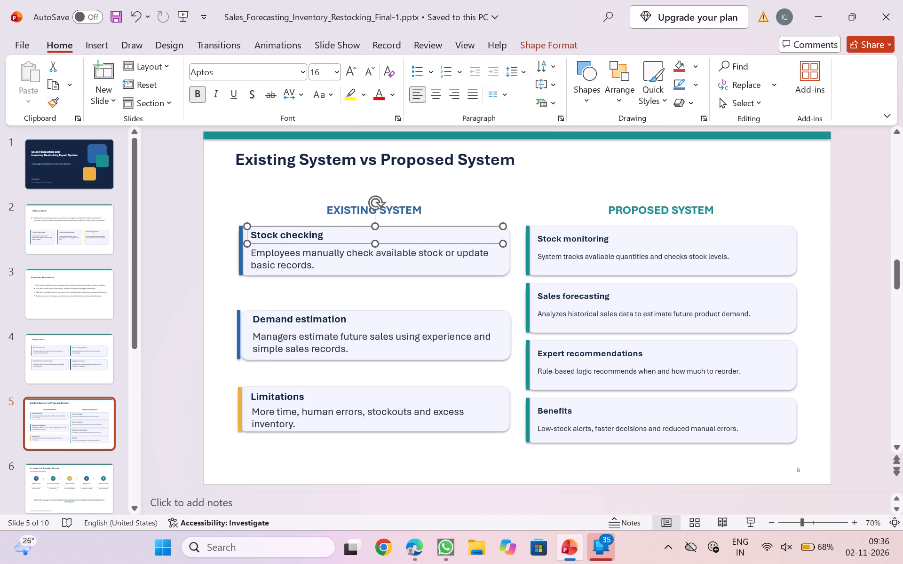
pyautogui.click(507, 254)
pyautogui.click(507, 254)
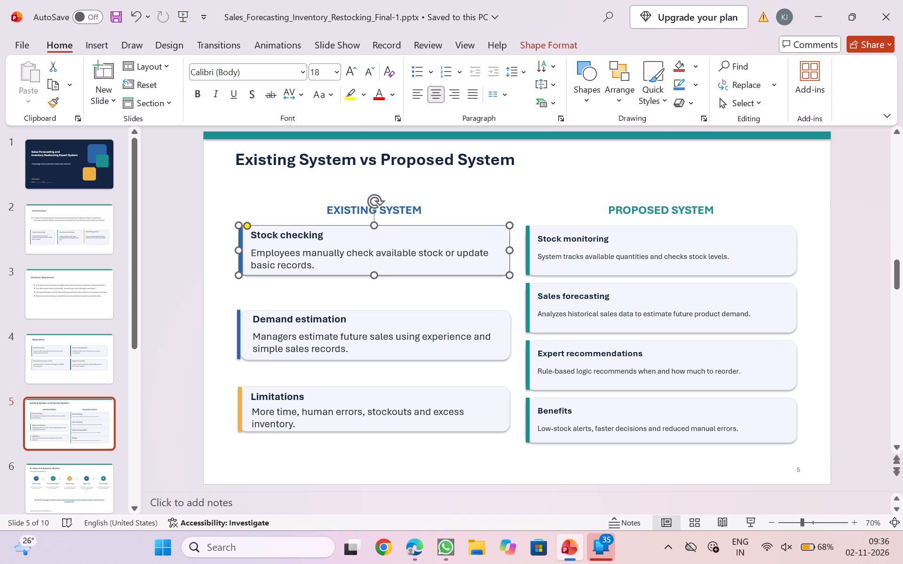
pyautogui.moveTo(507, 261); pyautogui.dragTo(507, 266)
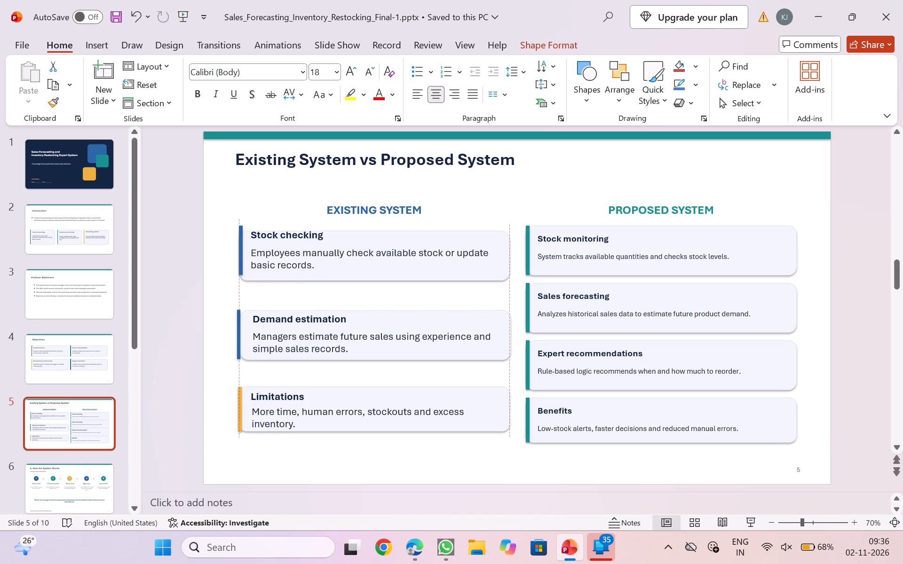
pyautogui.moveTo(507, 266); pyautogui.dragTo(507, 271)
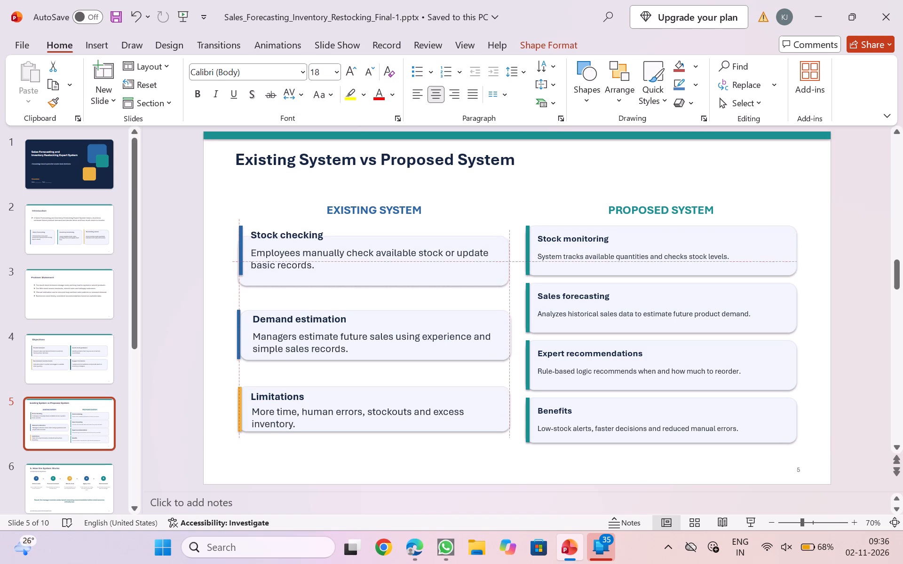
pyautogui.moveTo(507, 271); pyautogui.dragTo(507, 271)
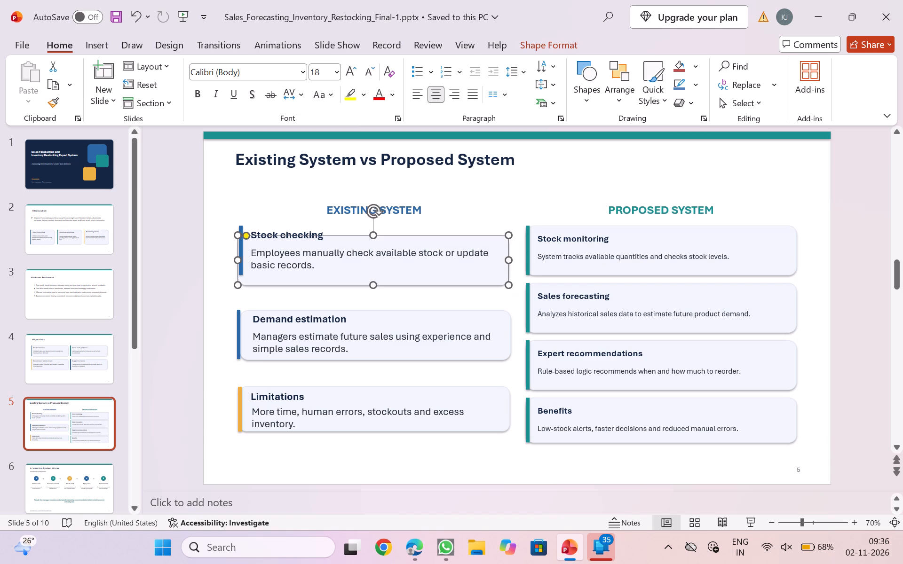
pyautogui.click(239, 227)
pyautogui.click(239, 227)
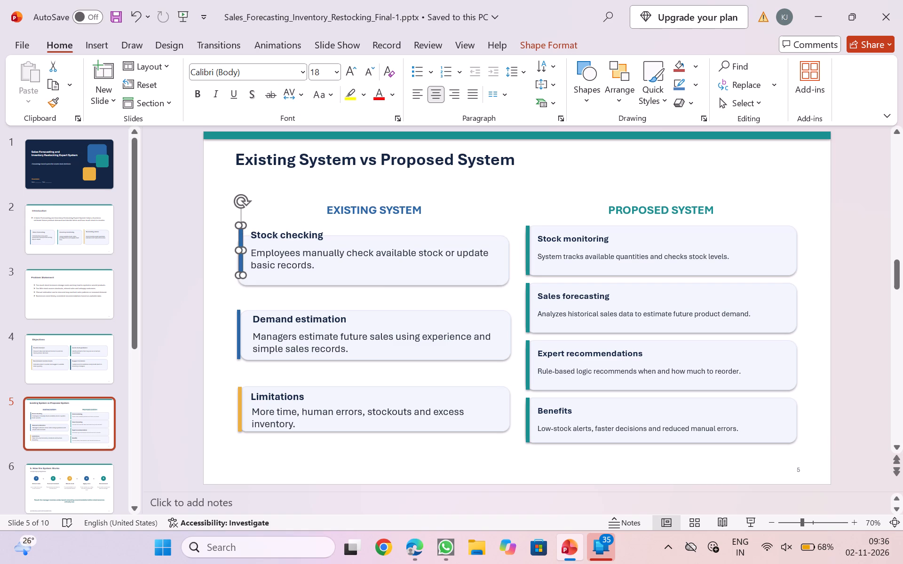
pyautogui.moveTo(241, 233); pyautogui.dragTo(240, 241)
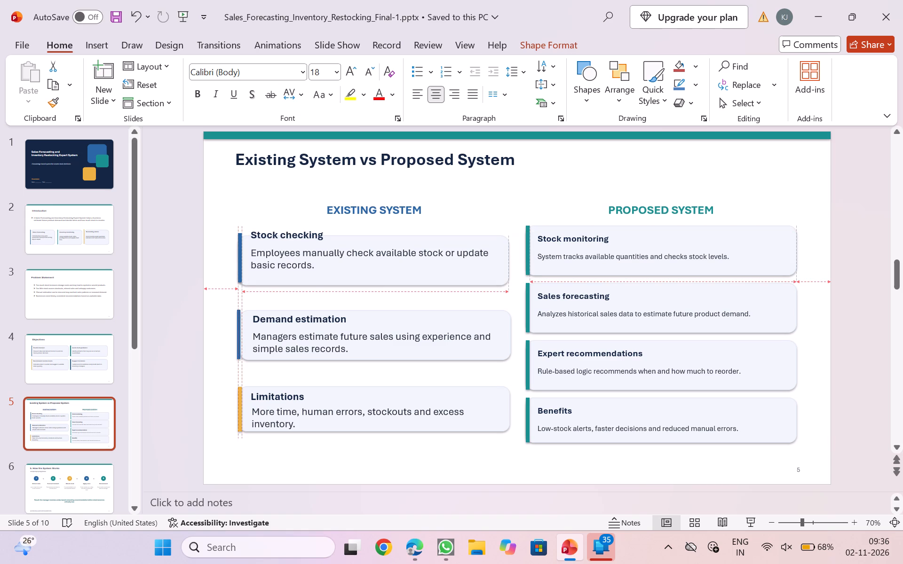
pyautogui.moveTo(240, 241); pyautogui.dragTo(241, 242)
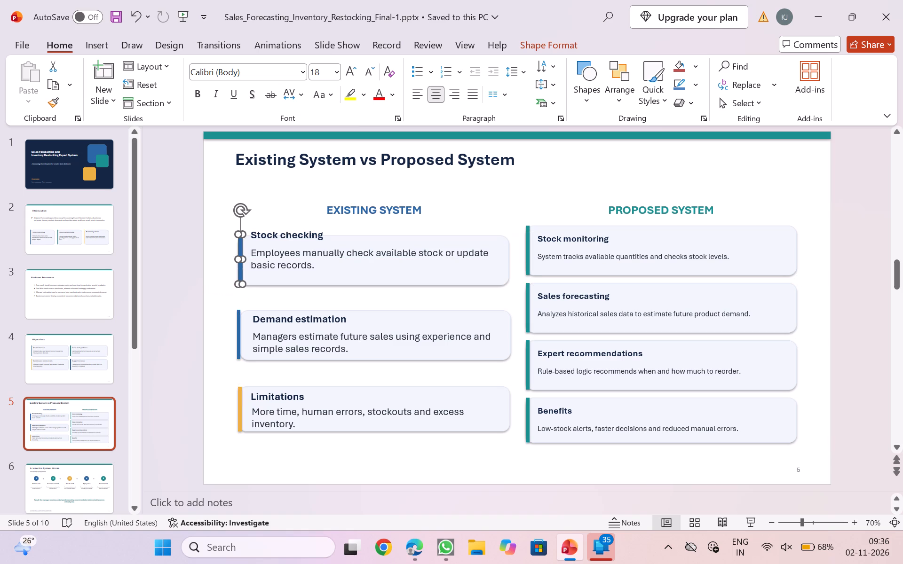
# Move the Stock checking description and heading down to fit inside the repositioned card background.
pyautogui.click(275, 252)
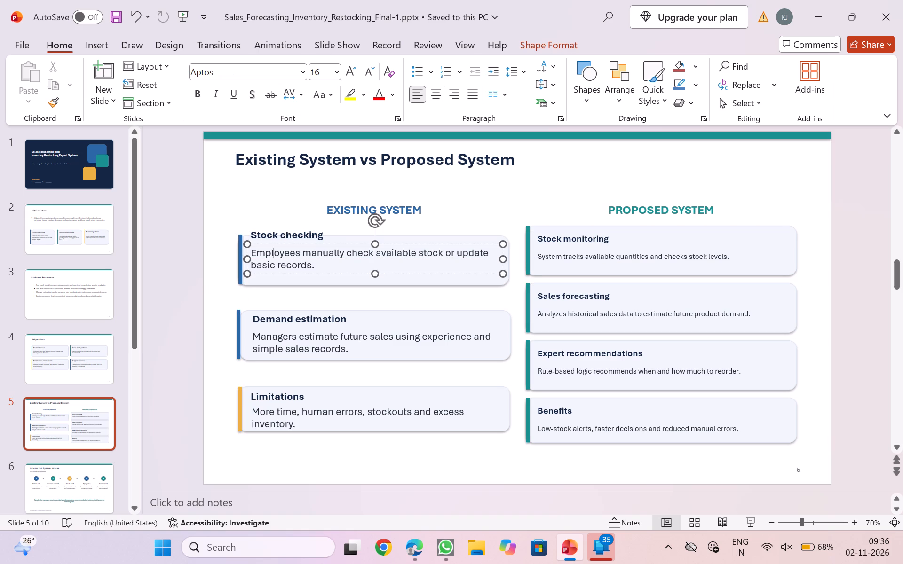
pyautogui.moveTo(274, 244); pyautogui.dragTo(273, 254)
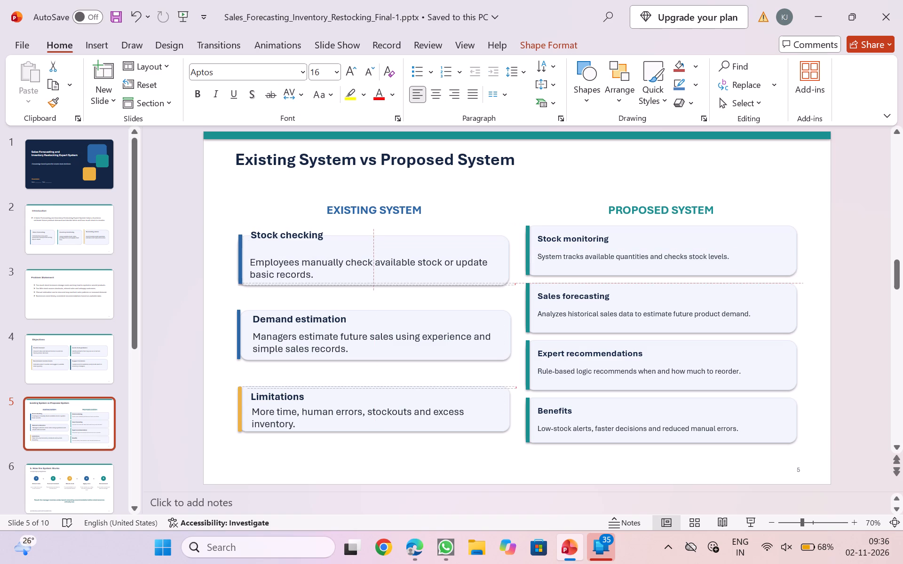
pyautogui.moveTo(273, 254); pyautogui.dragTo(274, 254)
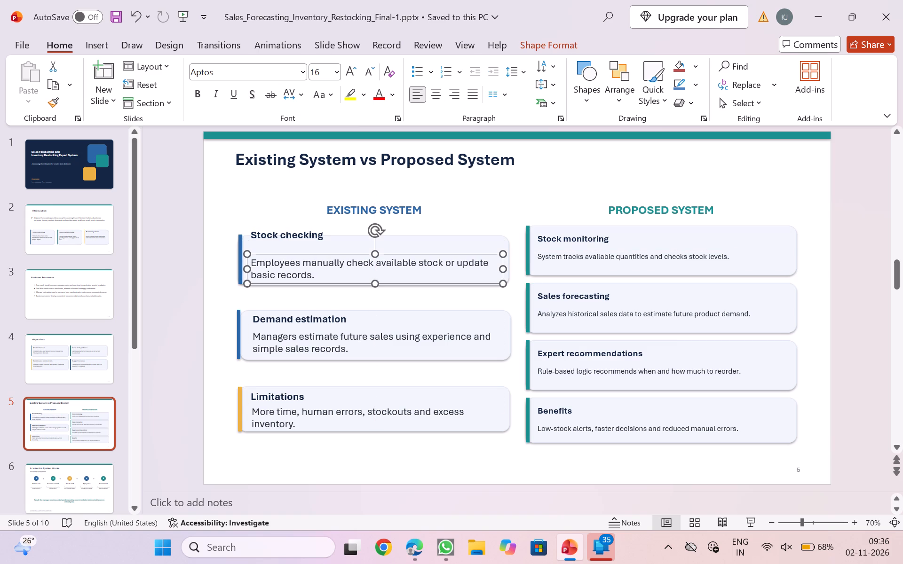
pyautogui.click(282, 231)
pyautogui.moveTo(279, 227); pyautogui.dragTo(280, 236)
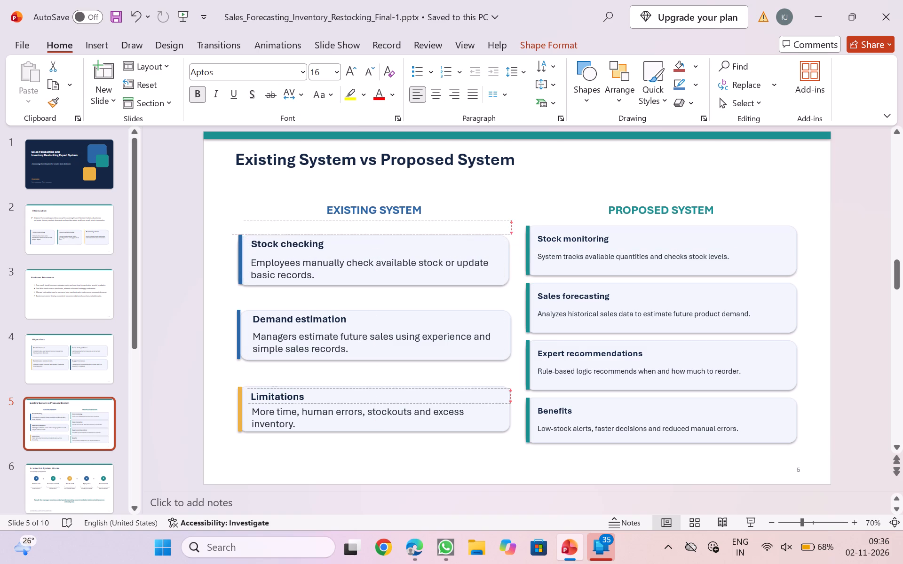
pyautogui.moveTo(280, 236); pyautogui.dragTo(281, 239)
pyautogui.click(222, 222)
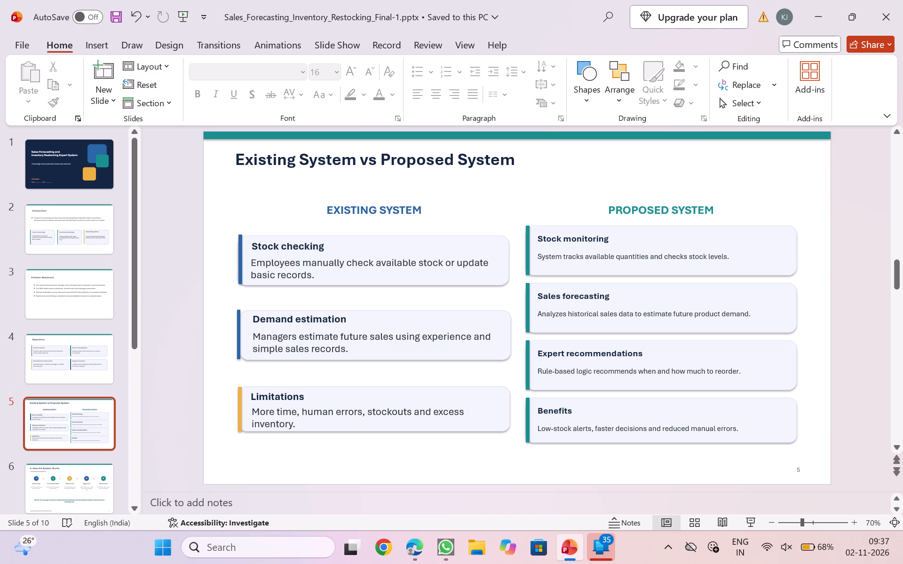
# Delete the whole Expert recommendations card from the Proposed System column: heading, background shape, description and accent bar.
pyautogui.click(674, 352)
pyautogui.press('Delete')
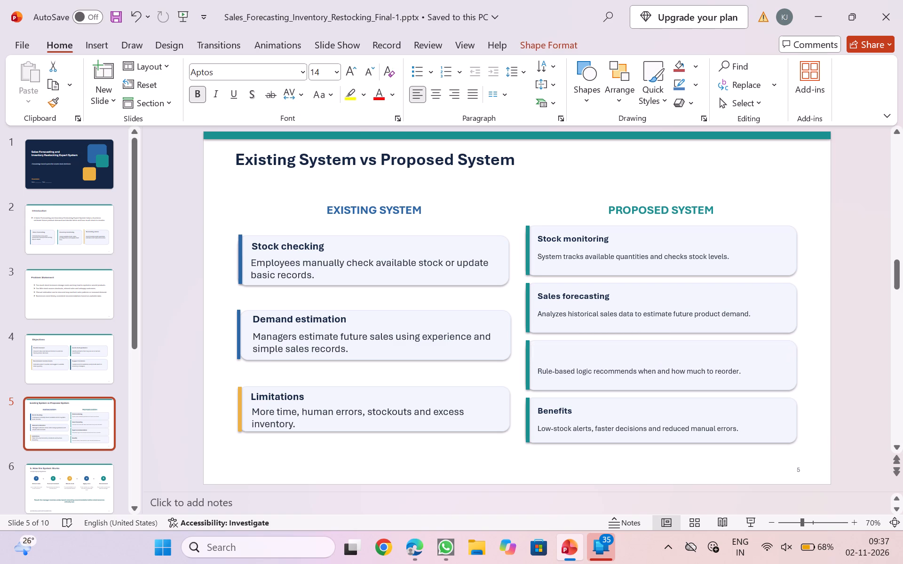
pyautogui.click(677, 370)
pyautogui.click(679, 362)
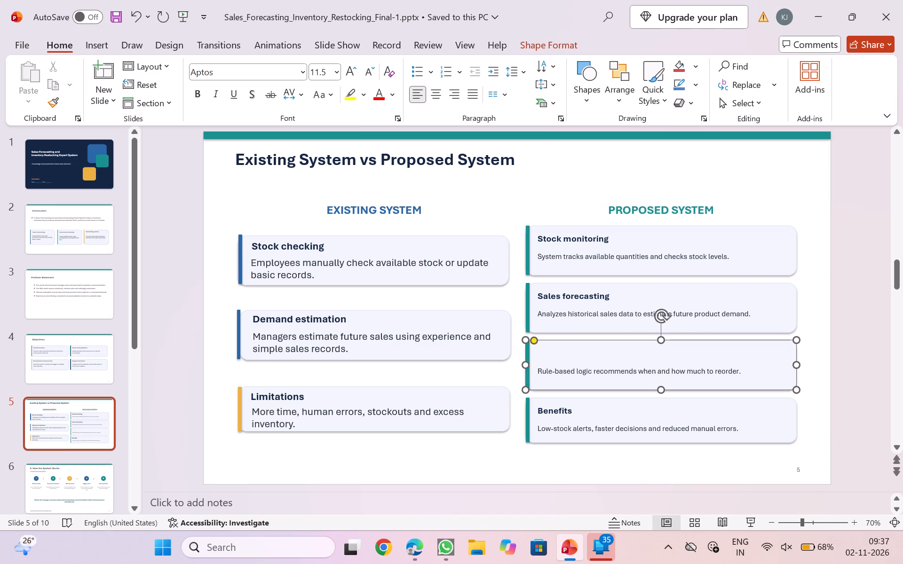
pyautogui.press('Delete')
pyautogui.moveTo(681, 371); pyautogui.dragTo(675, 363)
pyautogui.click(675, 363)
pyautogui.press('Delete')
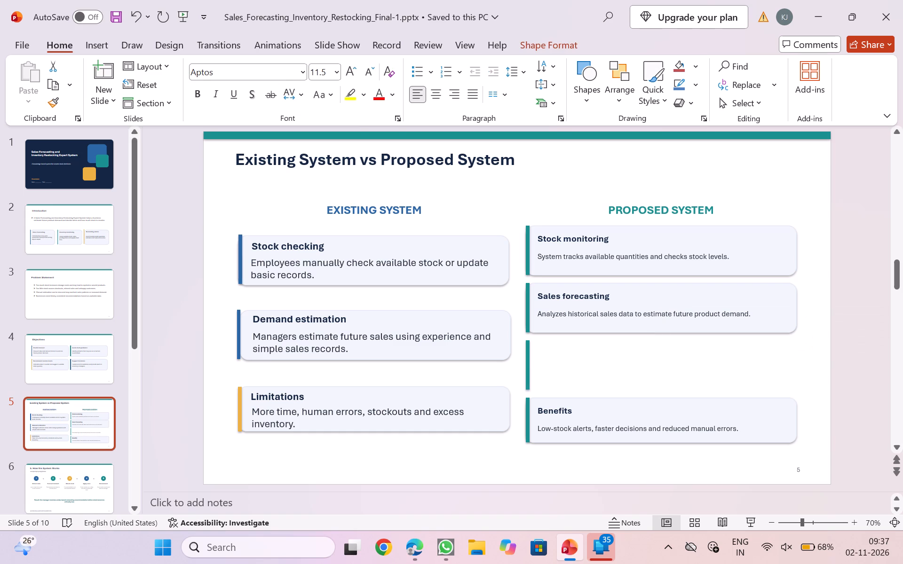
pyautogui.click(528, 365)
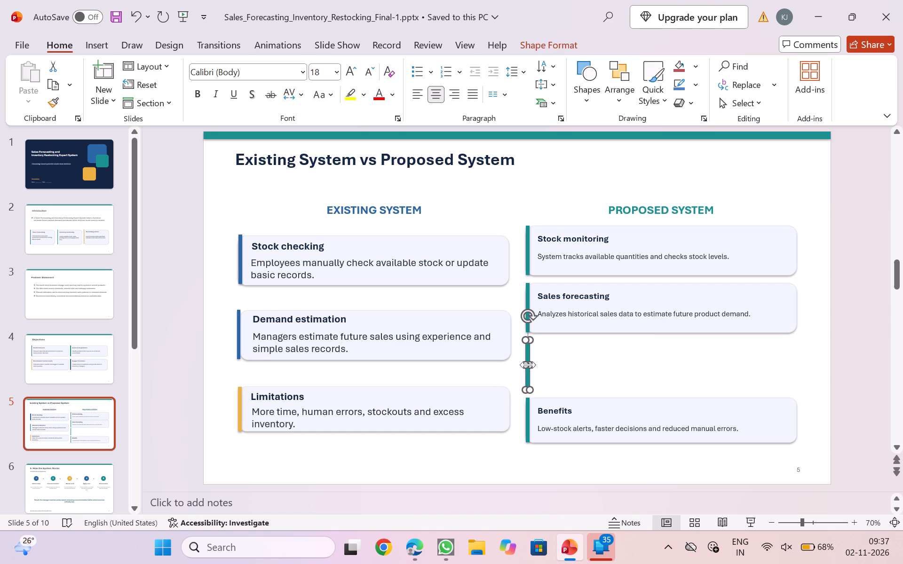
pyautogui.press('Delete')
# Move the Benefits card's background shape and its teal accent bar up, level with the Limitations card.
pyautogui.click(596, 405)
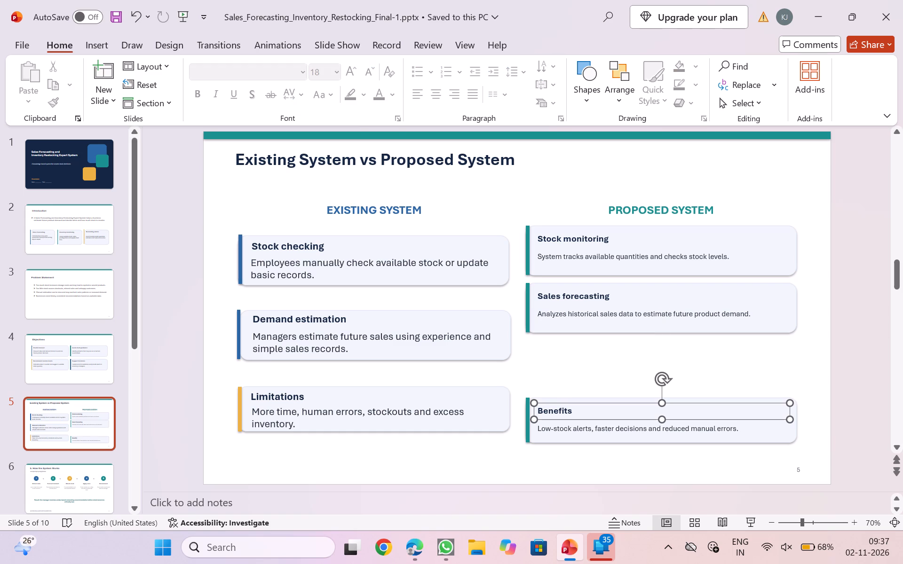
pyautogui.click(607, 399)
pyautogui.moveTo(607, 399); pyautogui.dragTo(609, 387)
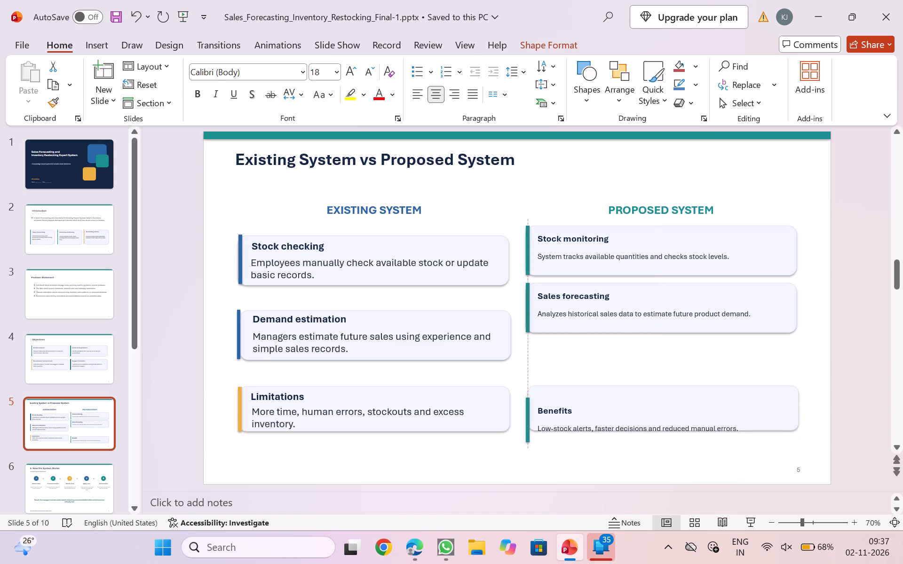
pyautogui.moveTo(609, 387); pyautogui.dragTo(610, 389)
pyautogui.click(527, 421)
pyautogui.doubleClick(527, 421)
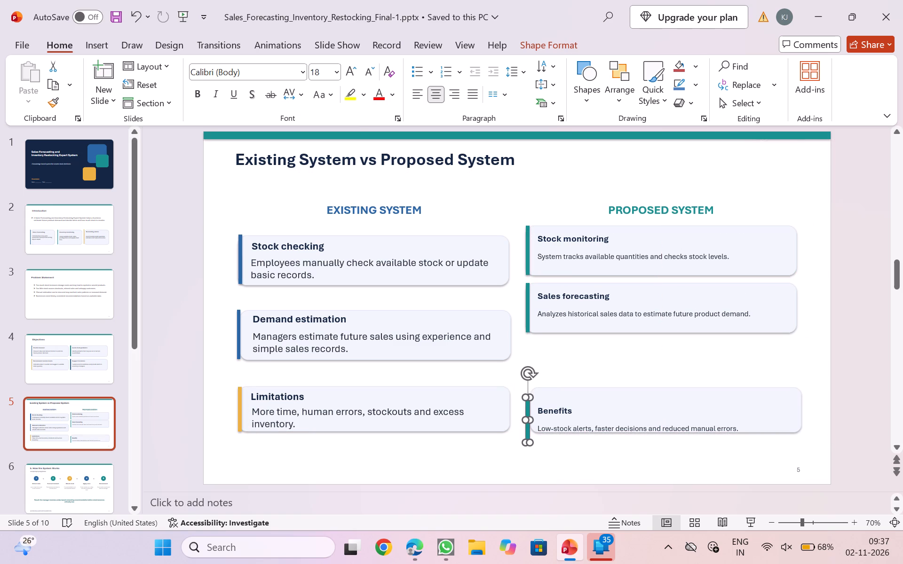
pyautogui.moveTo(527, 429); pyautogui.dragTo(530, 420)
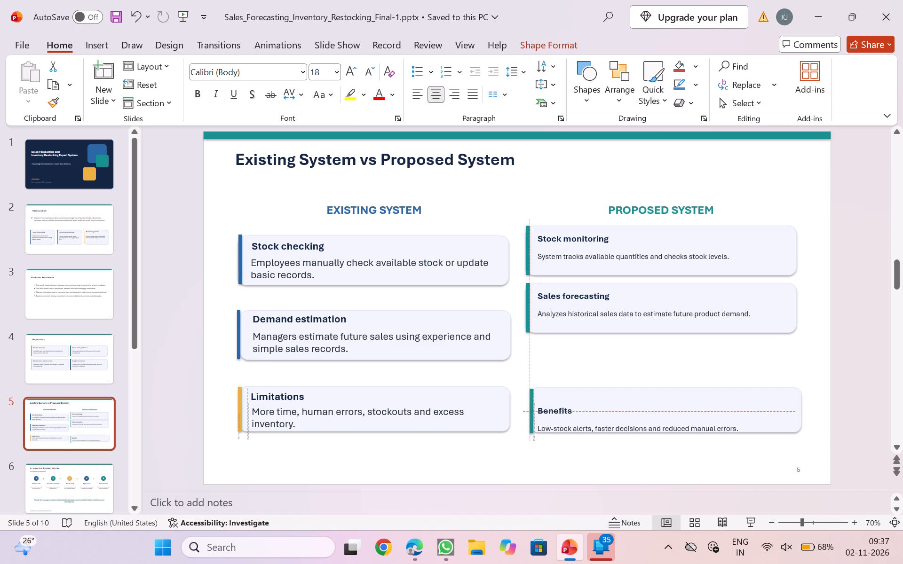
pyautogui.moveTo(530, 420); pyautogui.dragTo(529, 420)
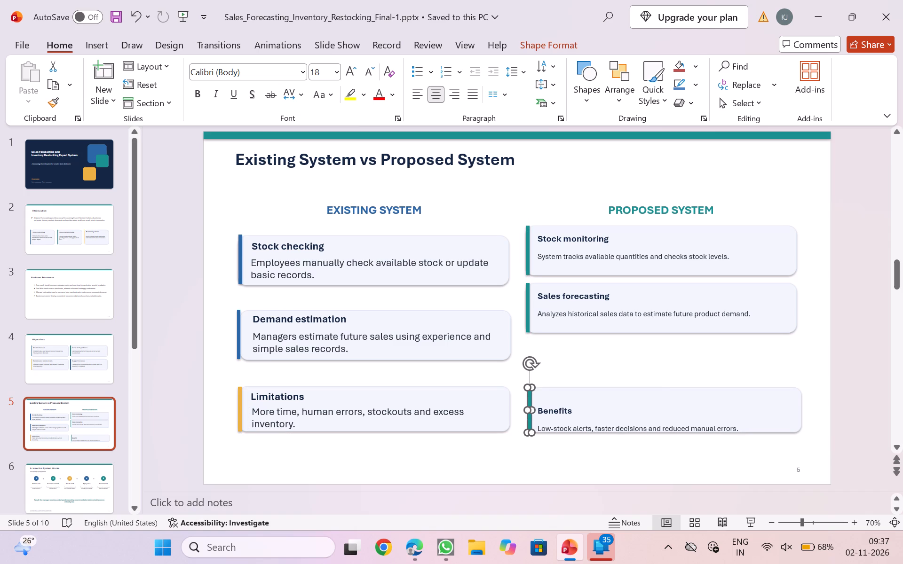
# Set the Benefits heading to 16 points and move it up to the top of its card background.
pyautogui.click(563, 411)
pyautogui.hotkey('ctrl', 'a')
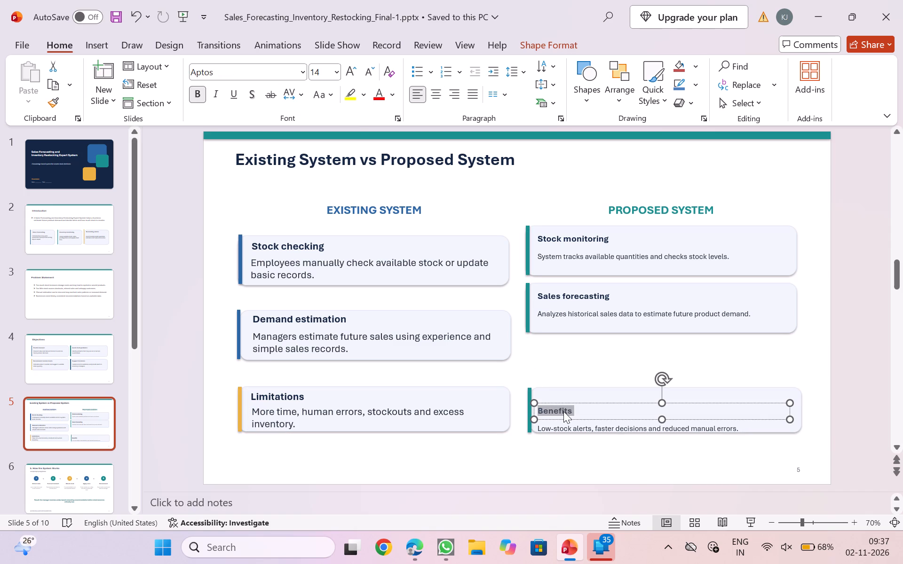
pyautogui.click(311, 74)
pyautogui.write('16')
pyautogui.press('Return')
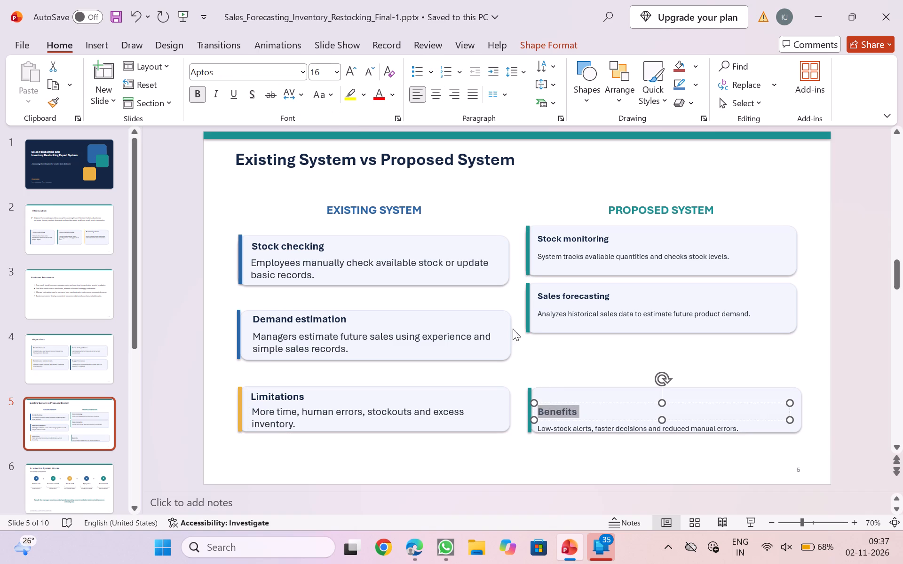
pyautogui.moveTo(585, 404); pyautogui.dragTo(585, 392)
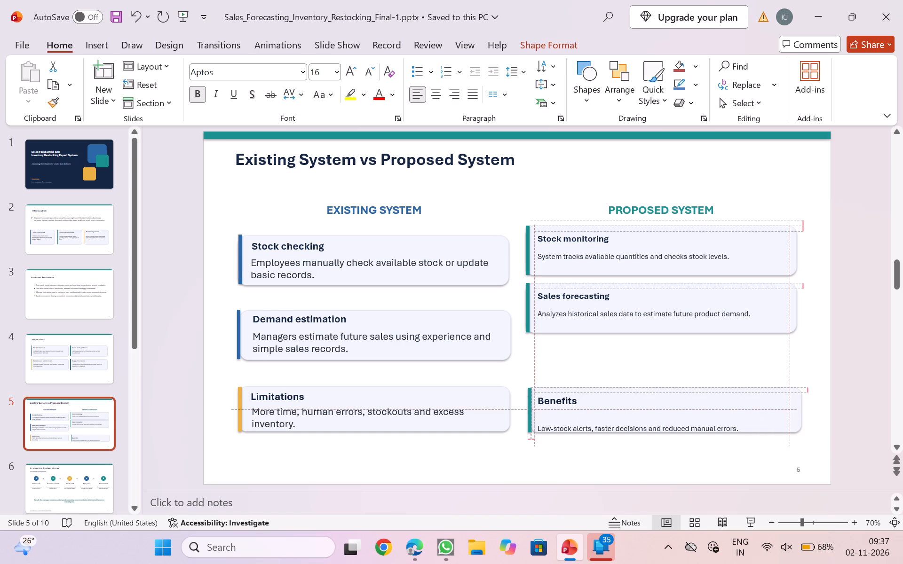
pyautogui.moveTo(585, 392); pyautogui.dragTo(587, 387)
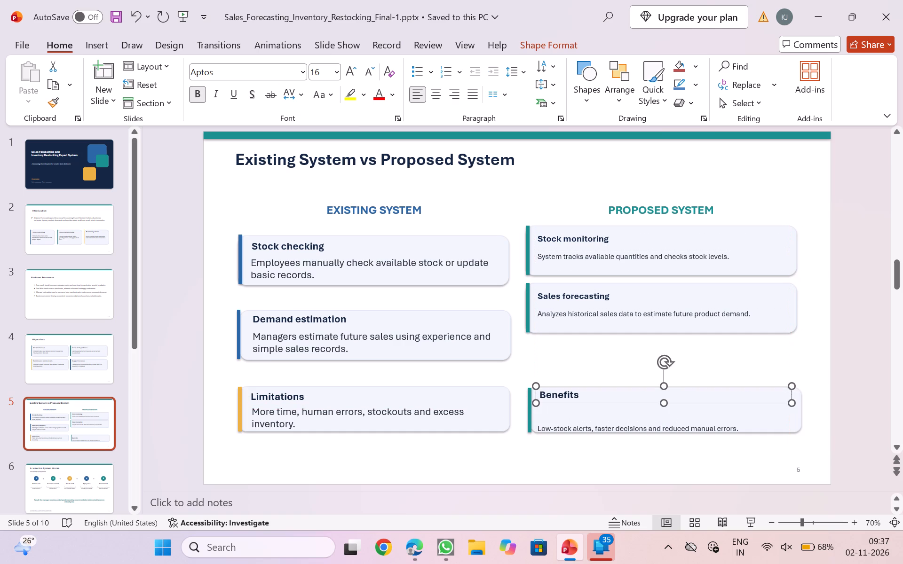
# Set the Benefits description to 16 points and move it up directly beneath its heading, inside the card.
pyautogui.click(606, 428)
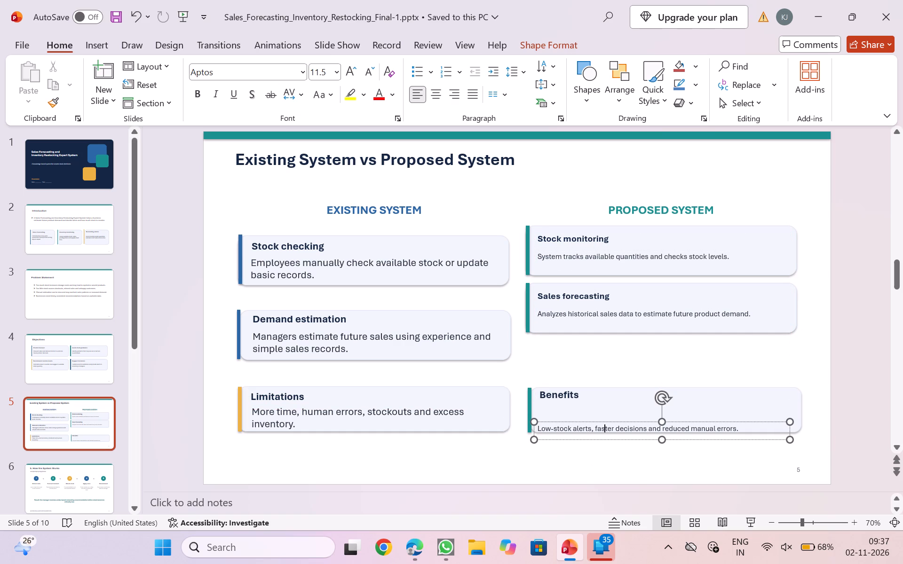
pyautogui.hotkey('ctrl', 'a')
pyautogui.click(325, 75)
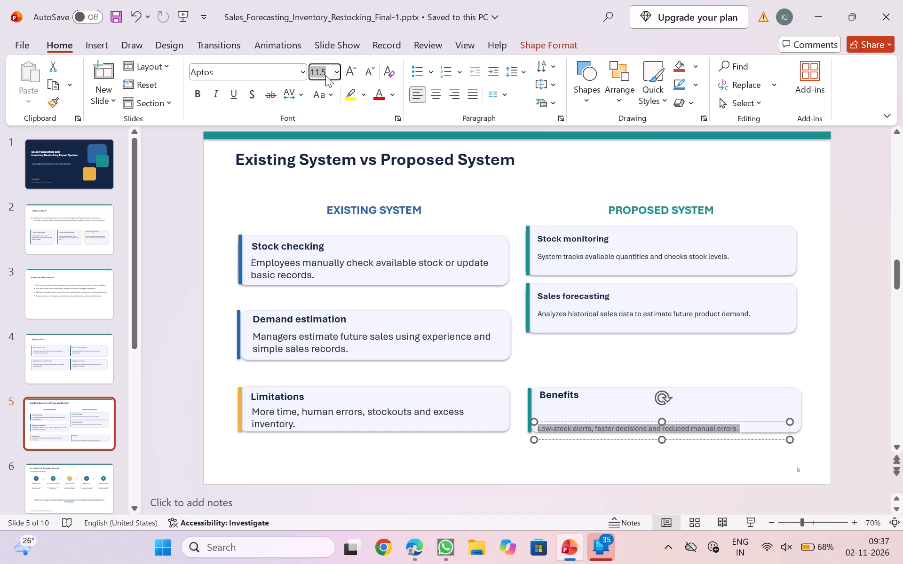
pyautogui.write('16')
pyautogui.press('Return')
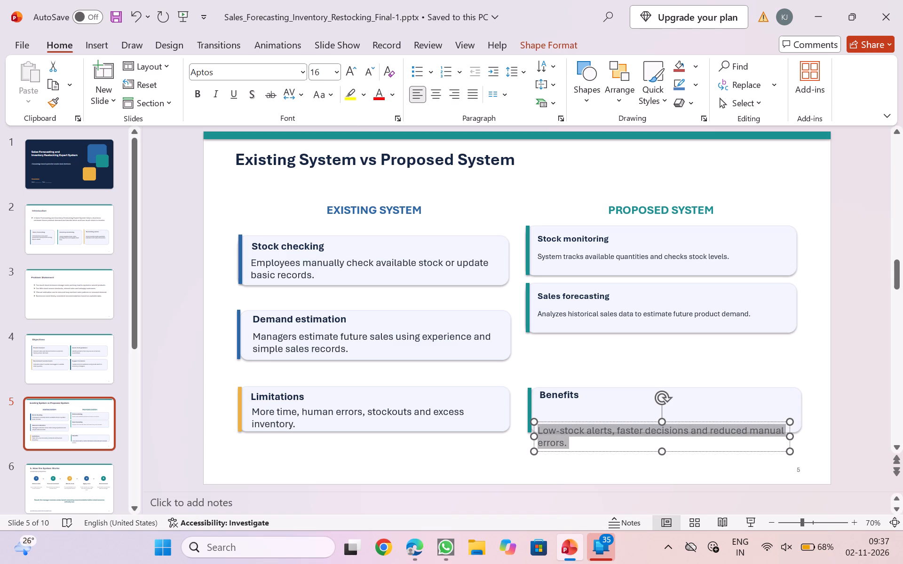
pyautogui.moveTo(582, 422); pyautogui.dragTo(584, 402)
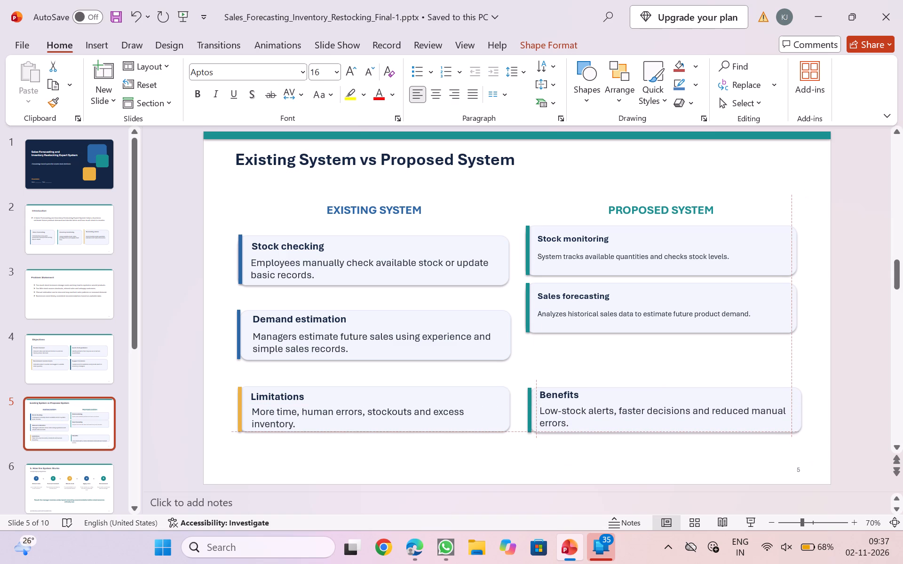
pyautogui.moveTo(584, 402); pyautogui.dragTo(582, 403)
pyautogui.click(582, 403)
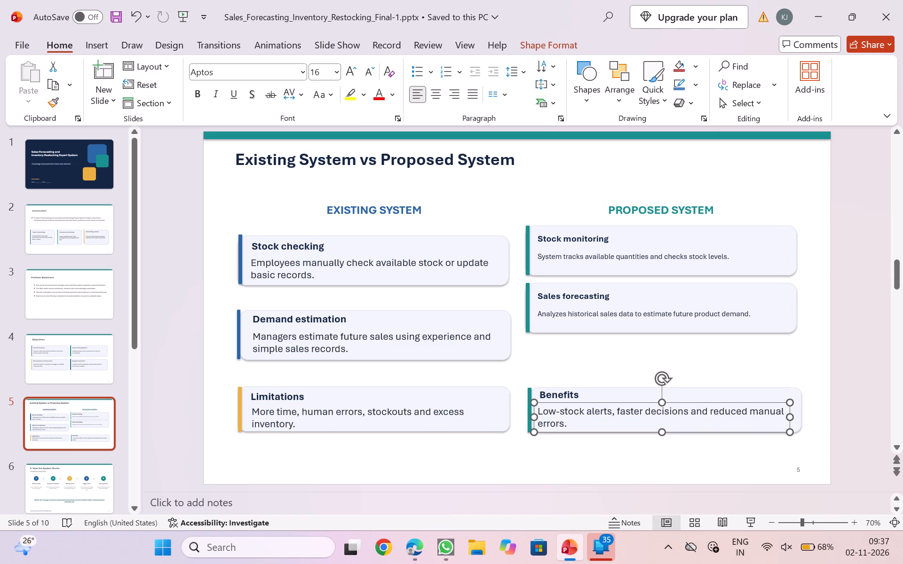
pyautogui.click(559, 359)
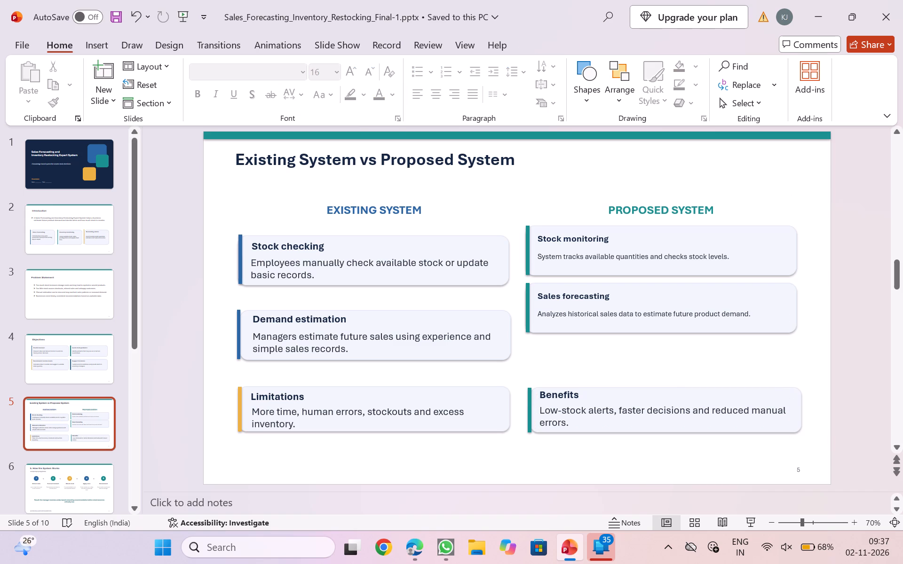
# Move the Sales forecasting card's background shape and its teal accent bar down, level with the Demand estimation card.
pyautogui.click(612, 325)
pyautogui.click(617, 328)
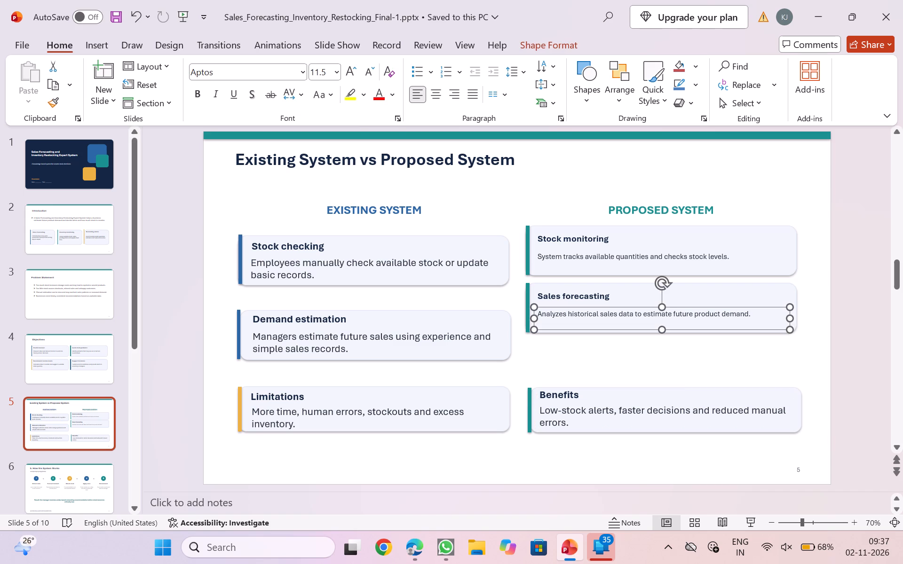
pyautogui.click(793, 296)
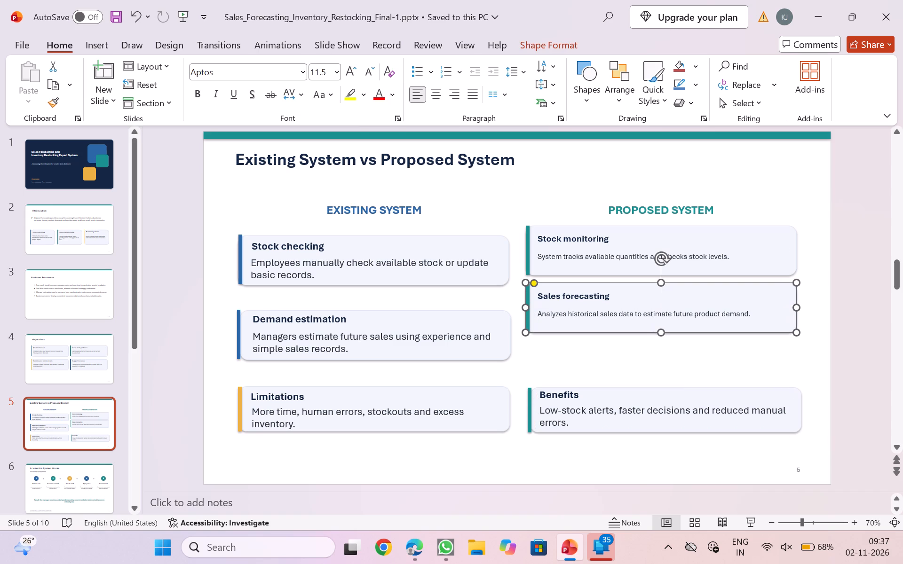
pyautogui.moveTo(791, 295); pyautogui.dragTo(793, 310)
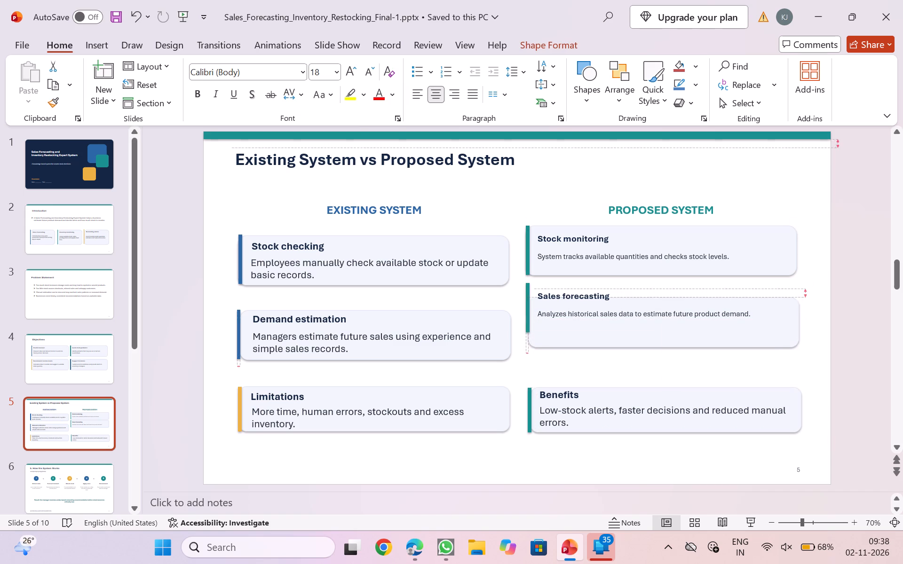
pyautogui.moveTo(793, 310); pyautogui.dragTo(794, 321)
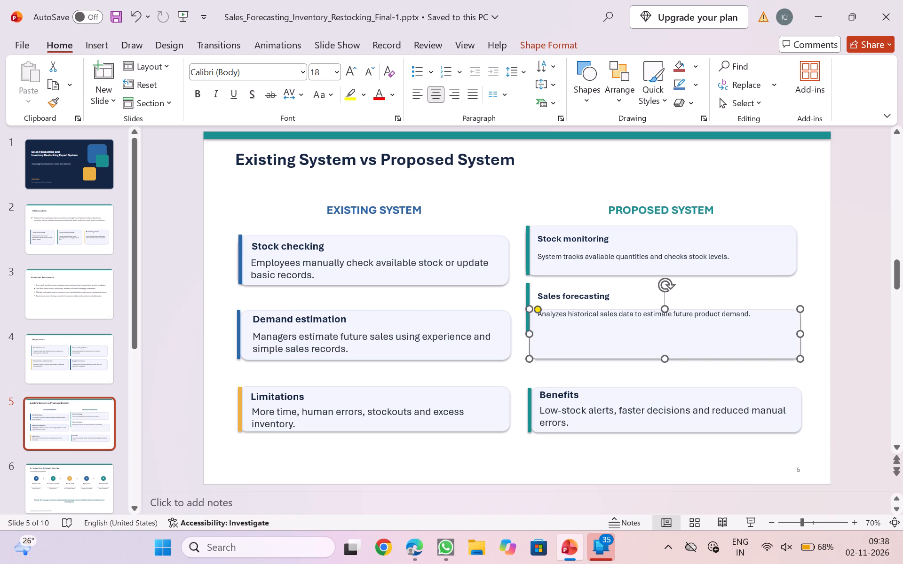
pyautogui.click(528, 295)
pyautogui.moveTo(528, 295); pyautogui.dragTo(528, 315)
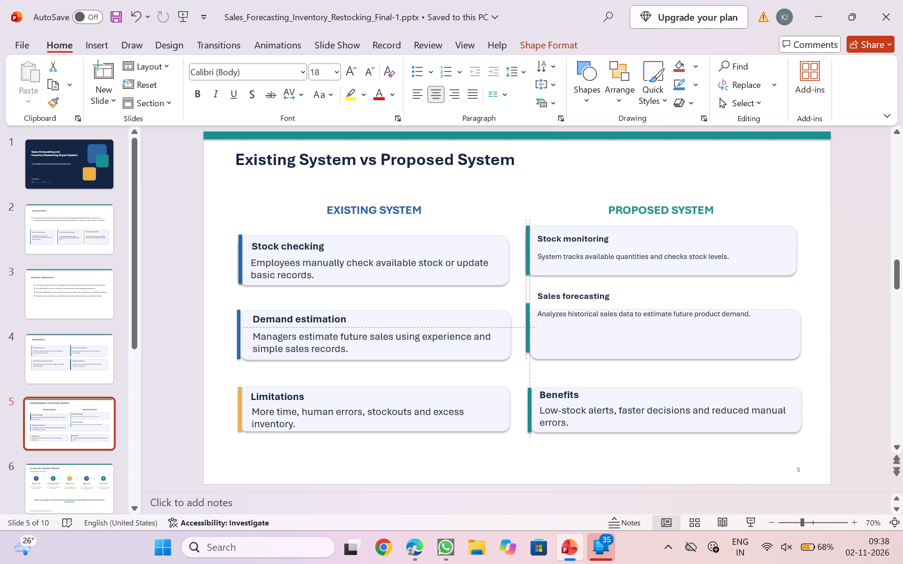
pyautogui.moveTo(528, 315); pyautogui.dragTo(529, 321)
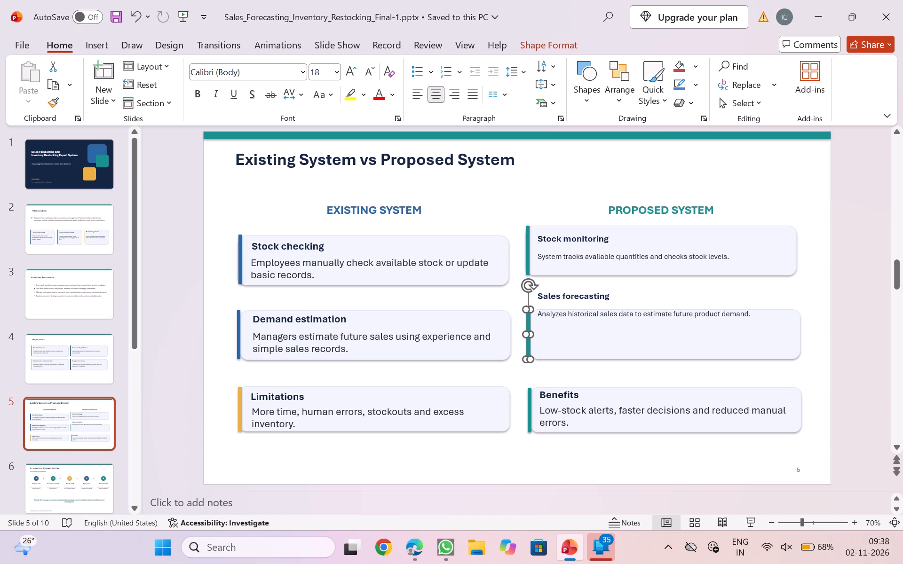
# Set the Sales forecasting description to 16 points and move it down into the lower part of its card background.
pyautogui.click(598, 318)
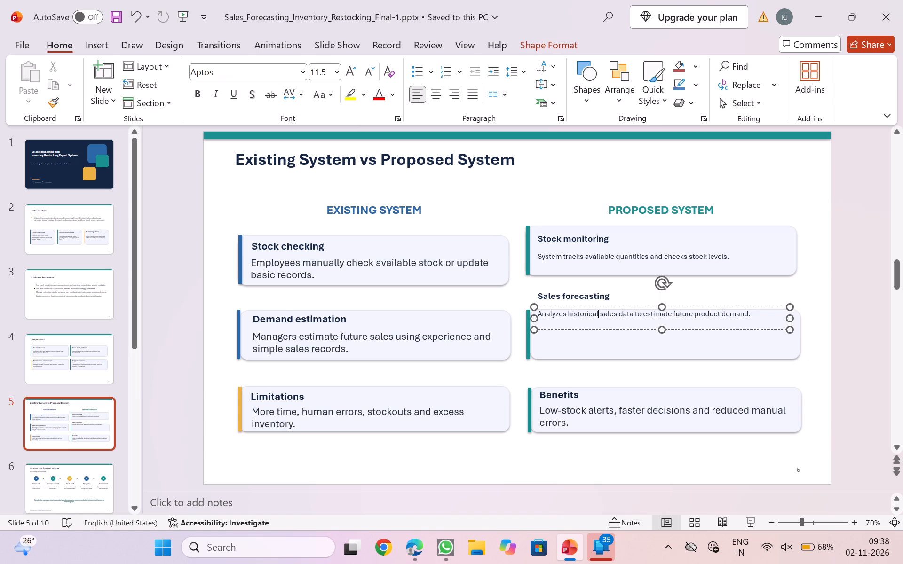
pyautogui.hotkey('ctrl', 'a')
pyautogui.click(321, 67)
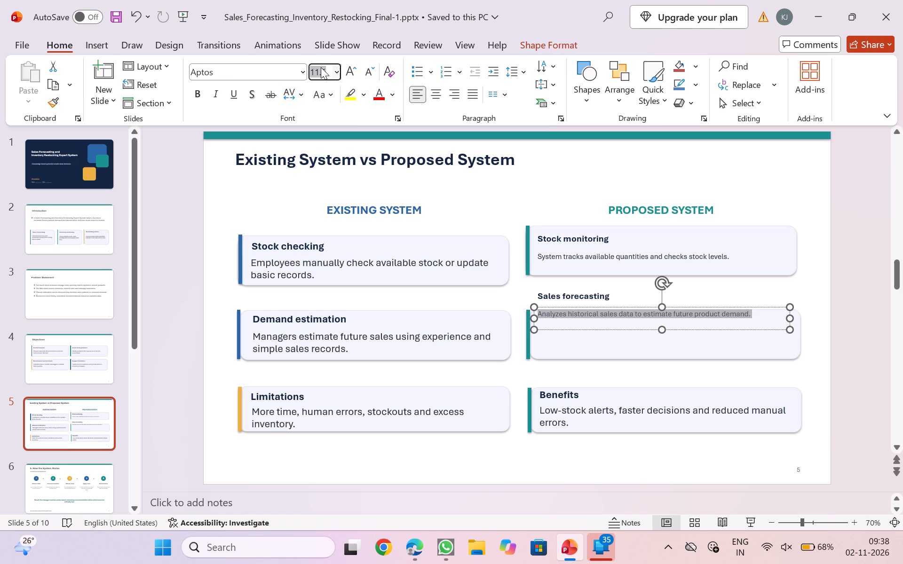
pyautogui.write('16')
pyautogui.press('Return')
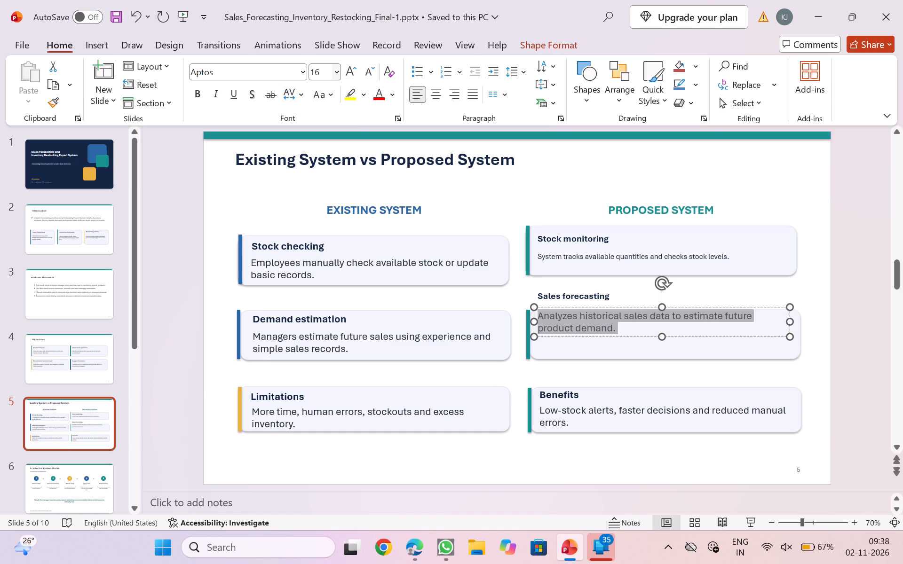
pyautogui.moveTo(609, 309); pyautogui.dragTo(610, 313)
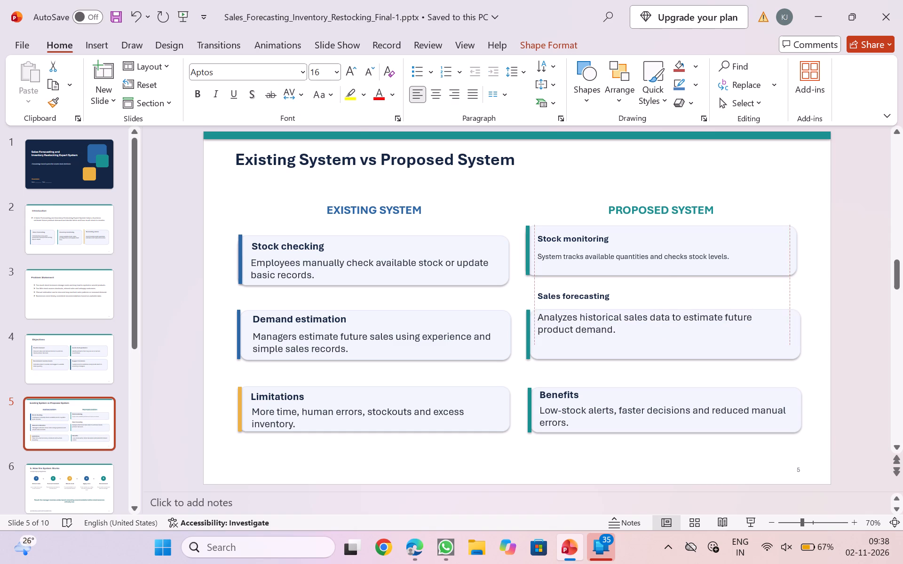
pyautogui.moveTo(610, 313); pyautogui.dragTo(610, 330)
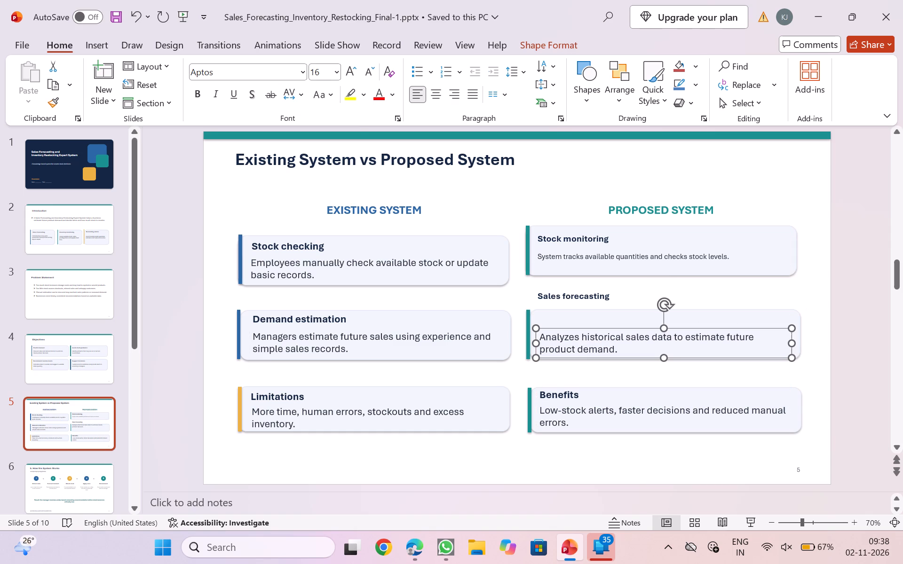
# Set the Sales forecasting heading to 16 points and move it down into the card, just above its description.
pyautogui.click(582, 288)
pyautogui.click(580, 294)
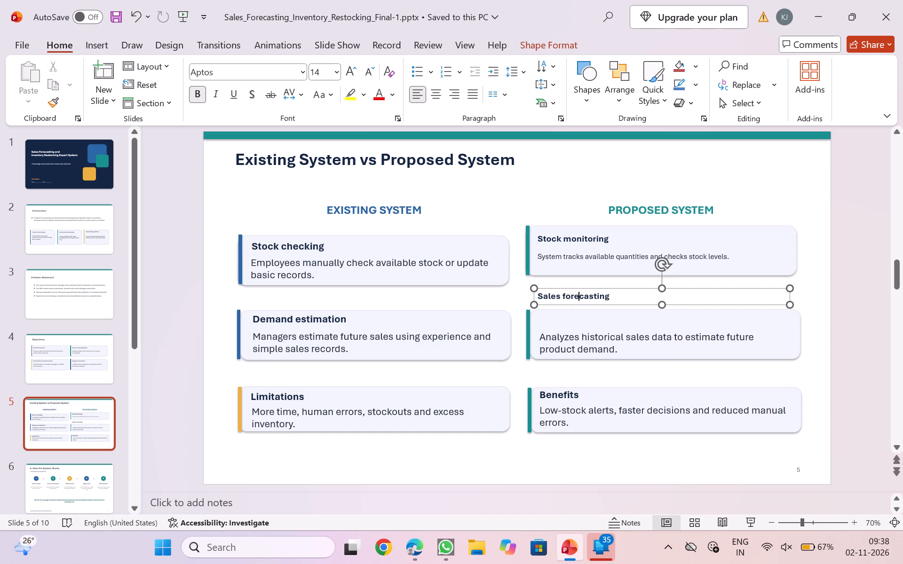
pyautogui.hotkey('ctrl', 'a')
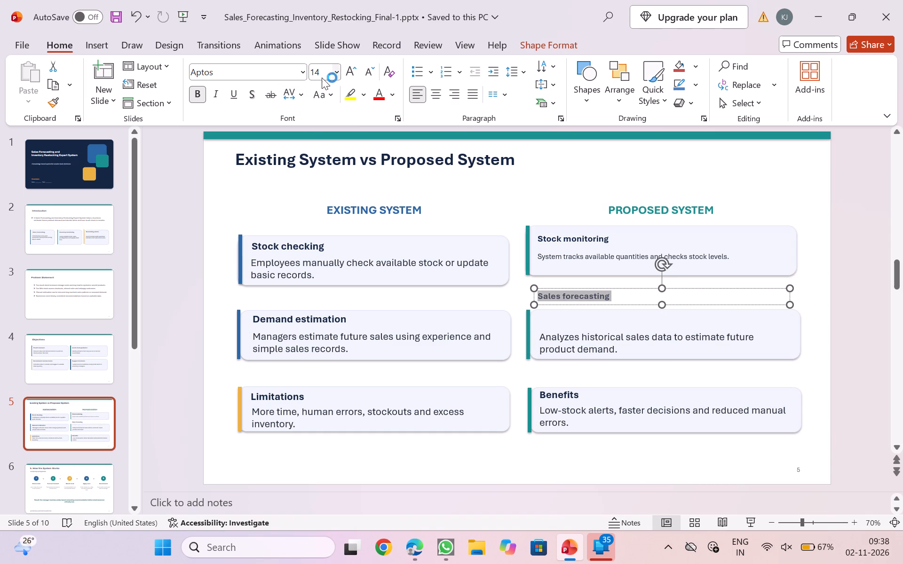
pyautogui.click(322, 78)
pyautogui.click(321, 74)
pyautogui.press('1')
pyautogui.press('6')
pyautogui.press('Return')
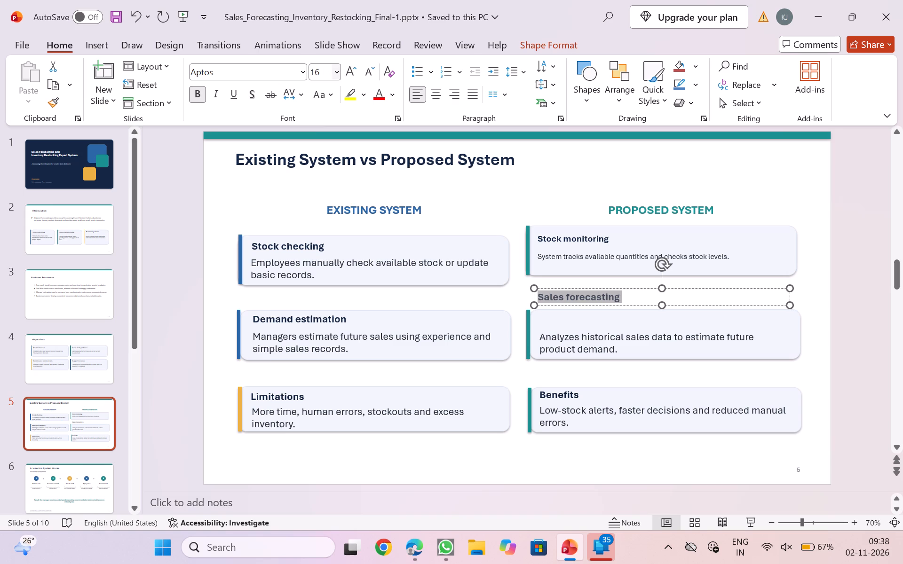
pyautogui.moveTo(630, 289); pyautogui.dragTo(630, 290)
pyautogui.moveTo(630, 290); pyautogui.dragTo(634, 313)
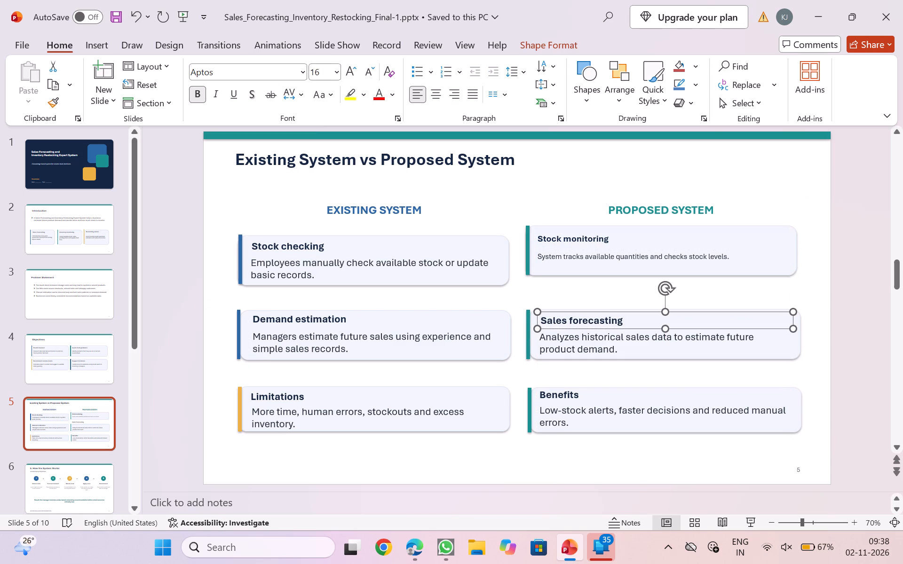
pyautogui.click(512, 291)
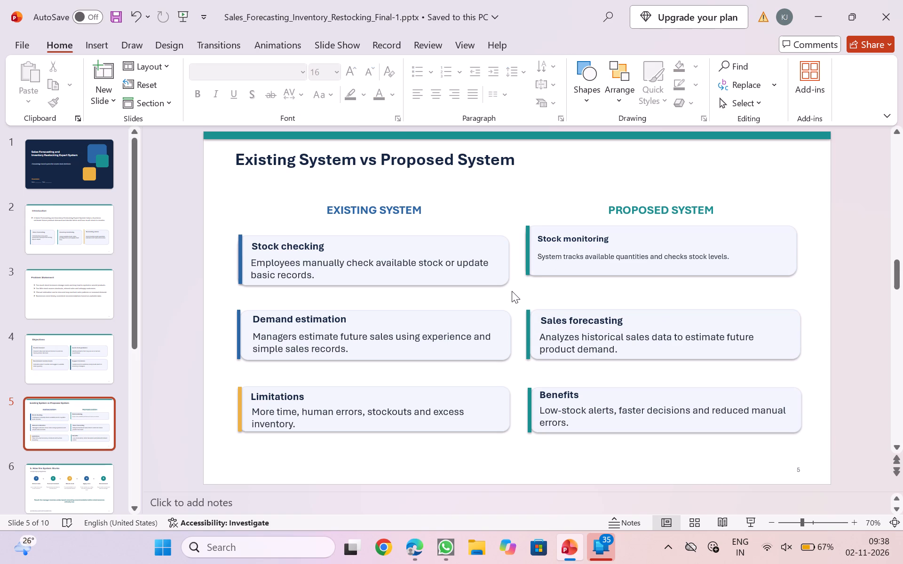
# Move the Stock monitoring card's heading, background shape and teal accent bar down, roughly level with the Stock checking card.
pyautogui.click(616, 271)
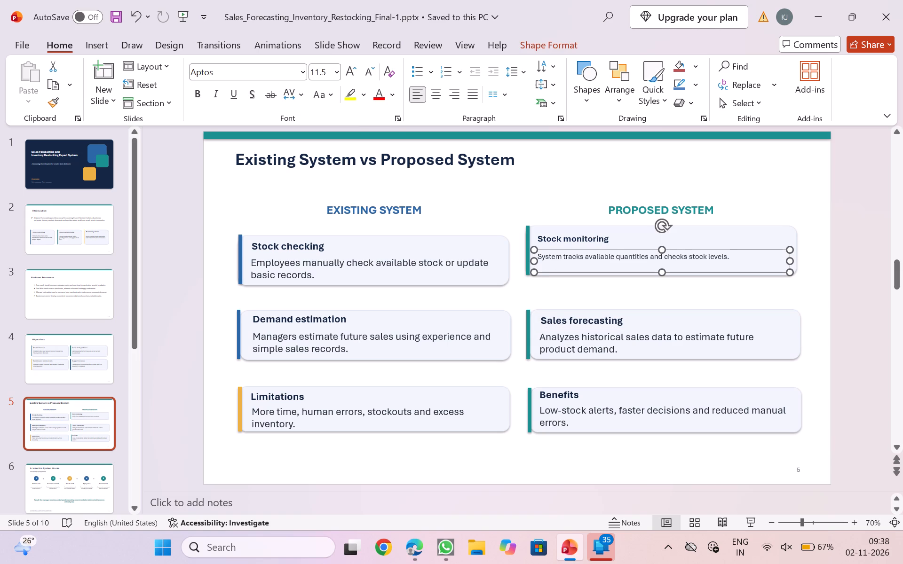
pyautogui.click(790, 236)
pyautogui.click(783, 236)
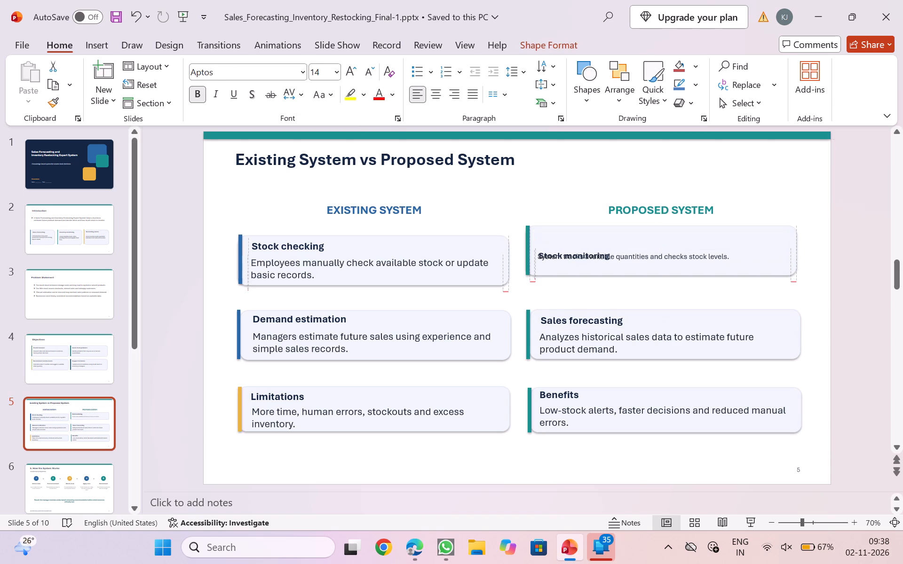
pyautogui.click(794, 240)
pyautogui.moveTo(794, 240); pyautogui.dragTo(793, 257)
pyautogui.moveTo(792, 239); pyautogui.dragTo(798, 249)
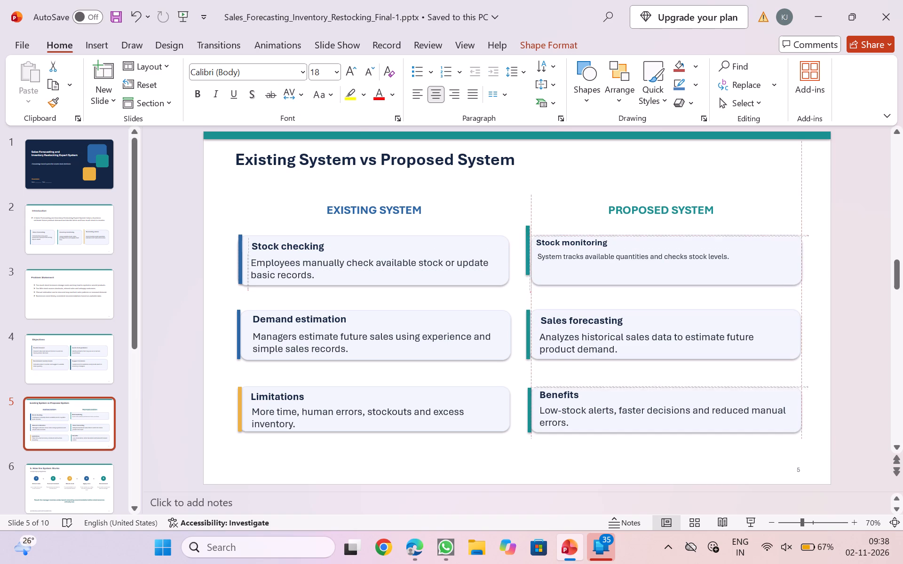
pyautogui.moveTo(798, 249); pyautogui.dragTo(799, 251)
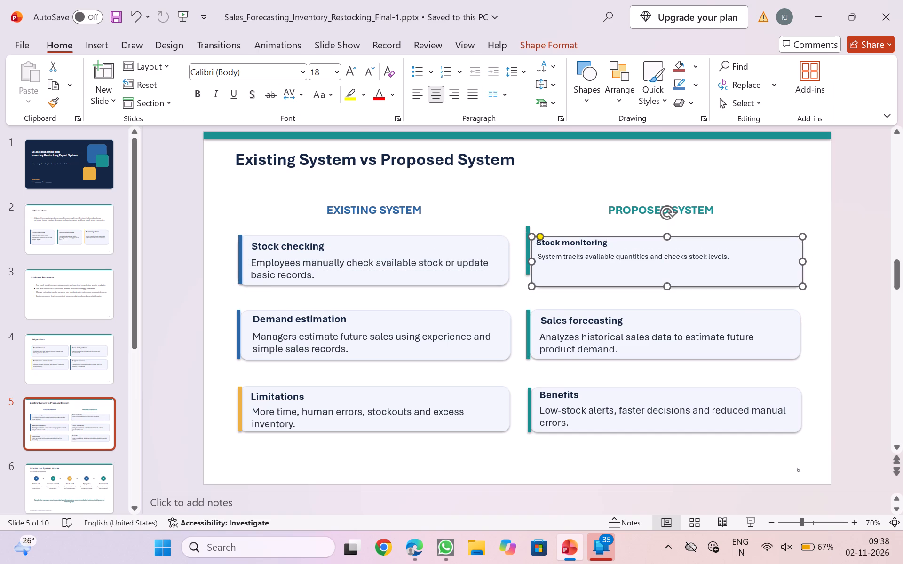
pyautogui.moveTo(801, 247); pyautogui.dragTo(797, 248)
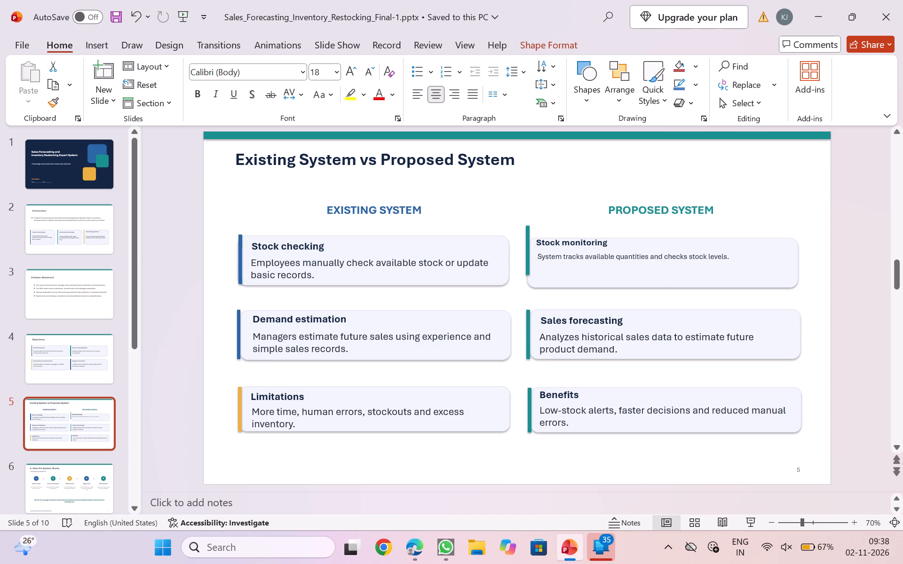
pyautogui.moveTo(797, 248); pyautogui.dragTo(796, 249)
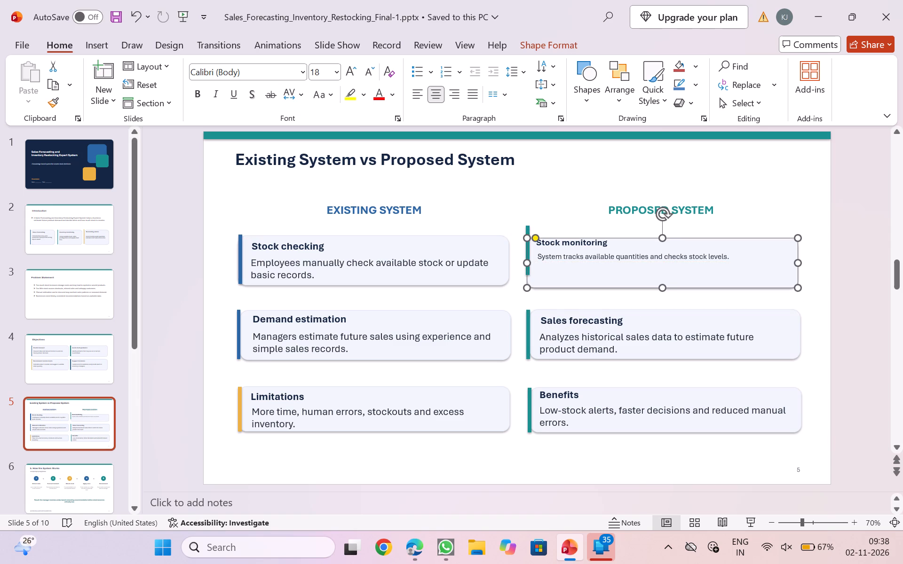
pyautogui.click(528, 228)
pyautogui.moveTo(528, 235); pyautogui.dragTo(528, 237)
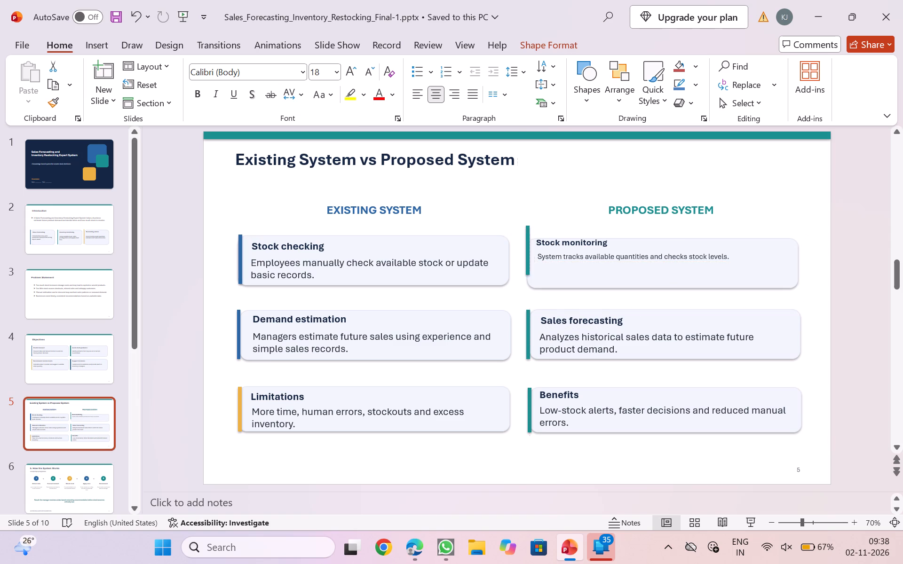
pyautogui.moveTo(528, 237); pyautogui.dragTo(528, 247)
# Set the Stock monitoring description to 16 points and move it slightly down within its card.
pyautogui.click(581, 259)
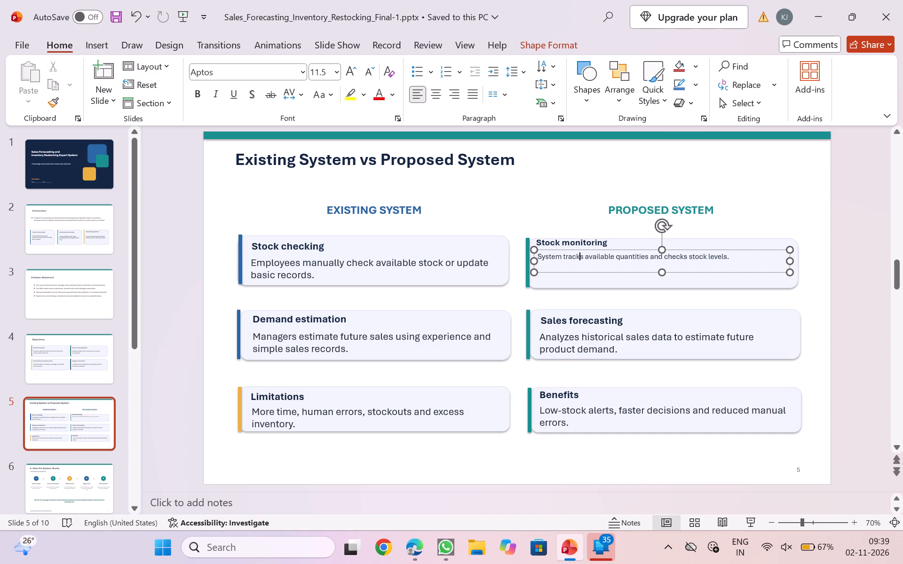
pyautogui.hotkey('ctrl', 'a')
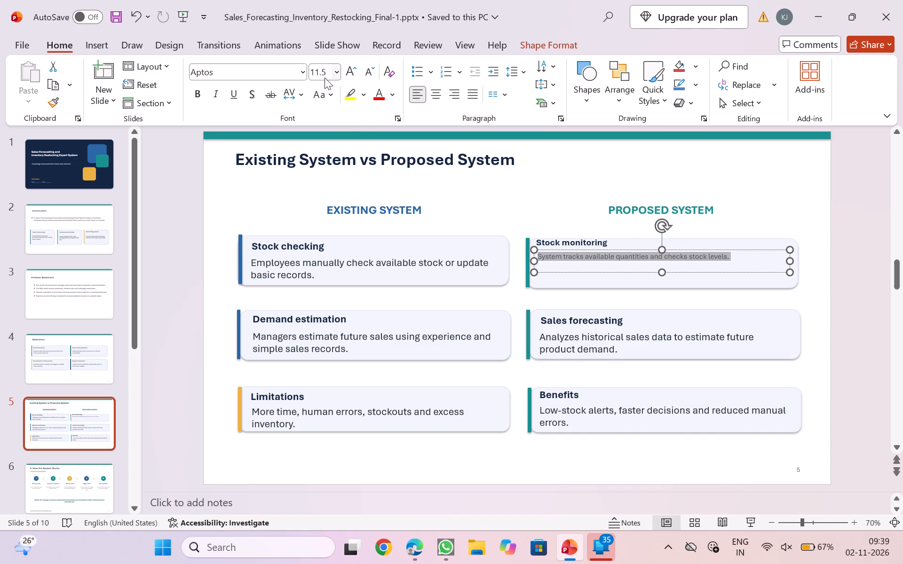
pyautogui.click(323, 73)
pyautogui.write('16')
pyautogui.press('Return')
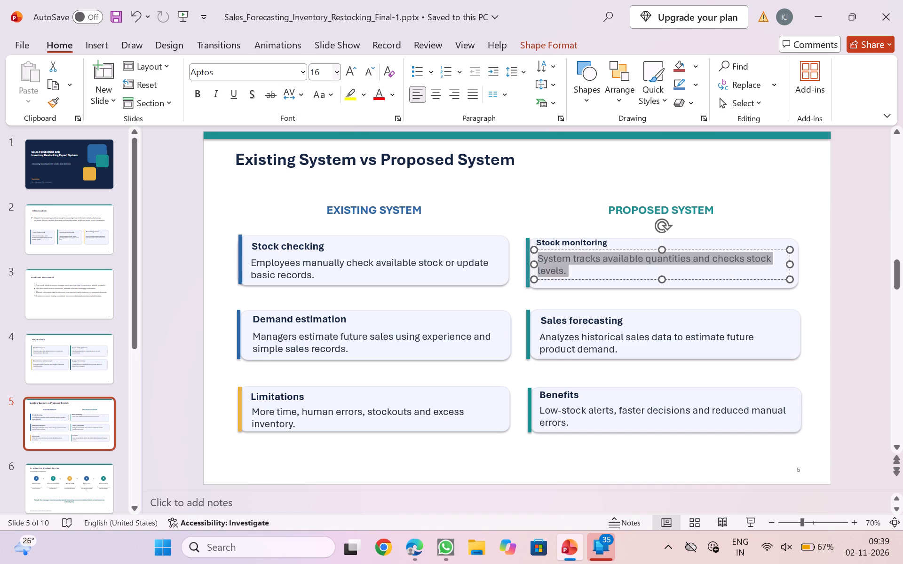
pyautogui.click(584, 279)
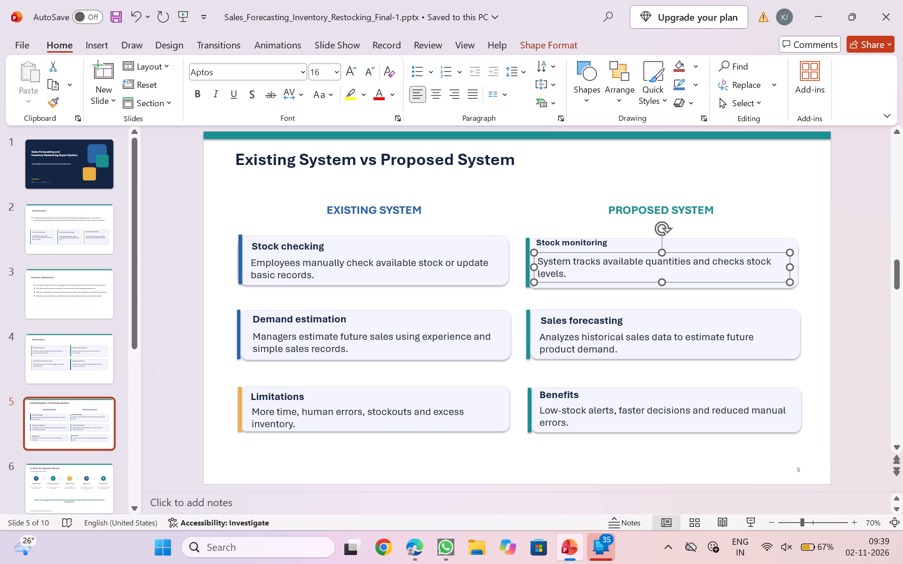
# Set the Stock monitoring heading to 16 points and move it slightly down, just above its description.
pyautogui.click(572, 241)
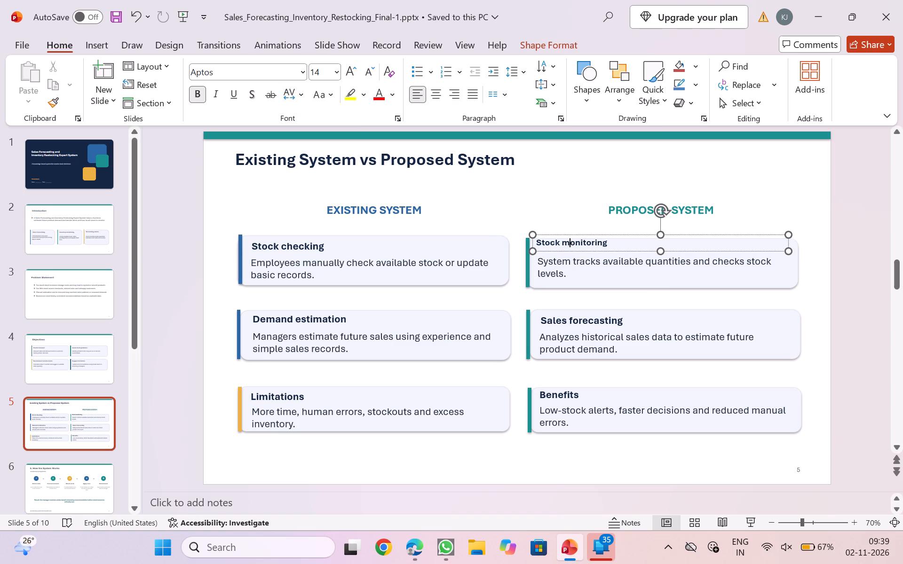
pyautogui.hotkey('ctrl', 'a')
pyautogui.click(316, 70)
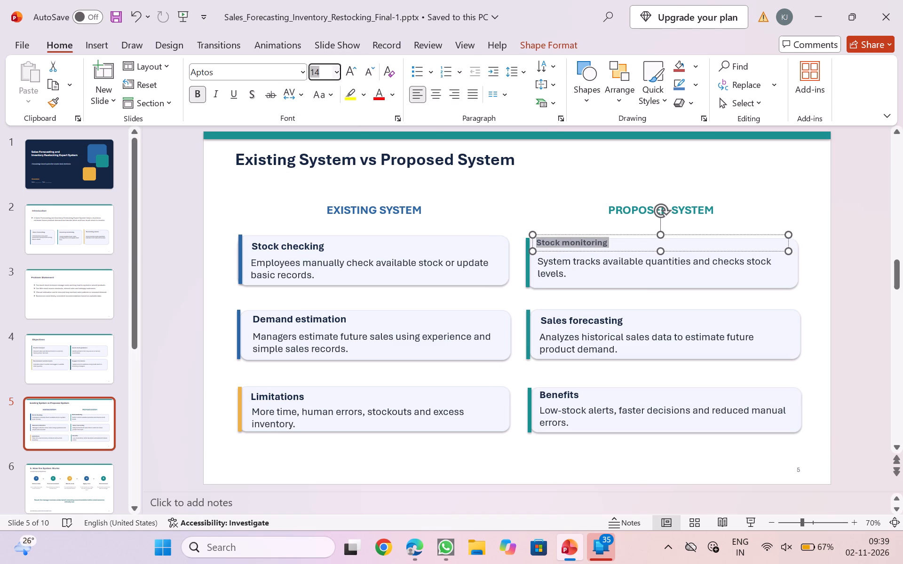
pyautogui.write('16')
pyautogui.press('Return')
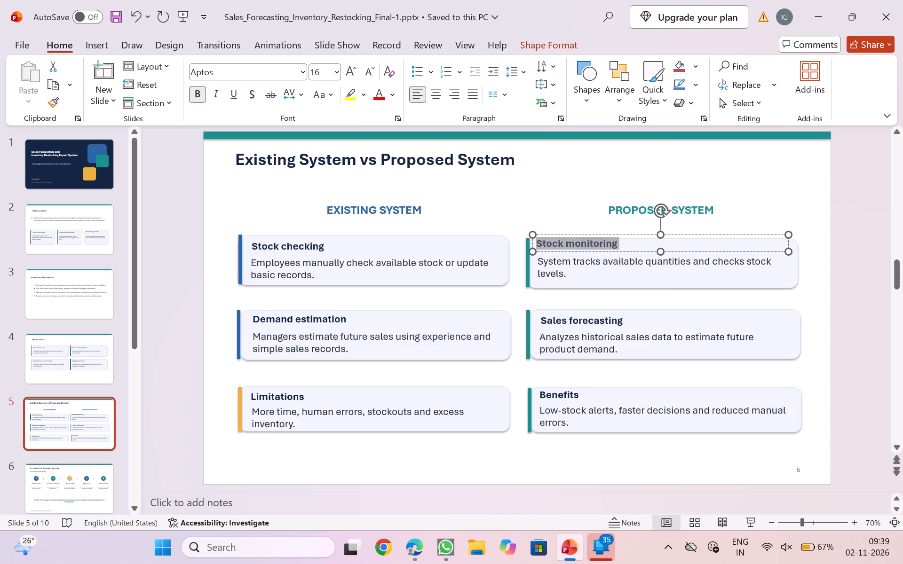
pyautogui.click(573, 233)
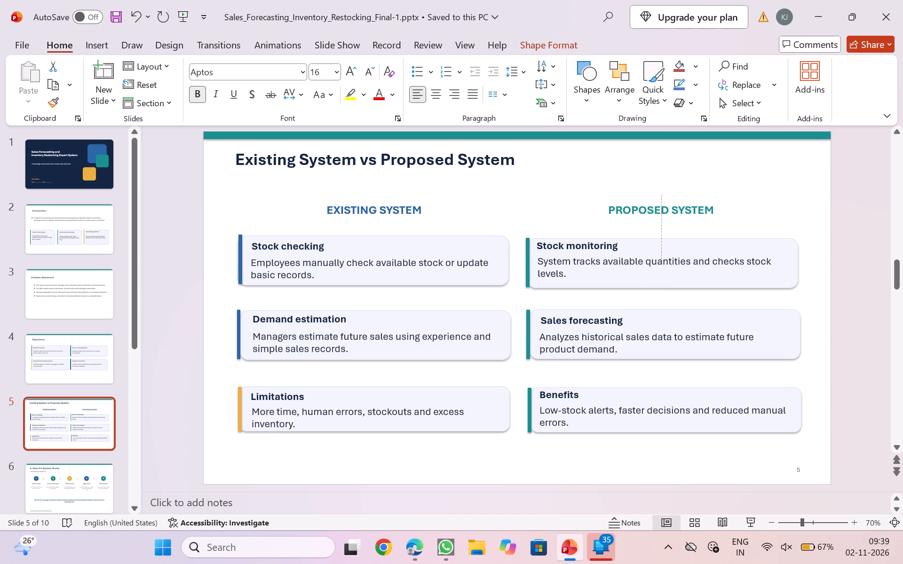
pyautogui.click(494, 197)
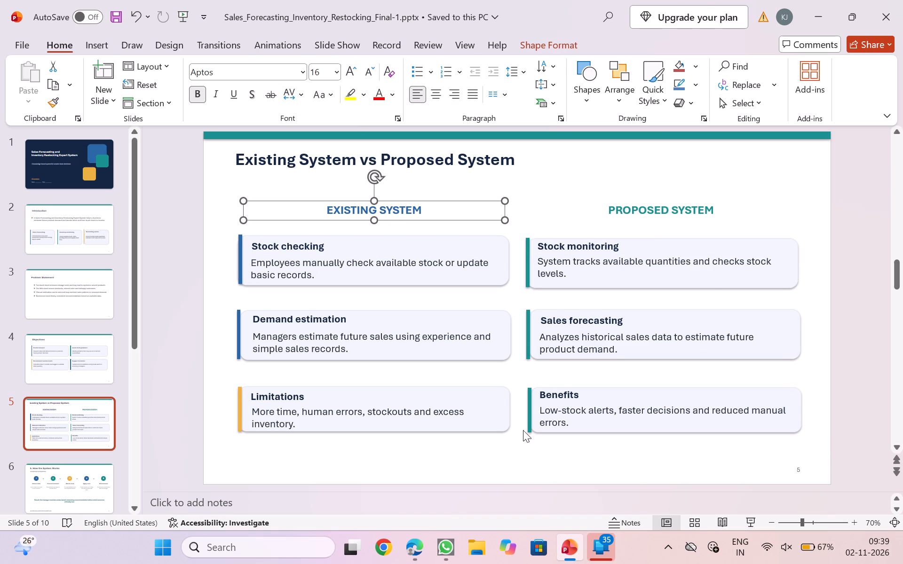
pyautogui.click(541, 467)
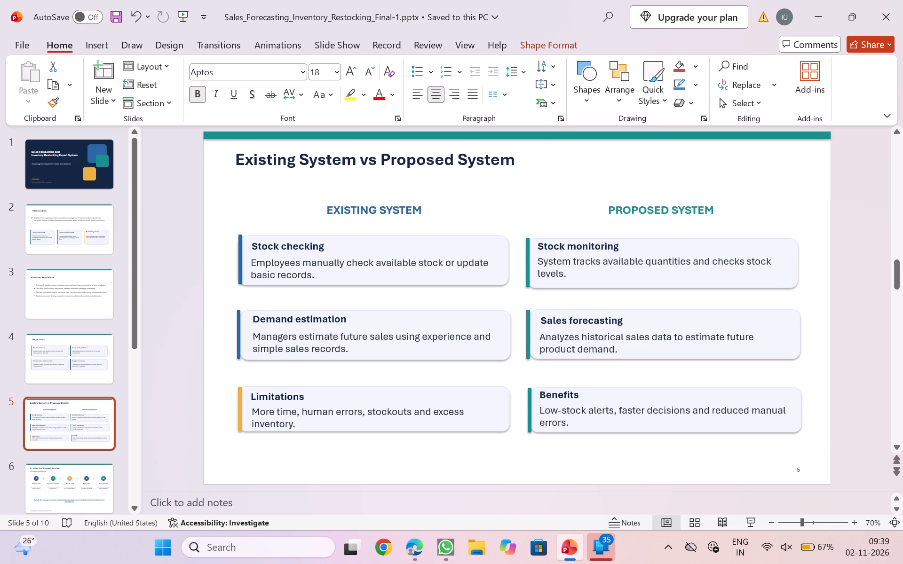
# Set the EXISTING SYSTEM and PROPOSED SYSTEM column headings to 19 points.
pyautogui.click(363, 207)
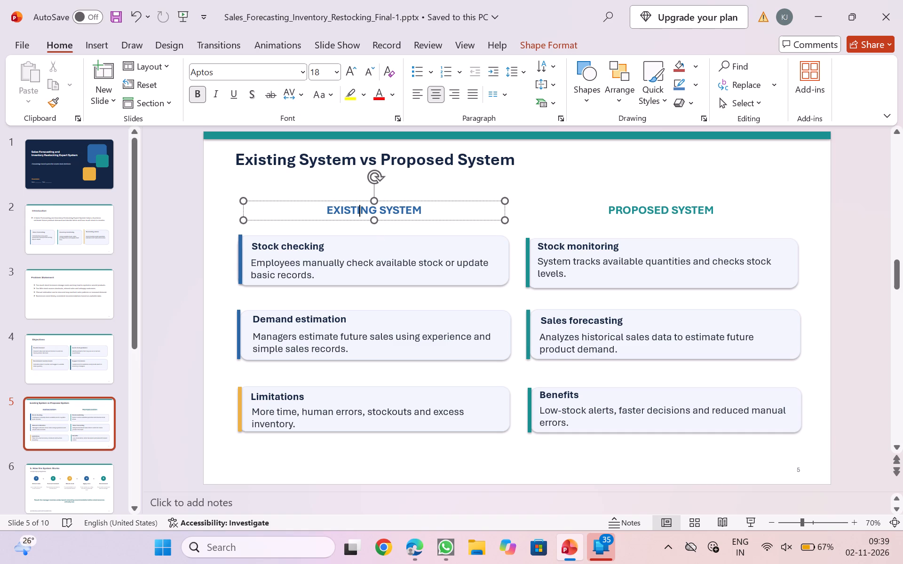
pyautogui.hotkey('ctrl', 'a')
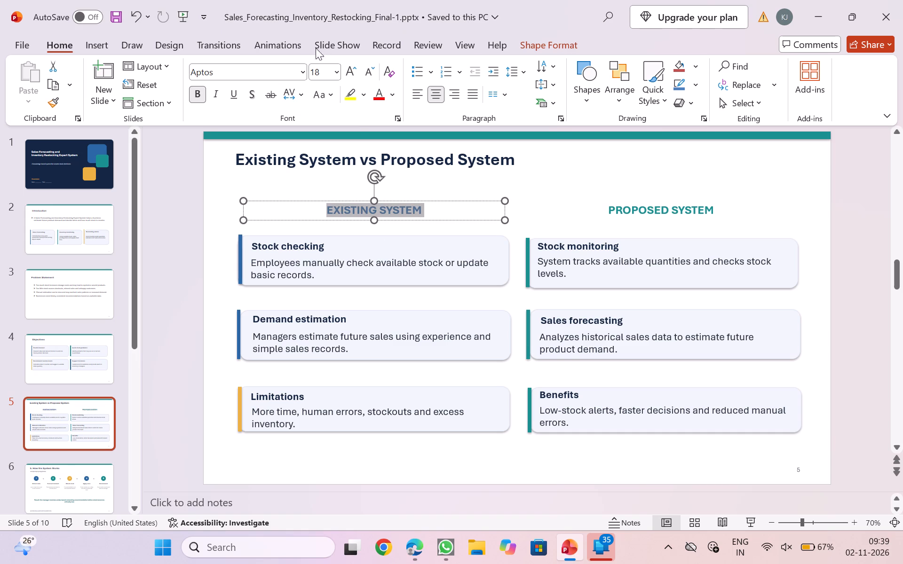
pyautogui.click(315, 68)
pyautogui.write('19')
pyautogui.press('Return')
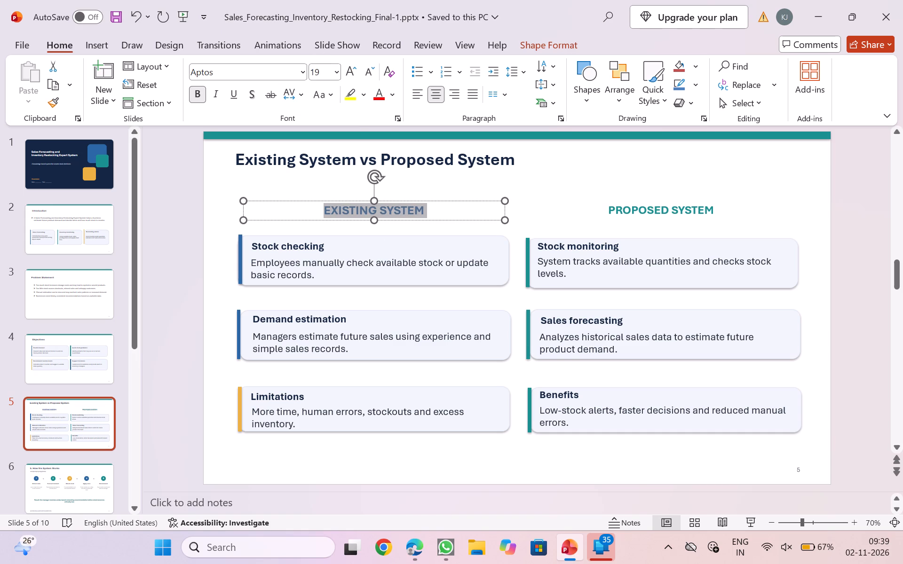
pyautogui.click(641, 213)
pyautogui.hotkey('ctrl', 'a')
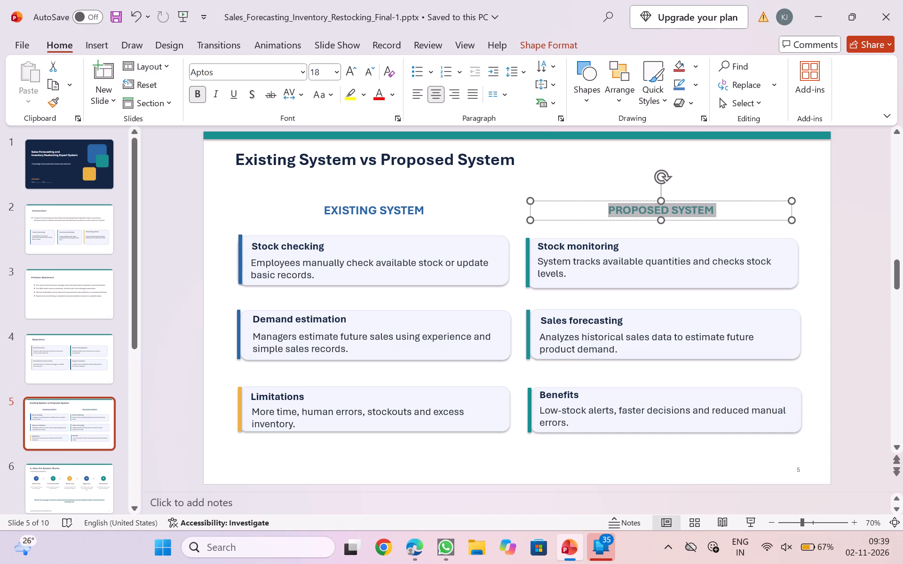
pyautogui.click(315, 73)
pyautogui.write('19')
pyautogui.press('Return')
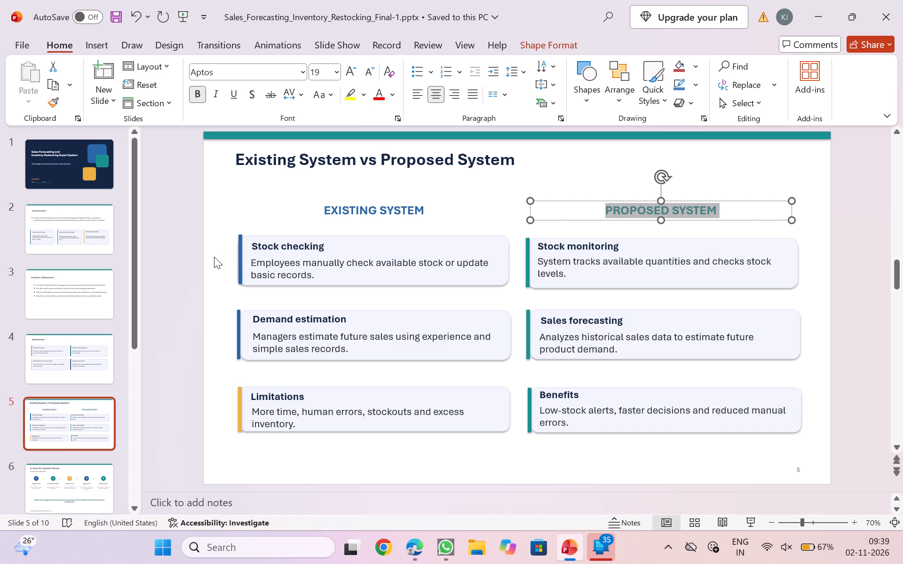
pyautogui.click(214, 257)
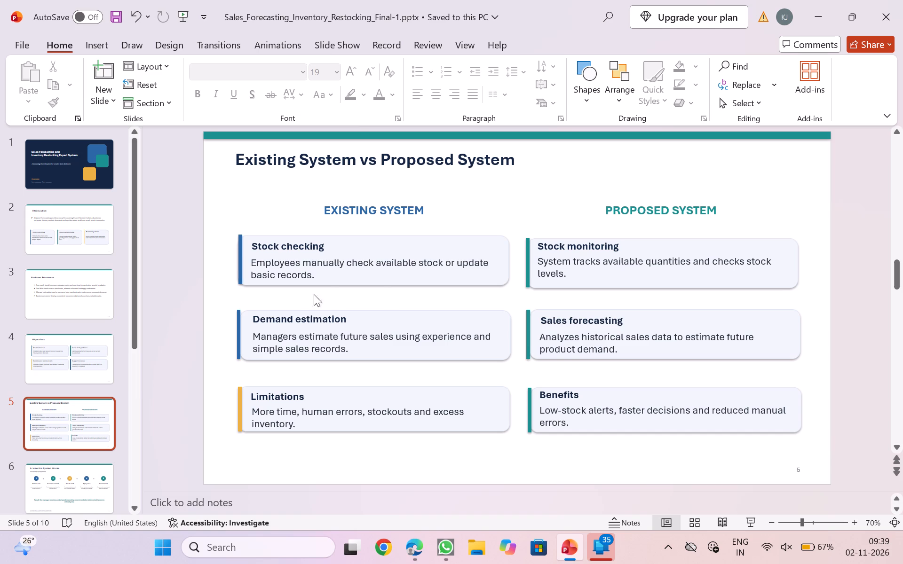
# Delete the subtitle "How can future demand be estimated?" from the Sales Forecasting Methods slide.
pyautogui.click(95, 484)
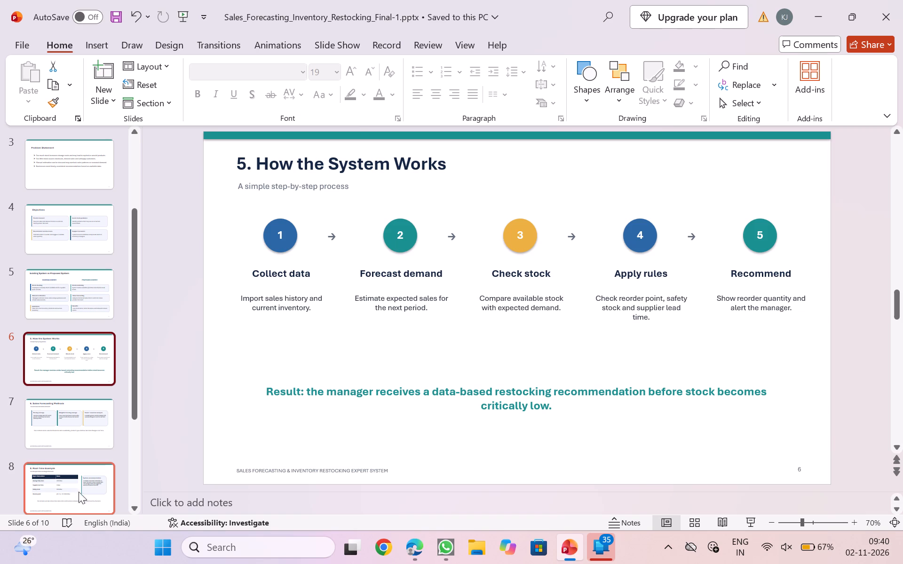
pyautogui.scroll(-1, 92, 420)
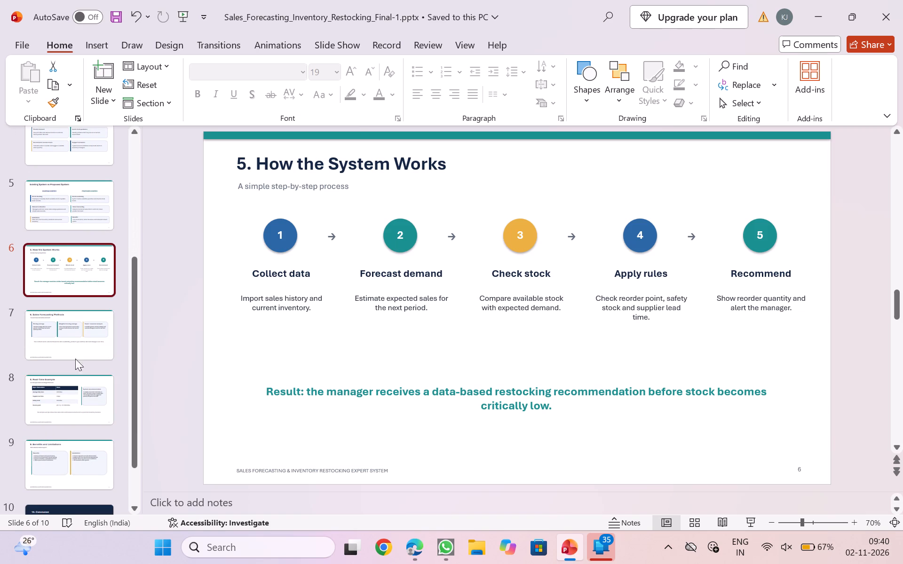
pyautogui.click(75, 343)
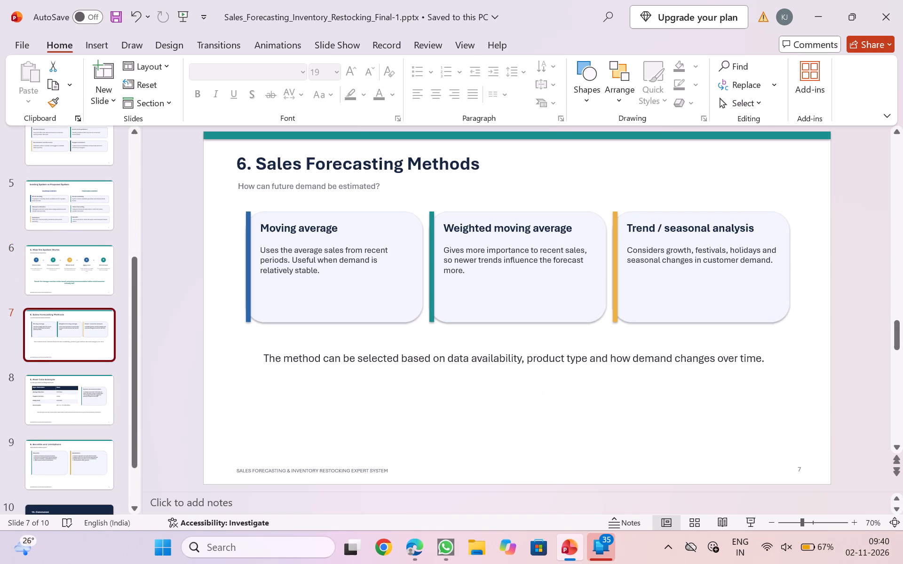
pyautogui.moveTo(362, 188); pyautogui.dragTo(384, 181)
pyautogui.click(384, 181)
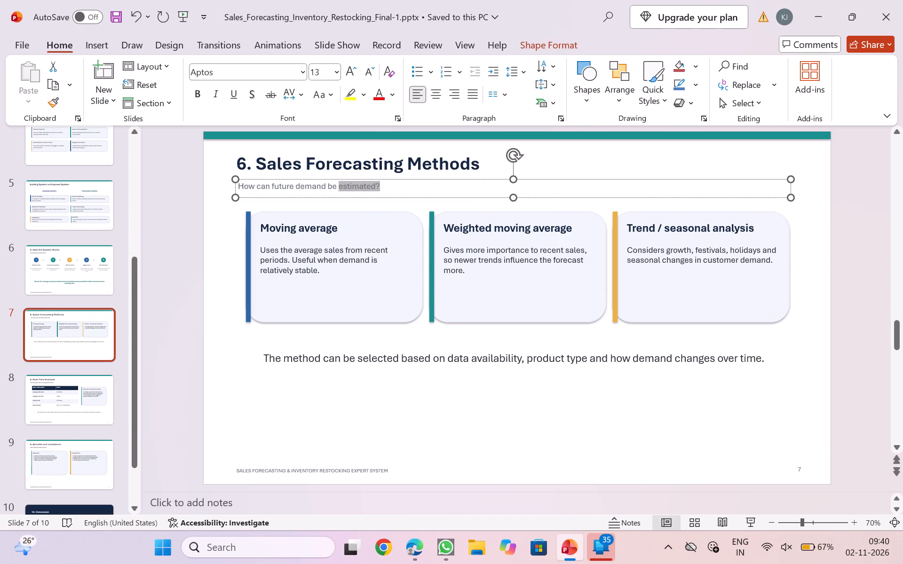
pyautogui.press('Delete')
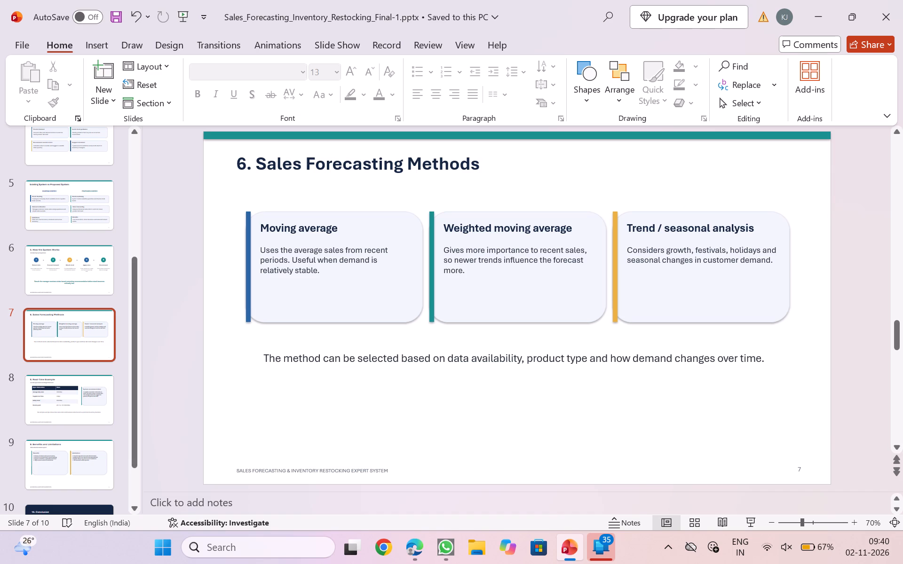
# Look through the Real-Time Example, Benefits and Limitations, and Conclusion slides to check their titles, subtitles, footers and card text.
pyautogui.click(69, 414)
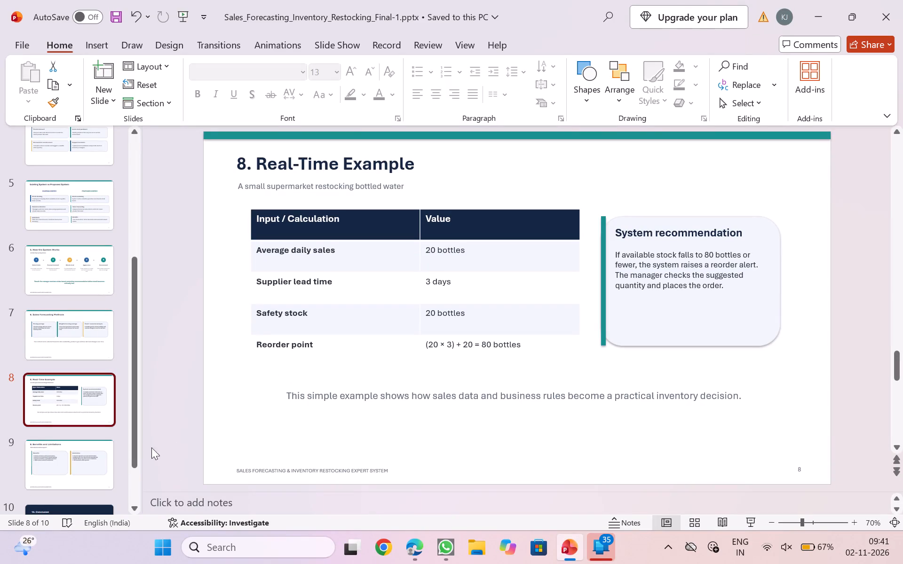
pyautogui.click(79, 470)
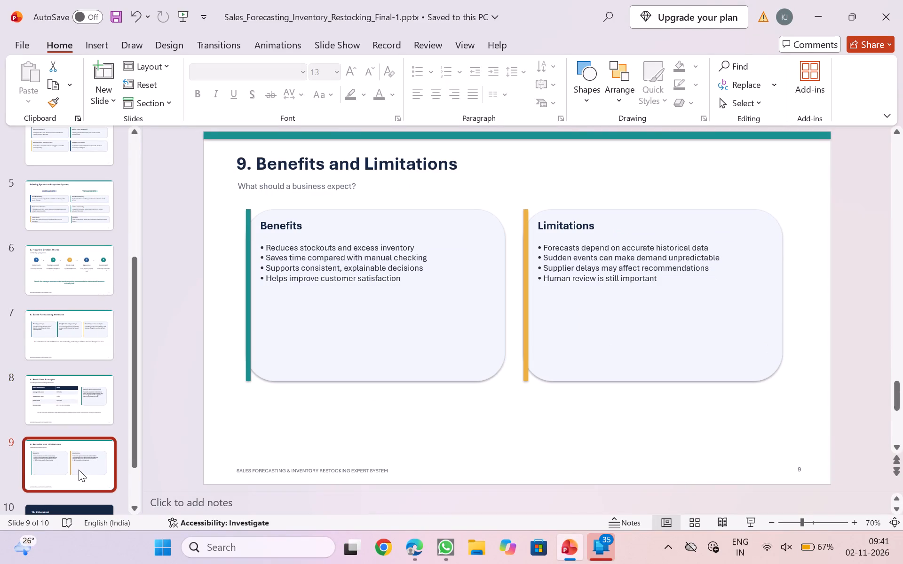
pyautogui.scroll(-2, 79, 470)
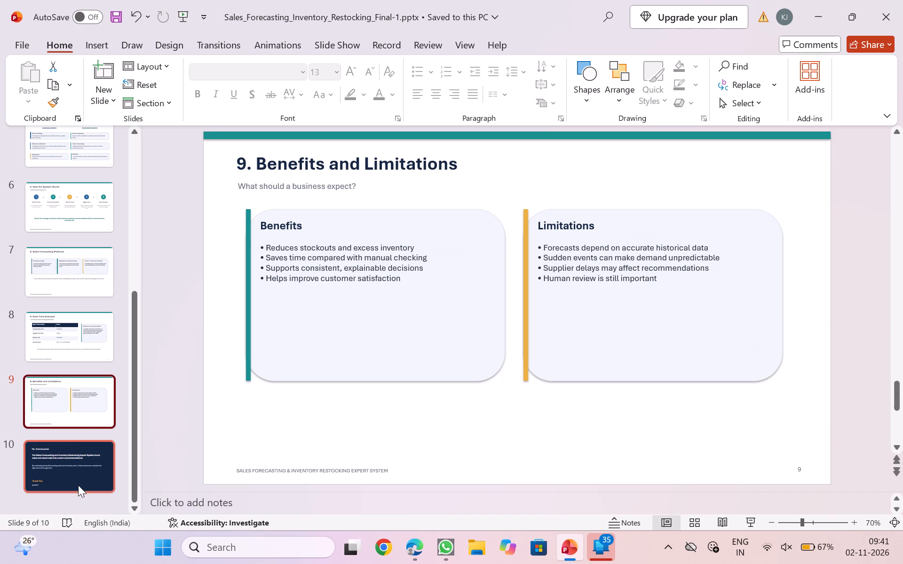
pyautogui.click(77, 471)
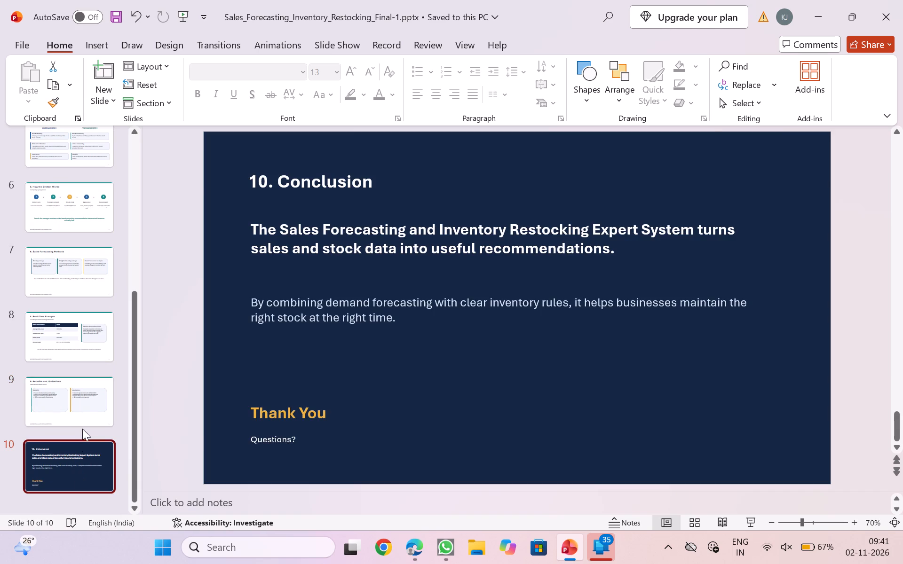
pyautogui.click(69, 407)
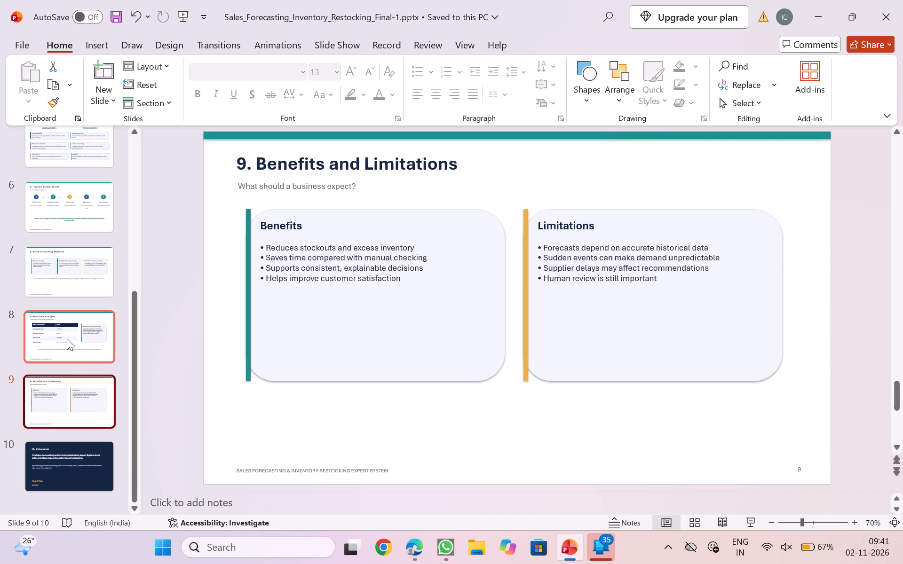
pyautogui.click(67, 338)
pyautogui.click(69, 390)
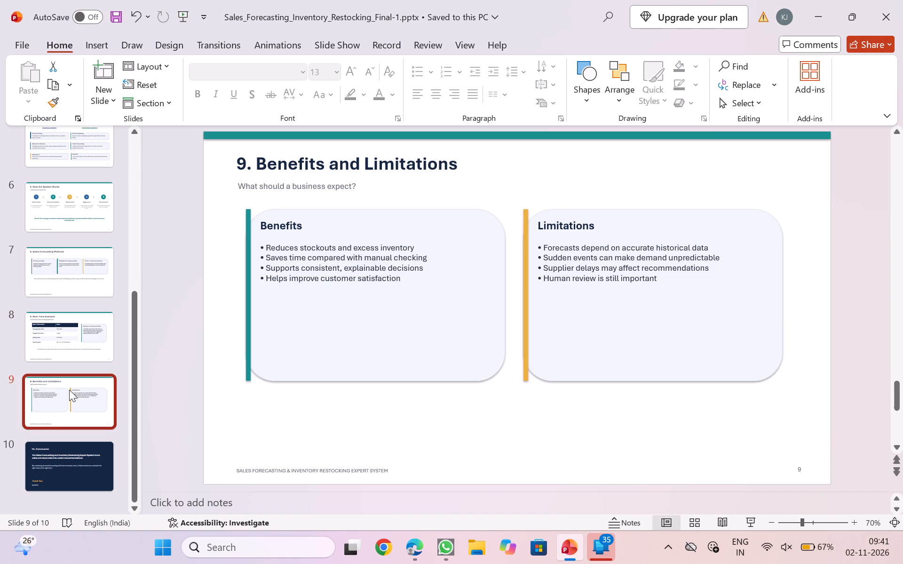
pyautogui.click(78, 352)
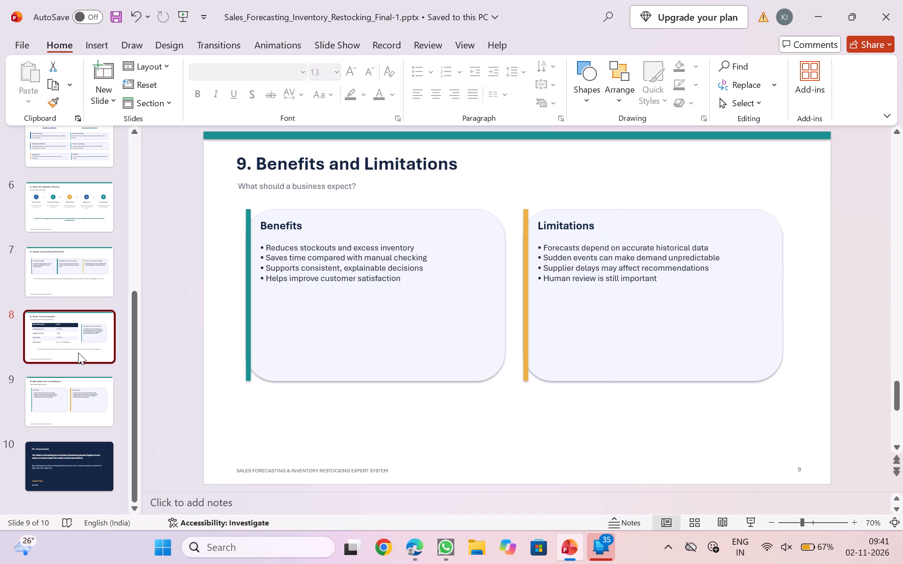
pyautogui.click(87, 281)
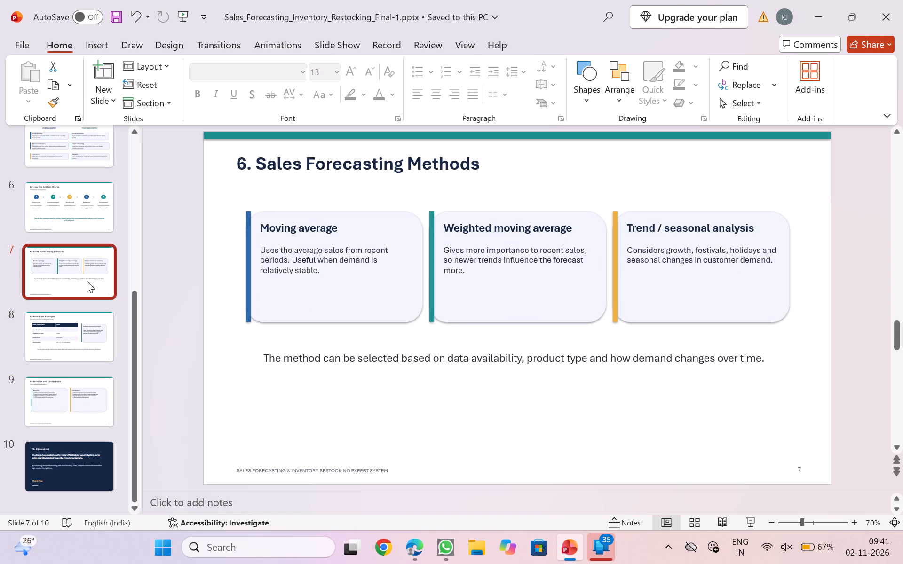
pyautogui.click(83, 329)
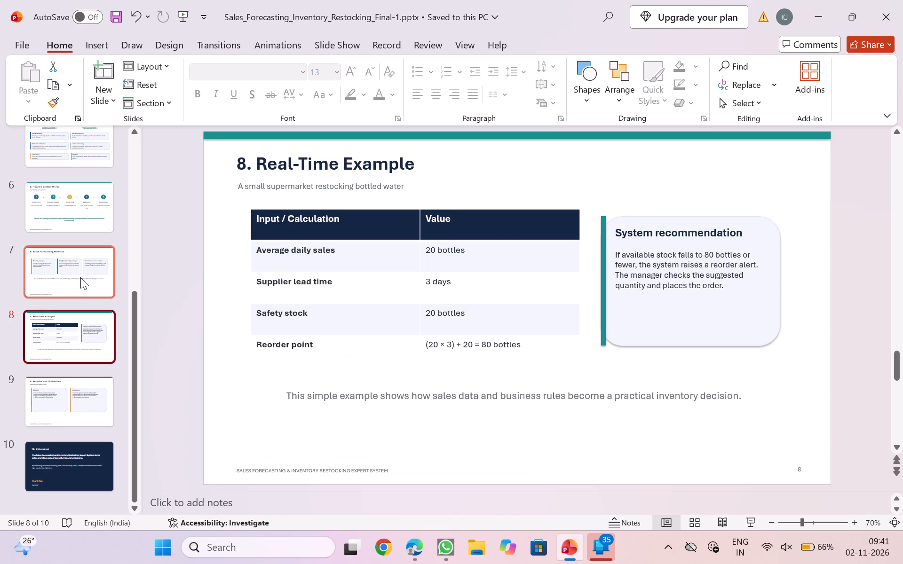
# Remove the number "6." from the Sales Forecasting Methods title and move the title slightly down, aligned with the cards' left edge.
pyautogui.click(80, 277)
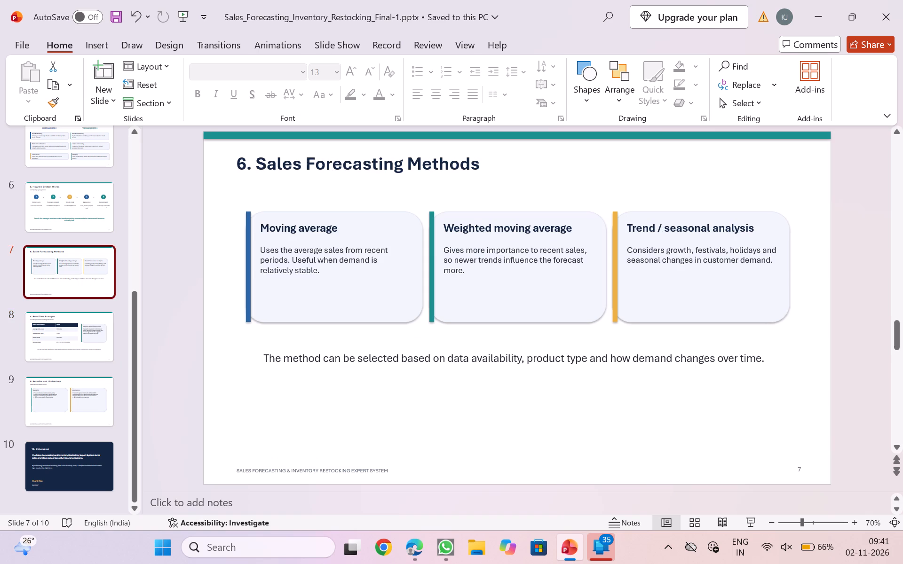
pyautogui.click(387, 360)
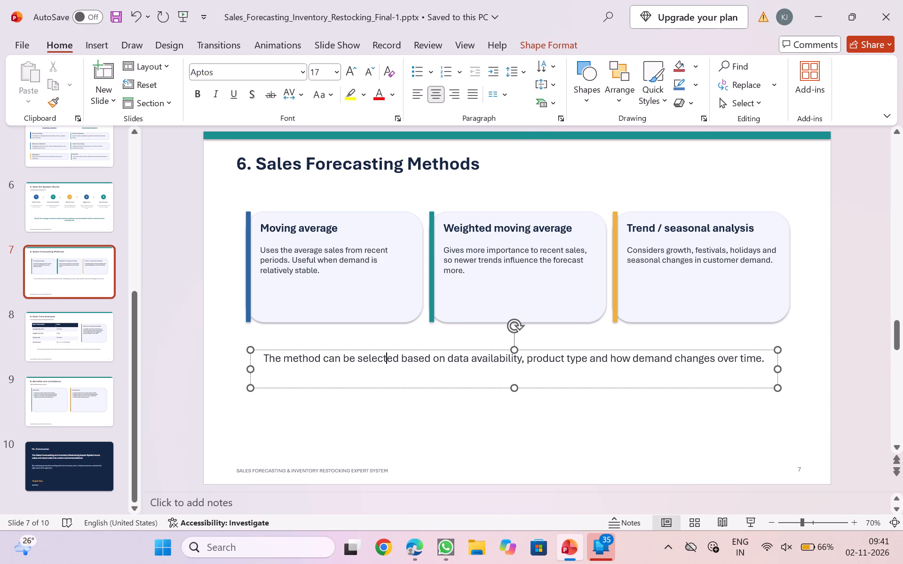
pyautogui.click(254, 168)
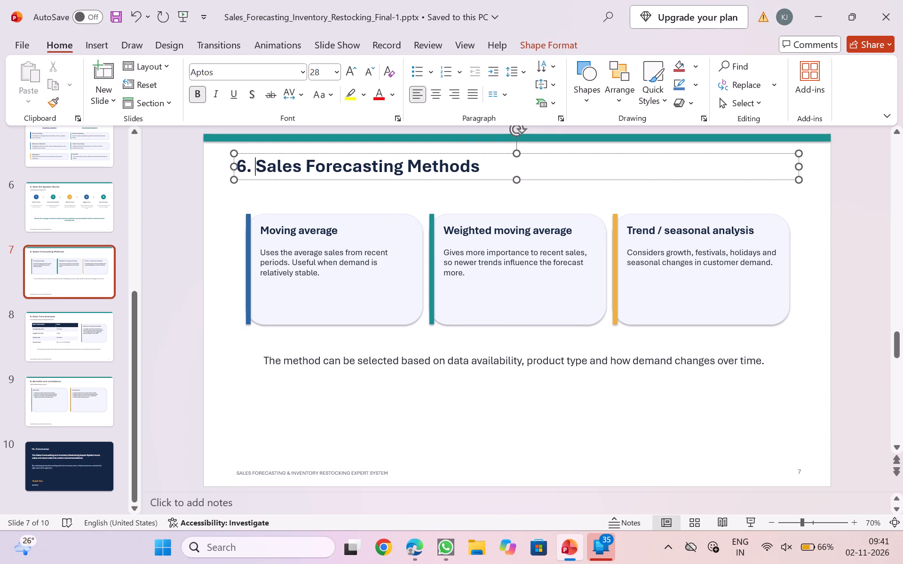
pyautogui.press('BackSpace')
pyautogui.press('BackSpace')
pyautogui.press('BackSpace')
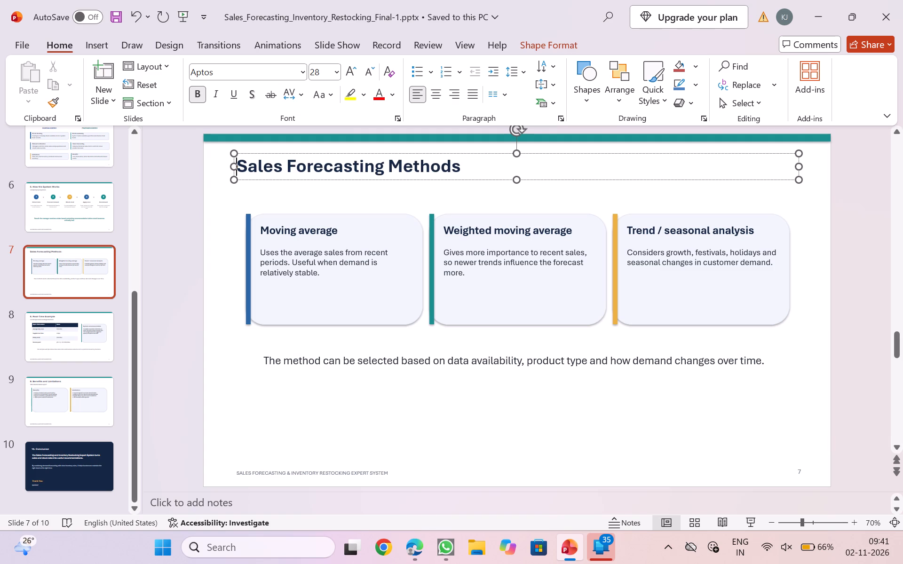
pyautogui.moveTo(272, 178); pyautogui.dragTo(284, 182)
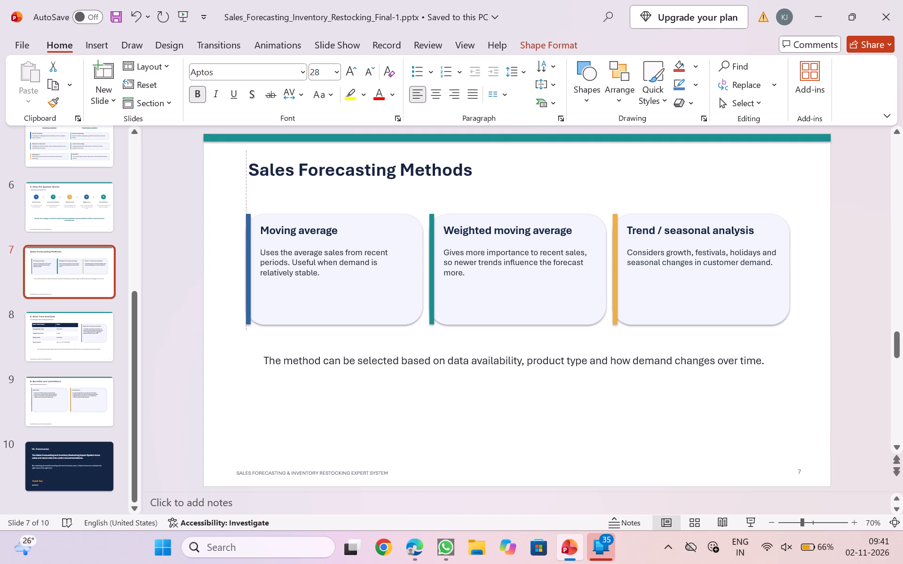
pyautogui.moveTo(284, 182); pyautogui.dragTo(284, 183)
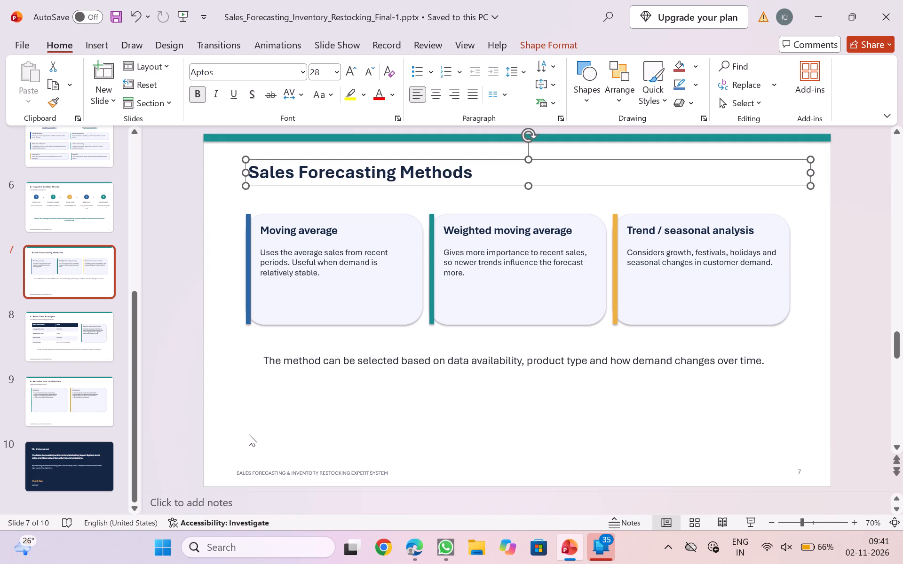
# Delete the footer "SALES FORECASTING & INVENTORY RESTOCKING EXPERT SYSTEM" from the Sales Forecasting Methods slide.
pyautogui.click(332, 473)
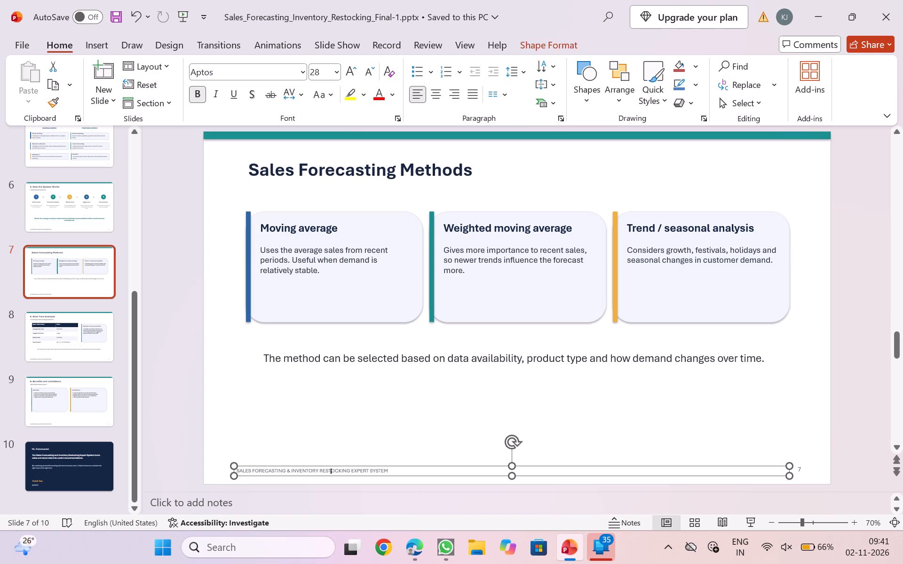
pyautogui.click(332, 467)
pyautogui.press('Delete')
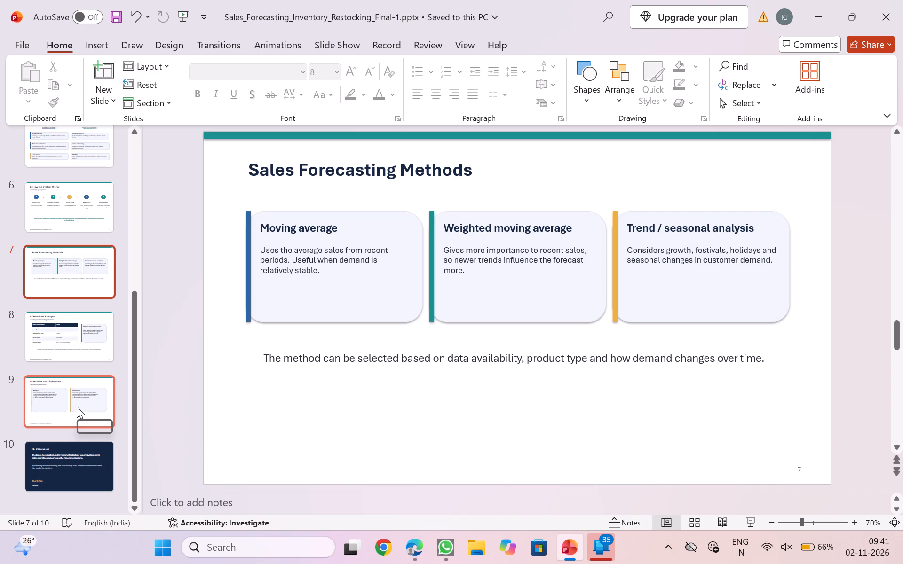
# Review the Introduction, Problem Statement, Objectives and Existing System vs Proposed System slides for consistent titles and card layout.
pyautogui.scroll(3, 81, 273)
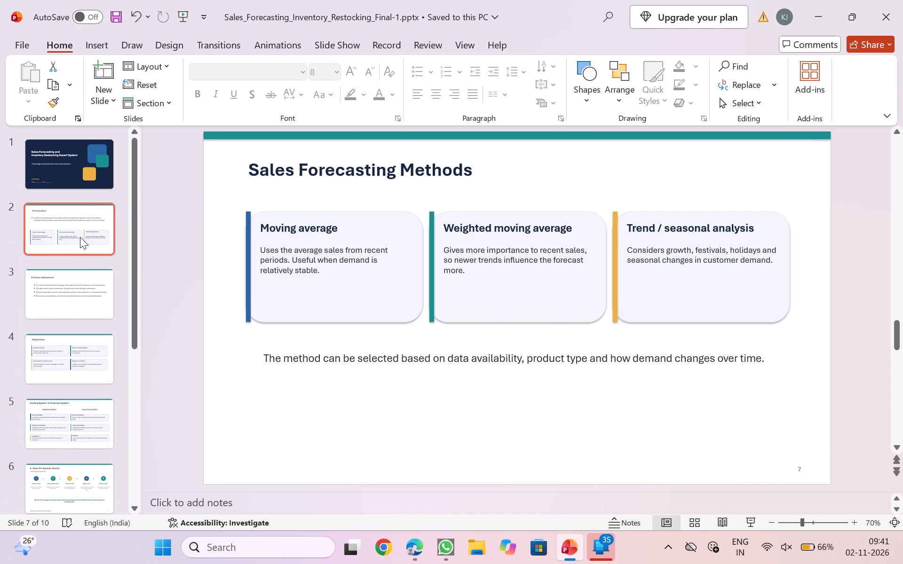
pyautogui.click(80, 237)
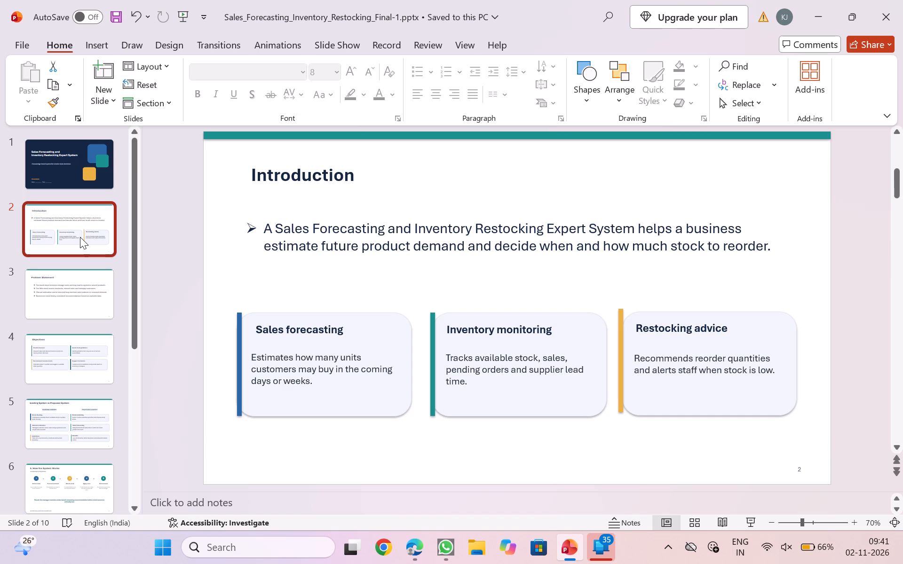
pyautogui.click(71, 303)
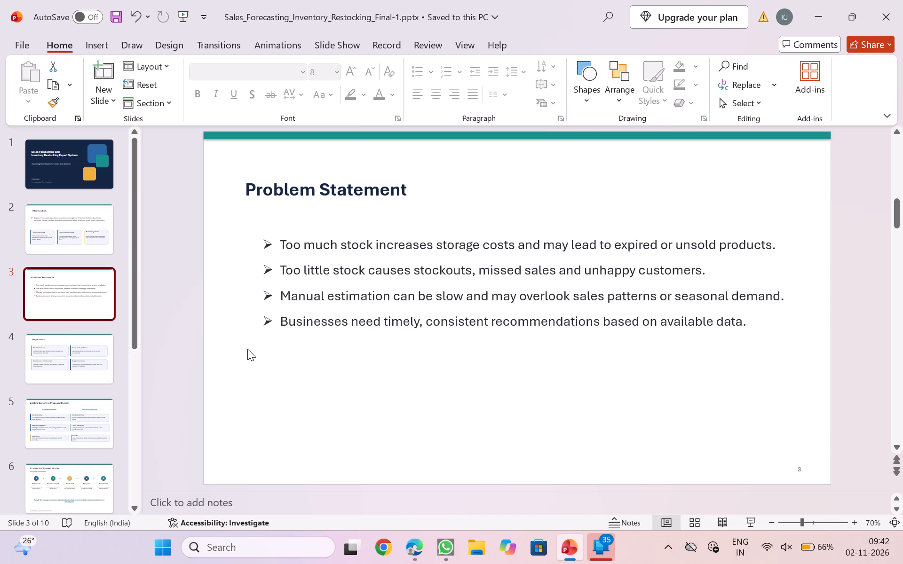
pyautogui.click(84, 354)
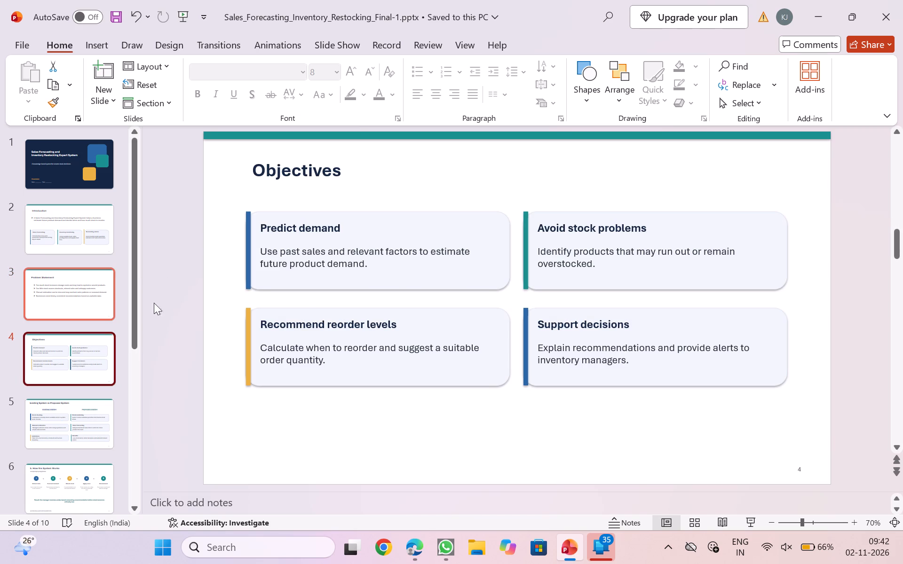
pyautogui.click(72, 291)
pyautogui.click(66, 434)
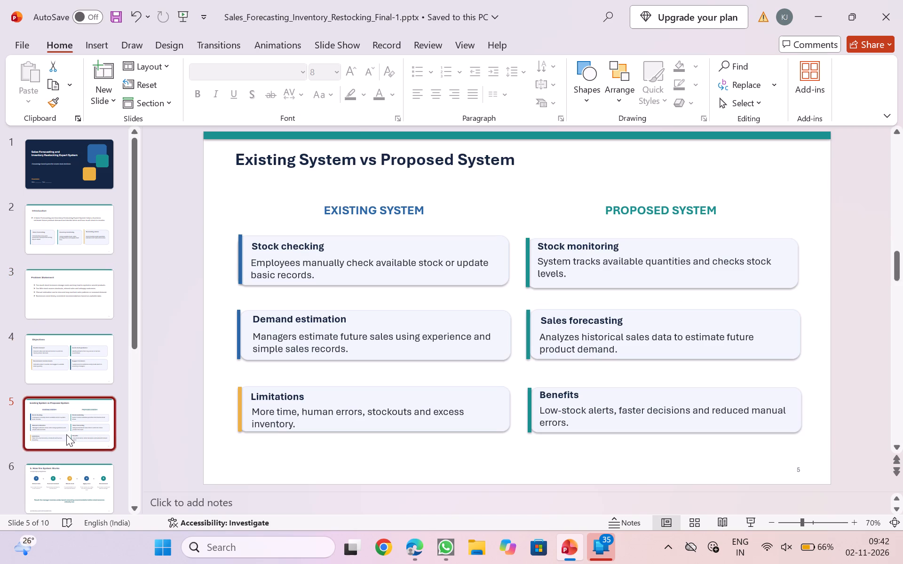
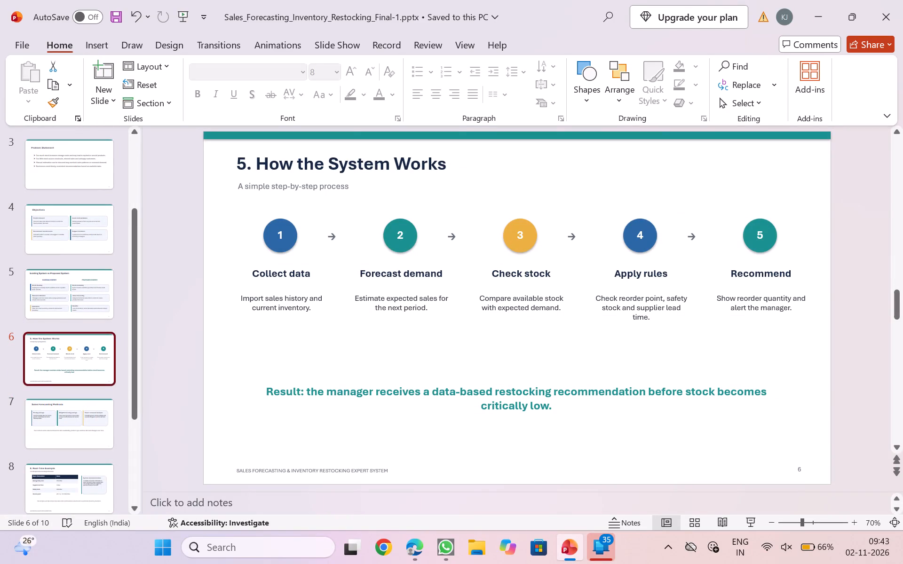
# Delete the subtitle "A simple step-by-step process" from the How the System Works slide.
pyautogui.moveTo(332, 191); pyautogui.dragTo(352, 180)
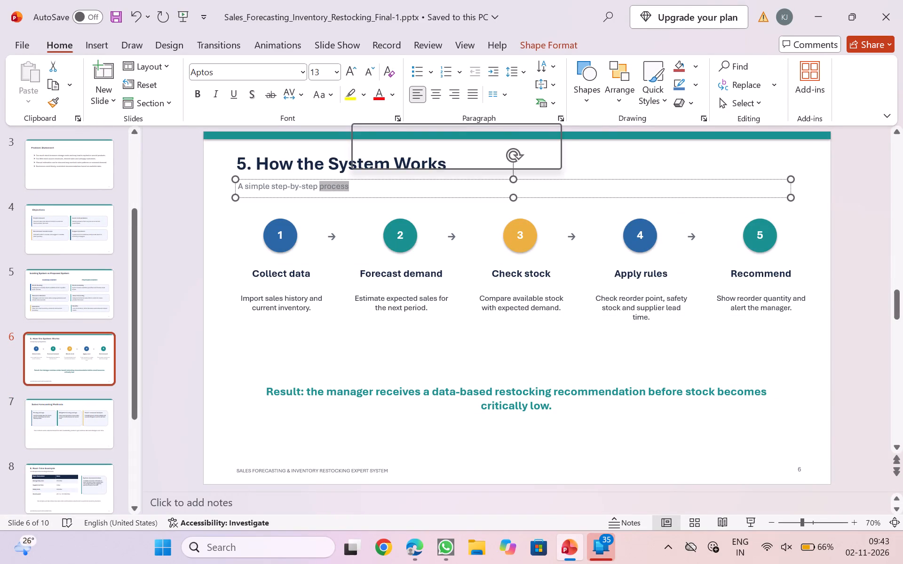
pyautogui.click(352, 180)
pyautogui.click(354, 179)
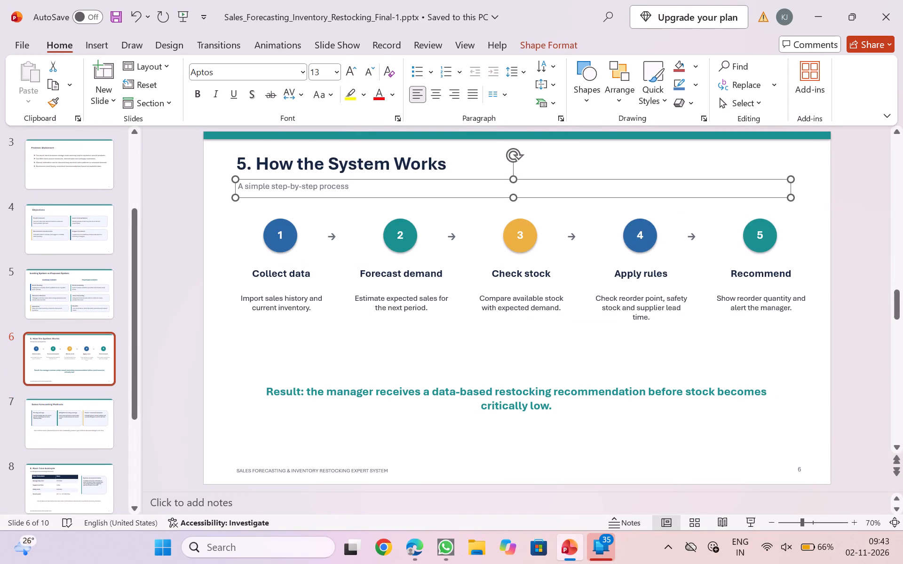
pyautogui.press('Delete')
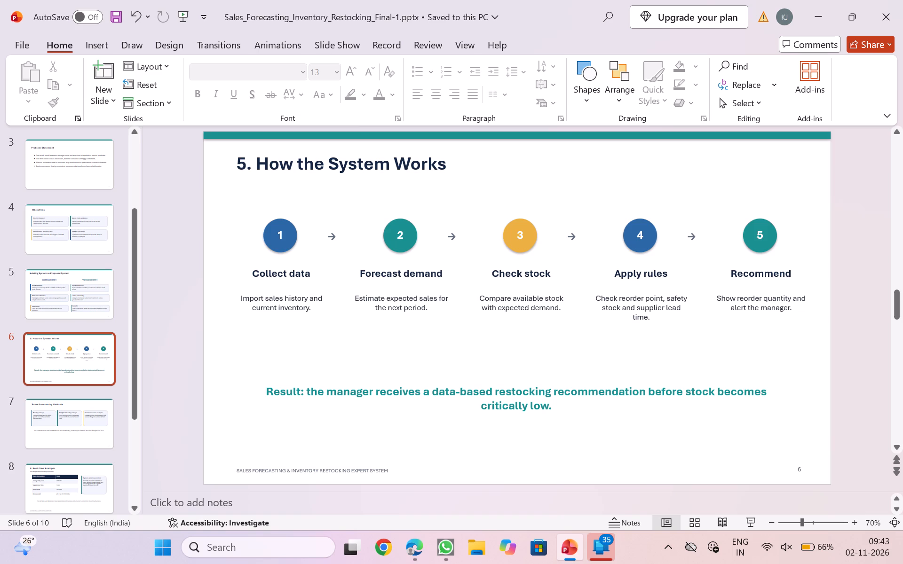
# Delete the "Result: the manager receives a data-based restocking recommendation…" text and its text box from the How the System Works slide.
pyautogui.click(354, 399)
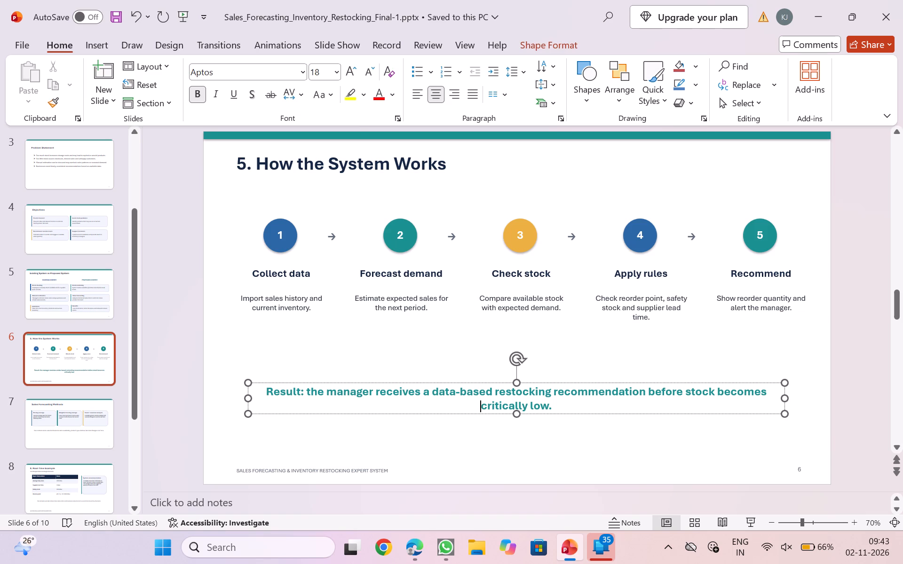
pyautogui.hotkey('ctrl', 'a')
pyautogui.press('BackSpace')
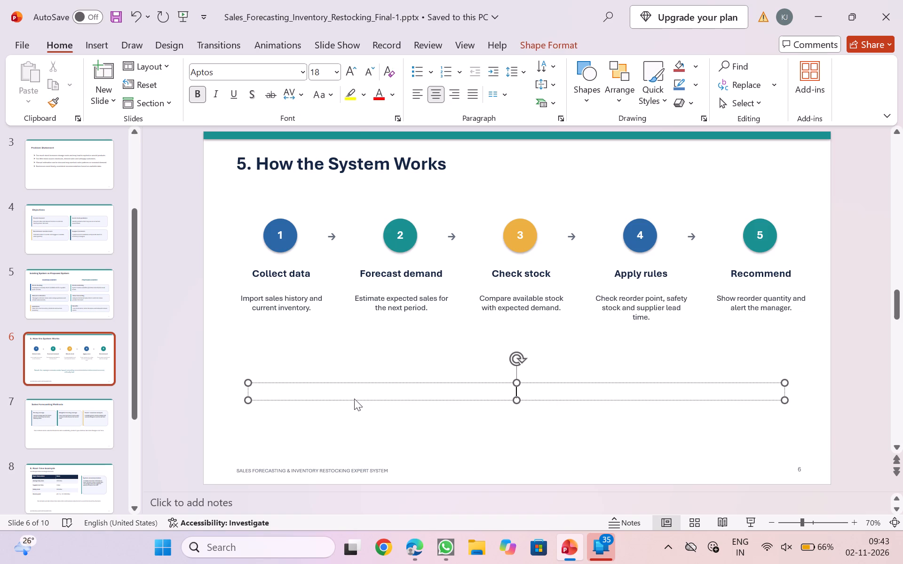
pyautogui.click(373, 382)
pyautogui.press('Delete')
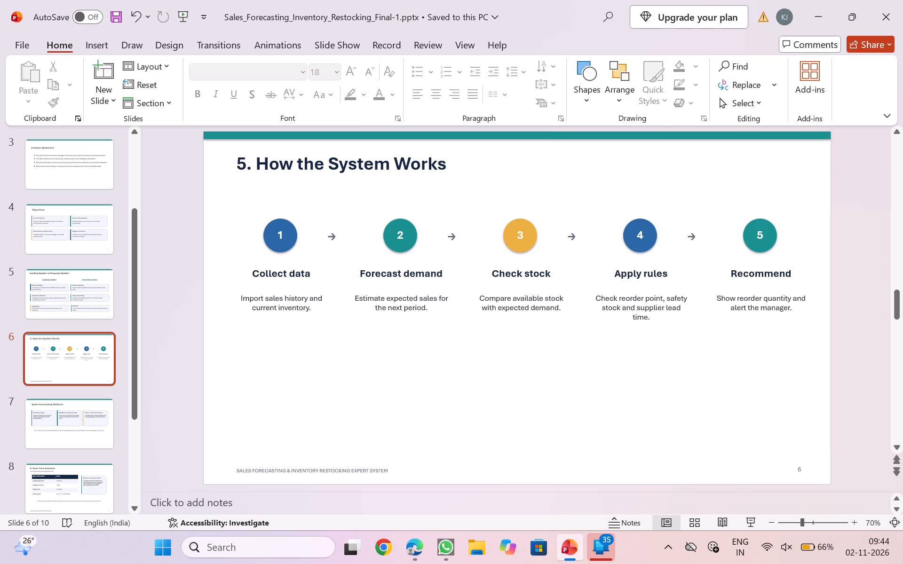
# Go back to the Introduction slide to examine its title and card layout.
pyautogui.scroll(2, 81, 181)
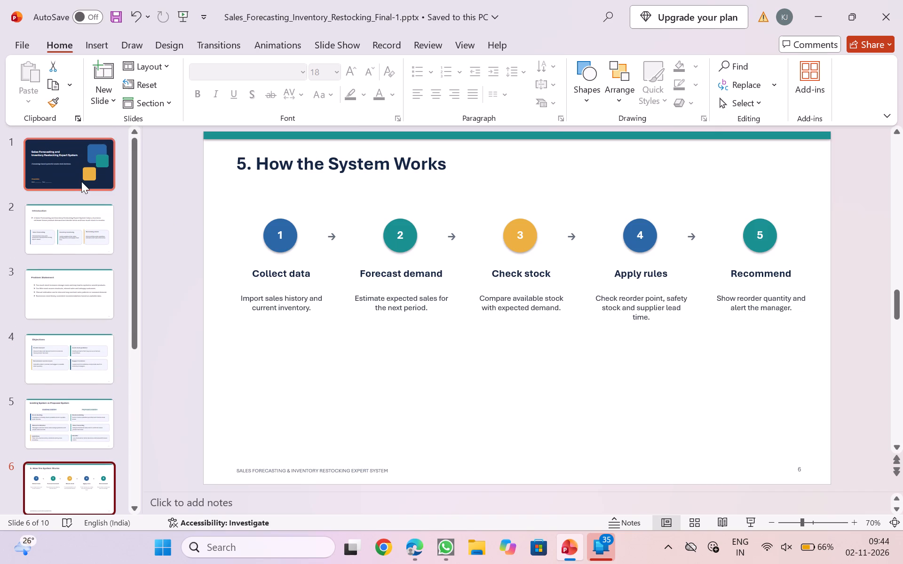
pyautogui.click(76, 221)
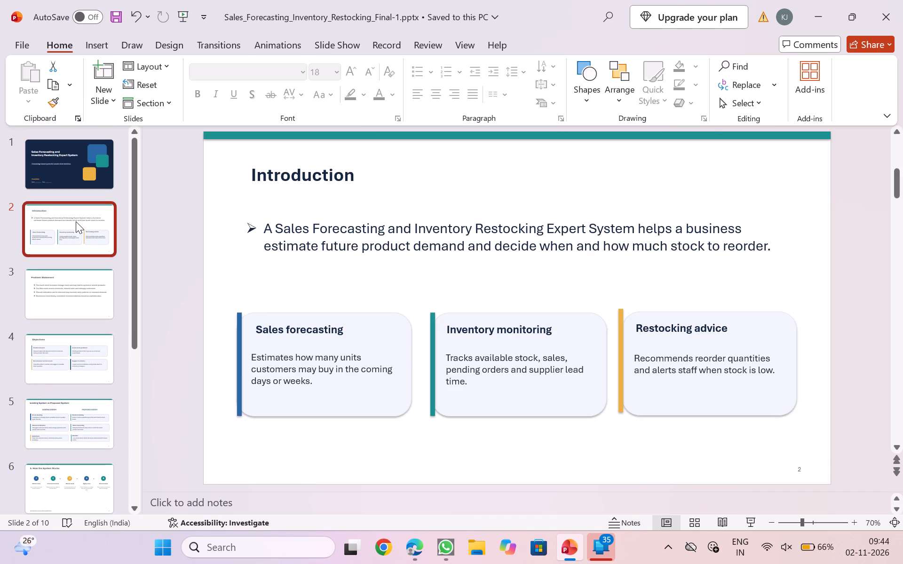
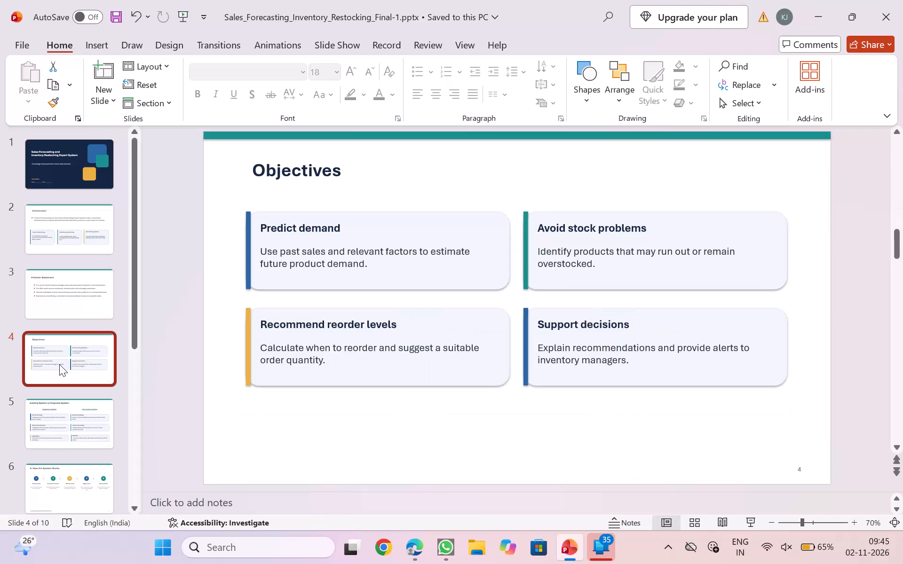
# Set the description under Collect data on the How the System Works slide to font size 16.
pyautogui.click(69, 423)
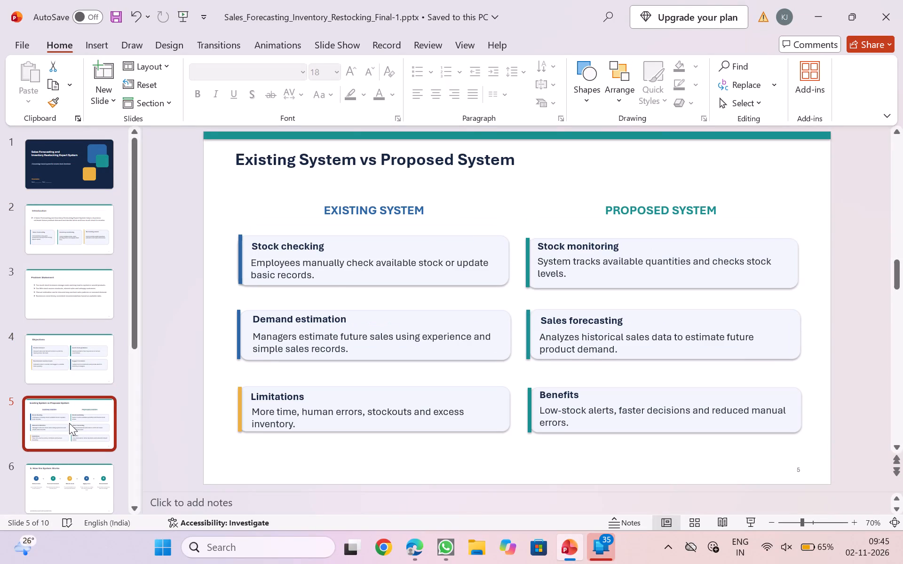
pyautogui.click(71, 485)
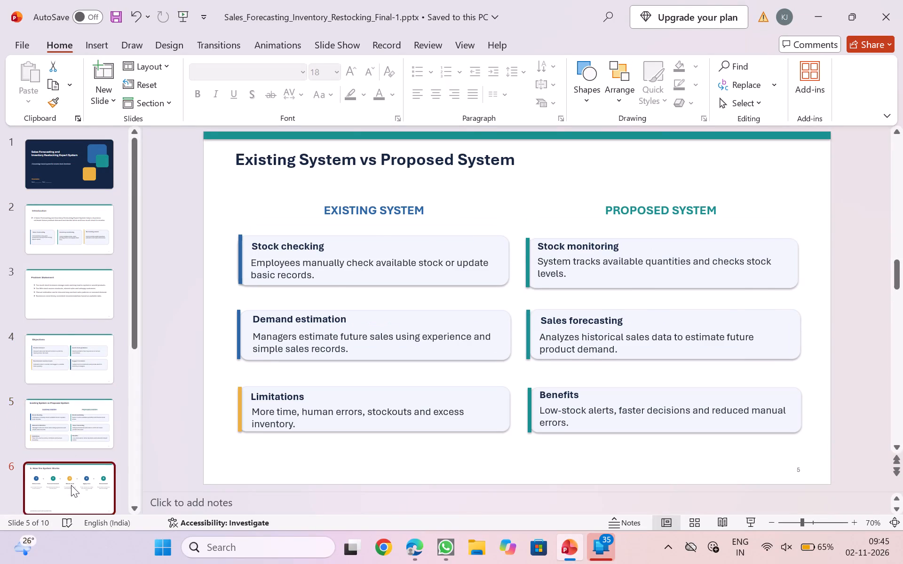
pyautogui.click(297, 306)
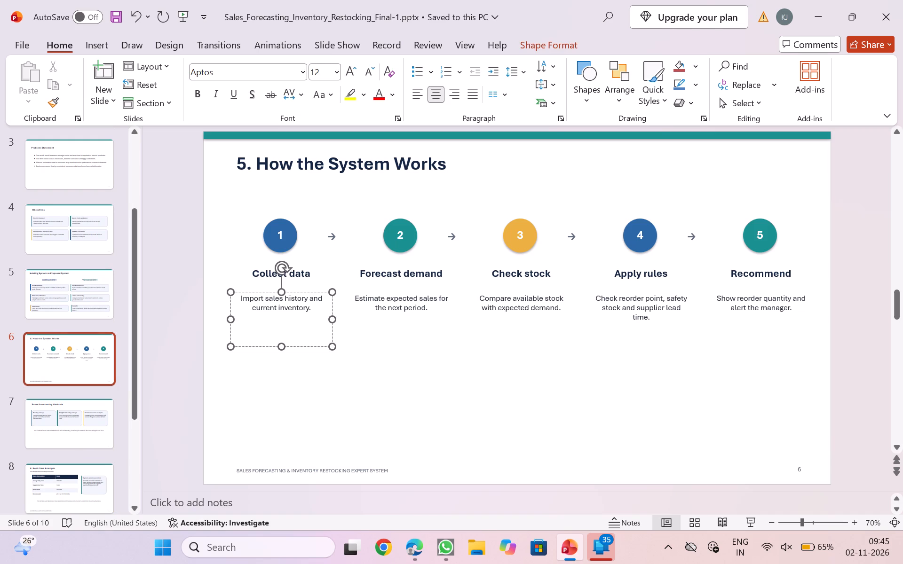
pyautogui.hotkey('ctrl', 'a')
pyautogui.click(320, 75)
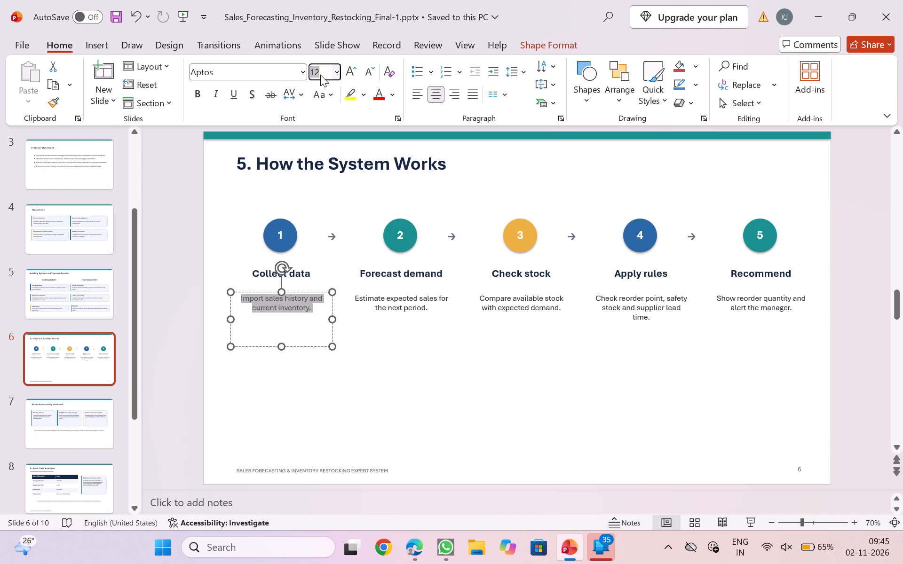
pyautogui.write('16')
pyautogui.press('Return')
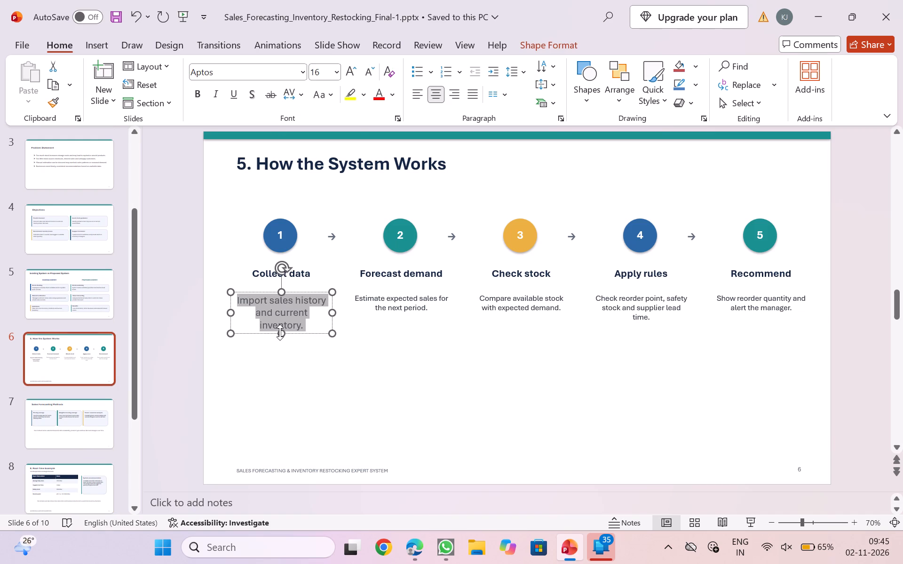
pyautogui.moveTo(280, 332); pyautogui.dragTo(284, 351)
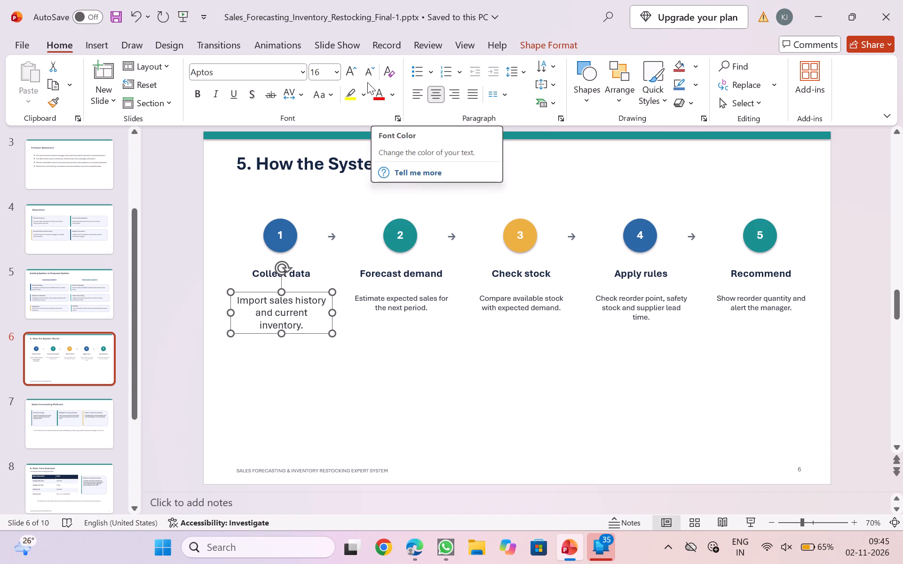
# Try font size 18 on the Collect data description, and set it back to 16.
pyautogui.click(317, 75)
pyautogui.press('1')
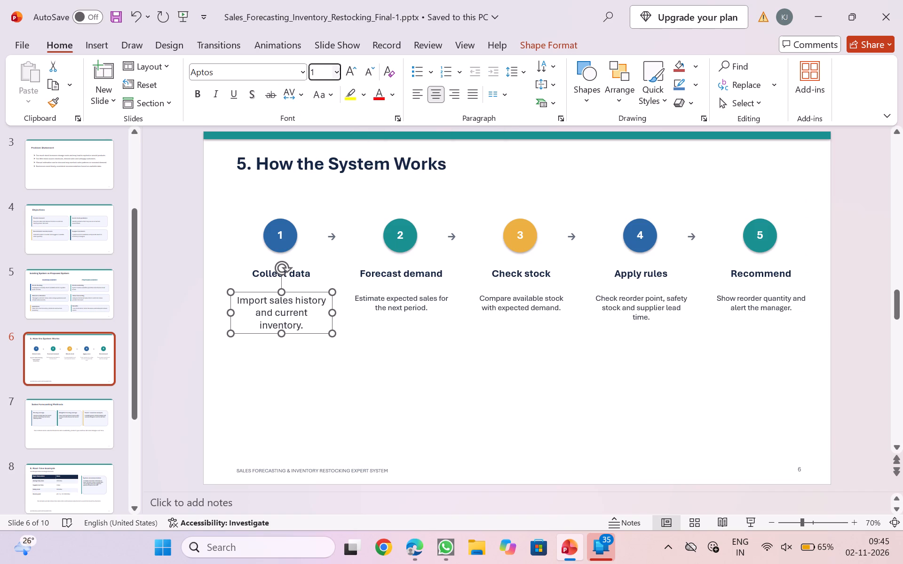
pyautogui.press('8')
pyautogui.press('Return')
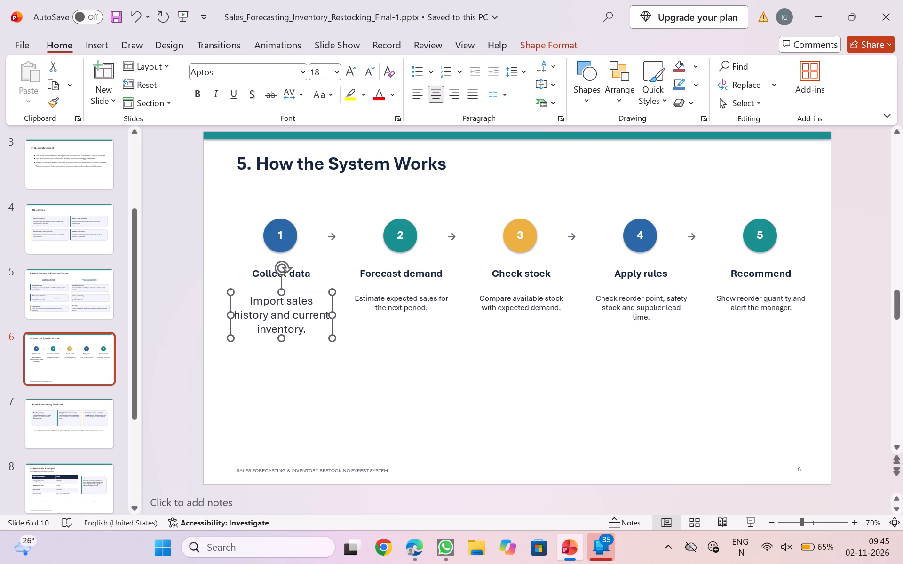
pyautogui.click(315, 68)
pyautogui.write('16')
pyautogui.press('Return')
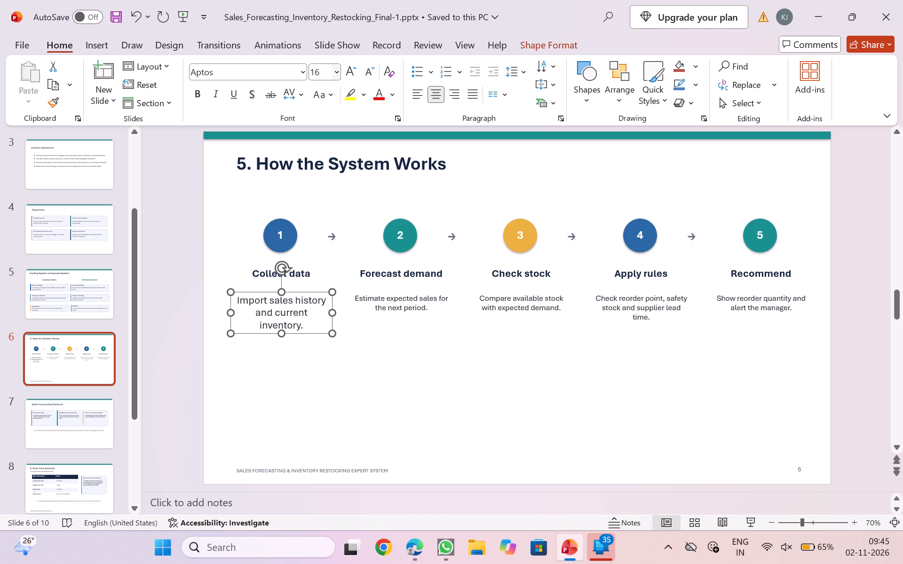
# Set the descriptions under Forecast demand and Check stock to font size 16.
pyautogui.click(401, 307)
pyautogui.hotkey('ctrl', 'a')
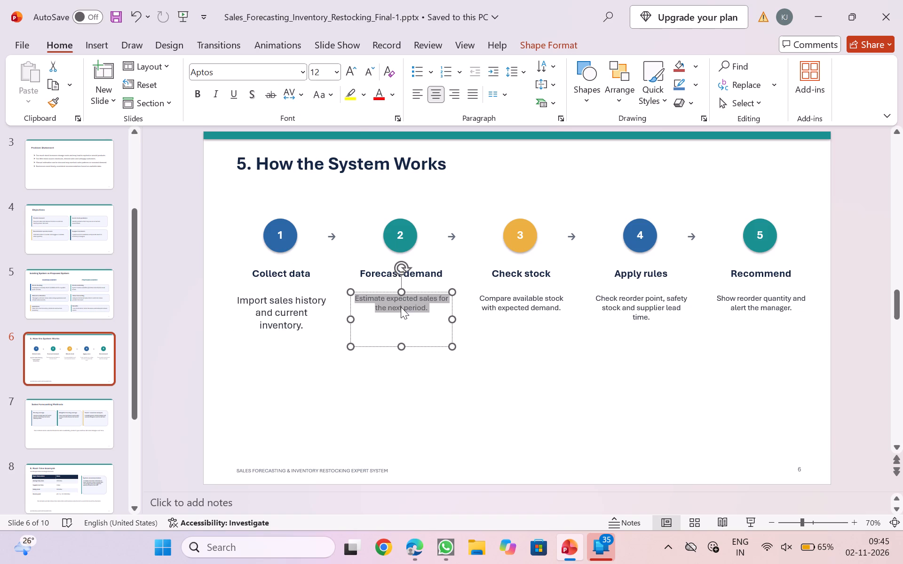
pyautogui.click(317, 74)
pyautogui.write('16')
pyautogui.press('Return')
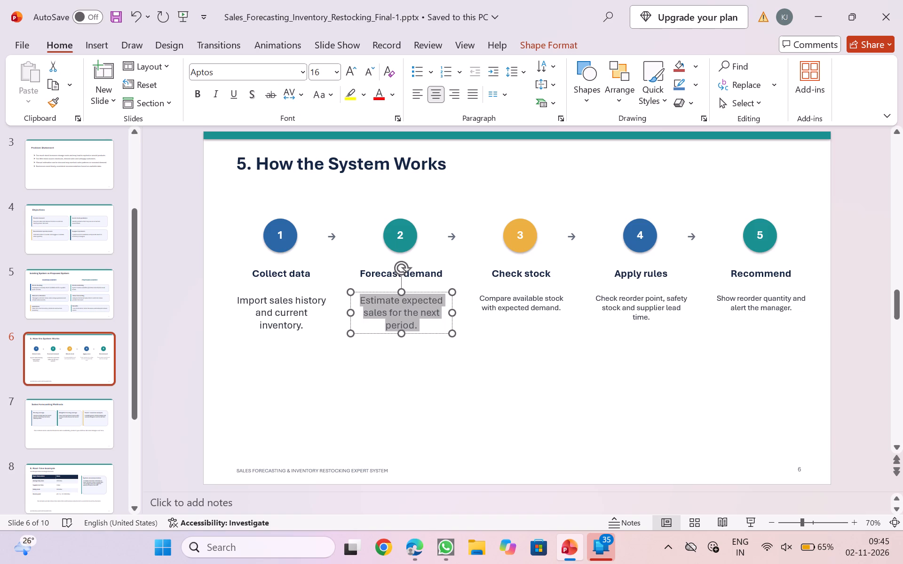
pyautogui.click(515, 308)
pyautogui.hotkey('ctrl', 'a')
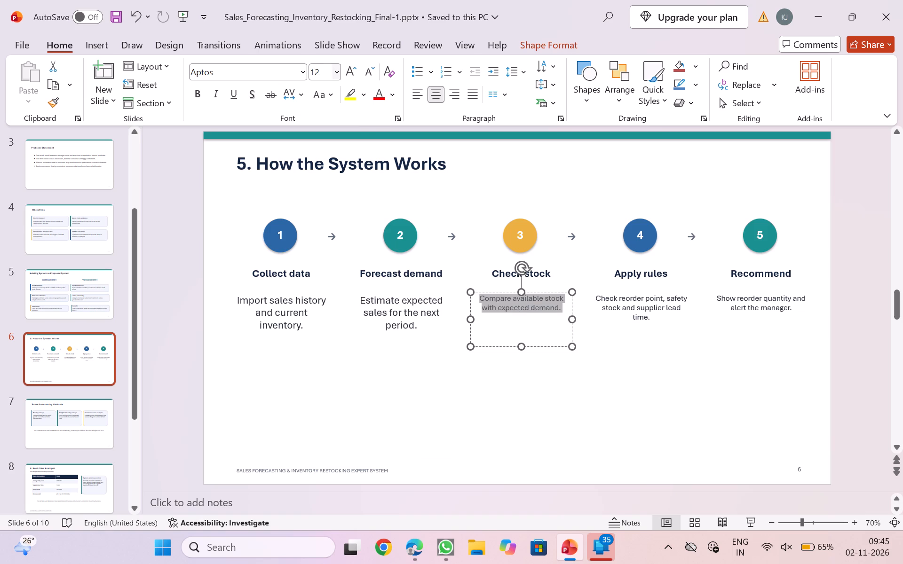
pyautogui.click(316, 73)
pyautogui.write('16')
pyautogui.press('Return')
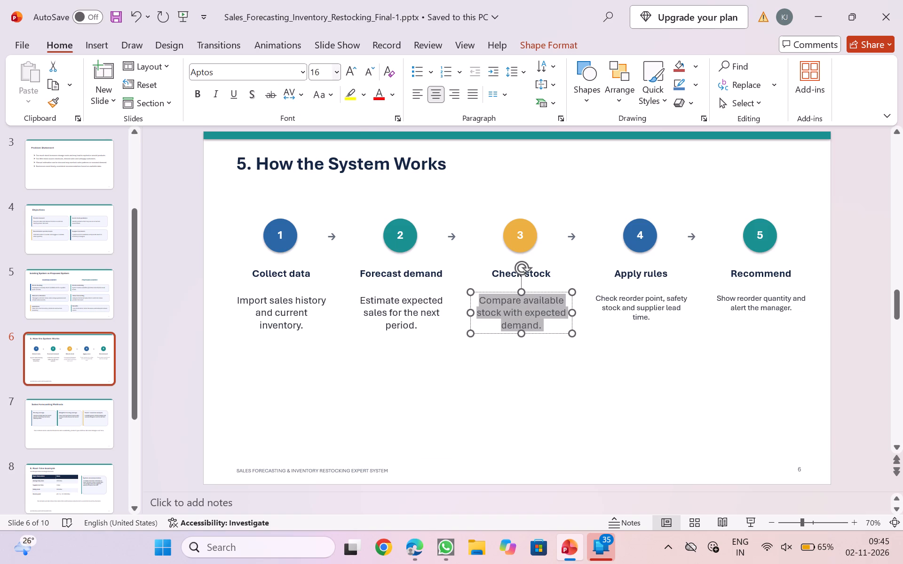
# Set the descriptions under Apply rules and Recommend to font size 16.
pyautogui.click(642, 311)
pyautogui.hotkey('ctrl', 'a')
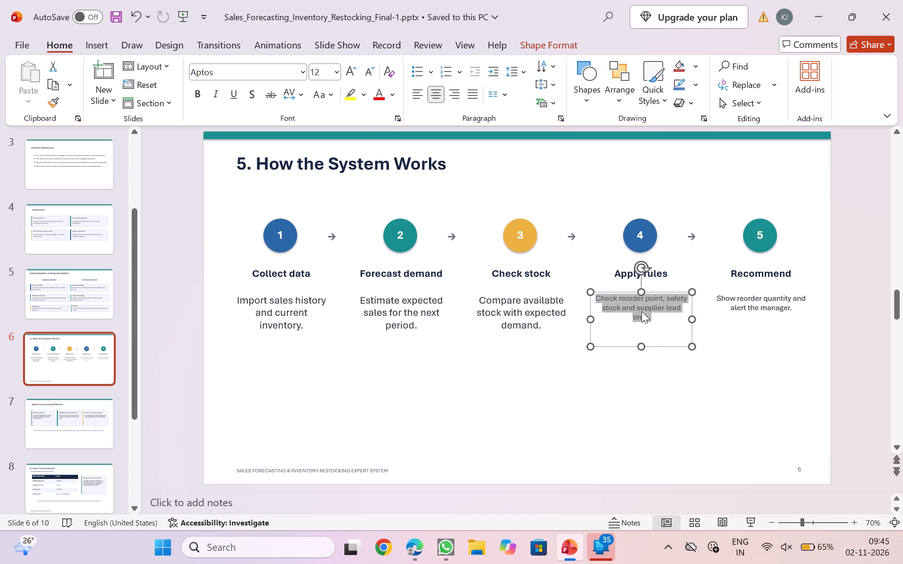
pyautogui.click(320, 73)
pyautogui.write('16')
pyautogui.press('Return')
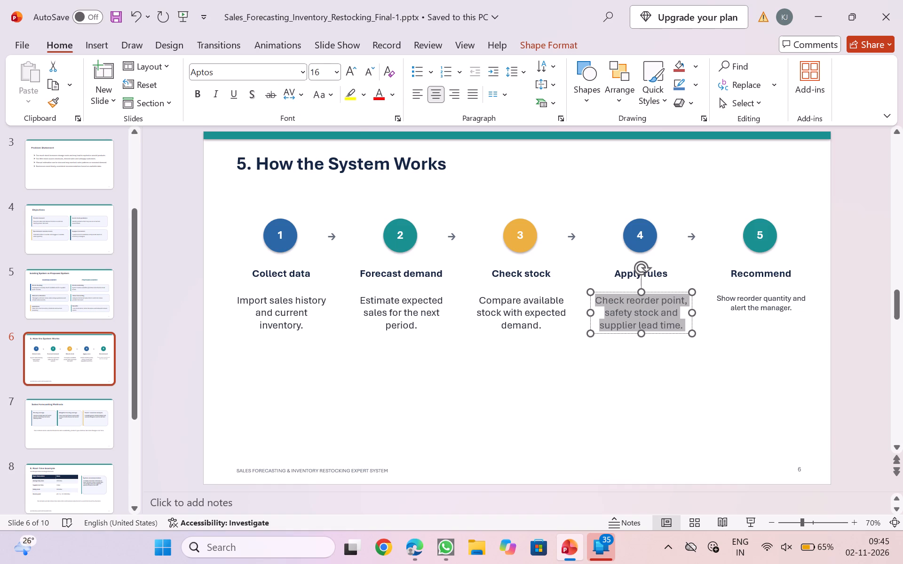
pyautogui.click(778, 311)
pyautogui.hotkey('ctrl', 'a')
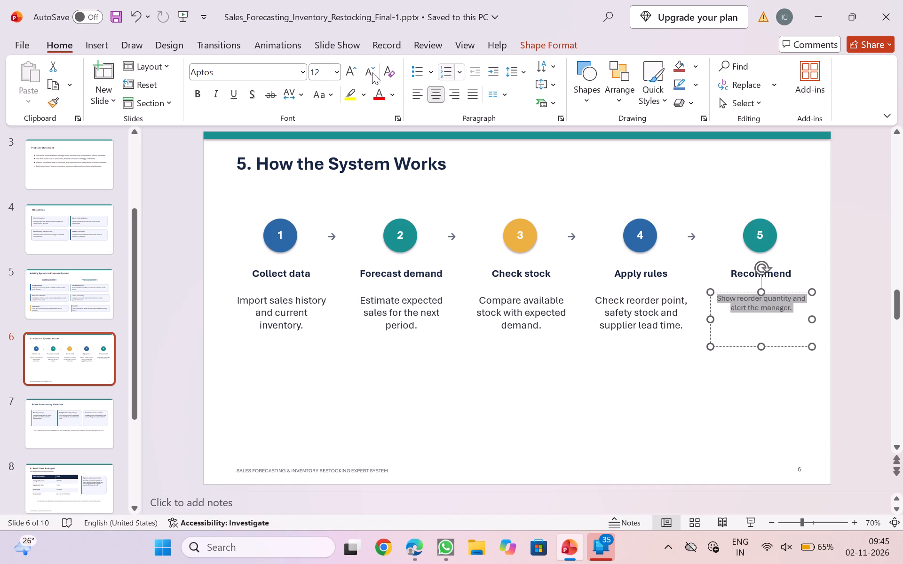
pyautogui.click(310, 77)
pyautogui.write('16')
pyautogui.press('Return')
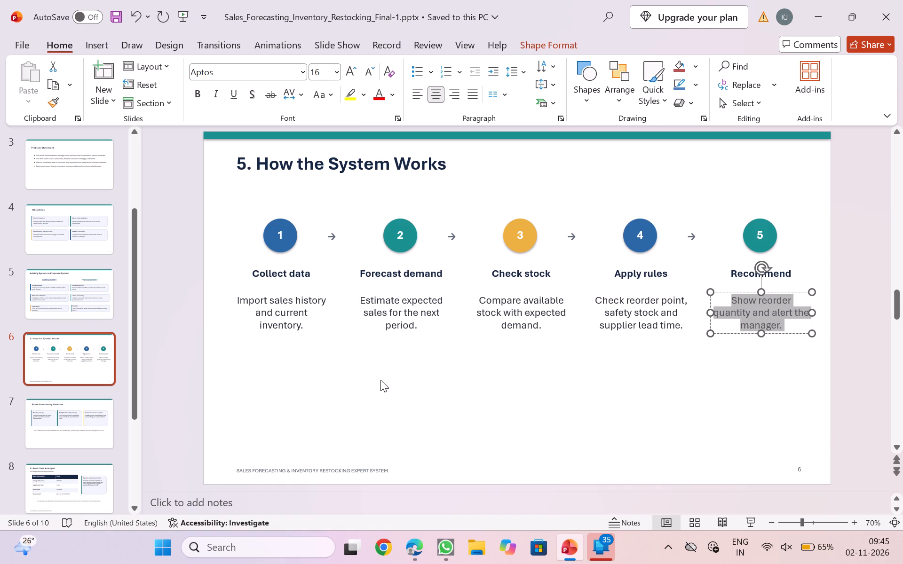
pyautogui.click(594, 436)
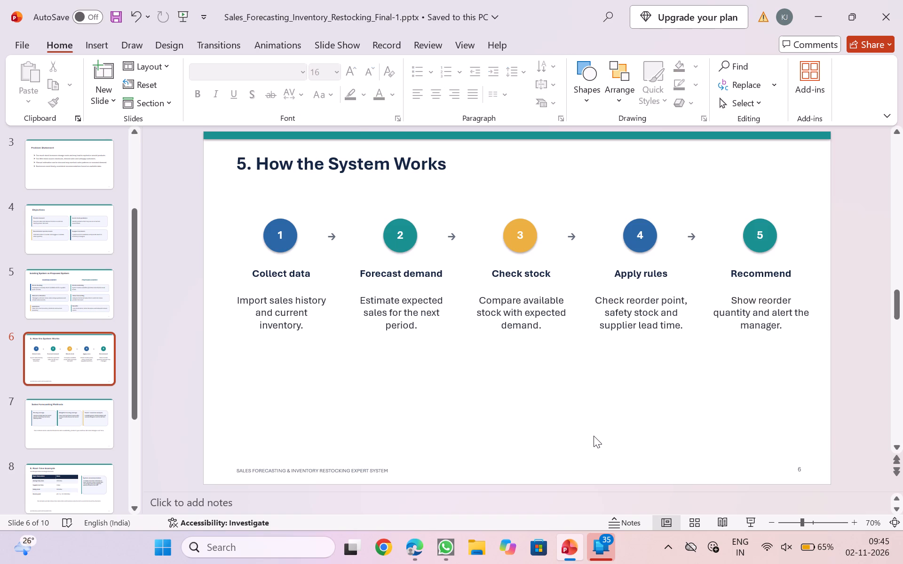
# Delete the "SALES FORECASTING & INVENTORY RESTOCKING EXPERT SYSTEM" footer from the How the System Works slide.
pyautogui.click(365, 471)
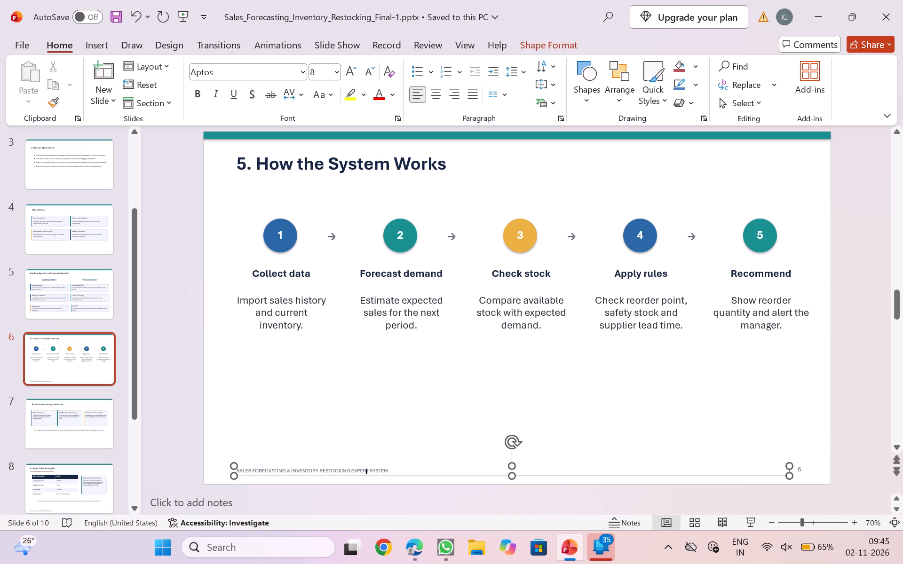
pyautogui.click(375, 468)
pyautogui.click(377, 465)
pyautogui.press('Delete')
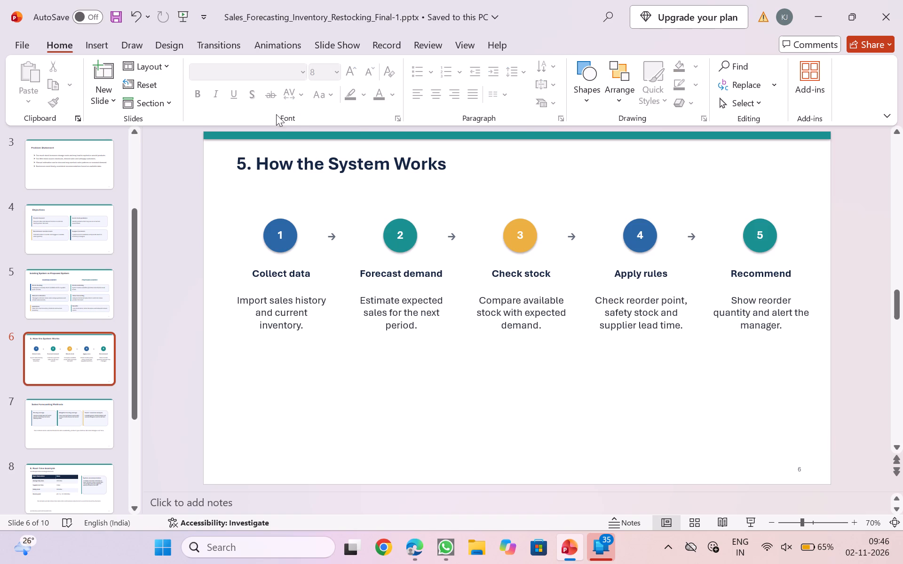
# Remove the number "5." from the title so that it reads "How the System Works".
pyautogui.click(254, 164)
pyautogui.press('BackSpace')
pyautogui.press('BackSpace')
pyautogui.press('BackSpace')
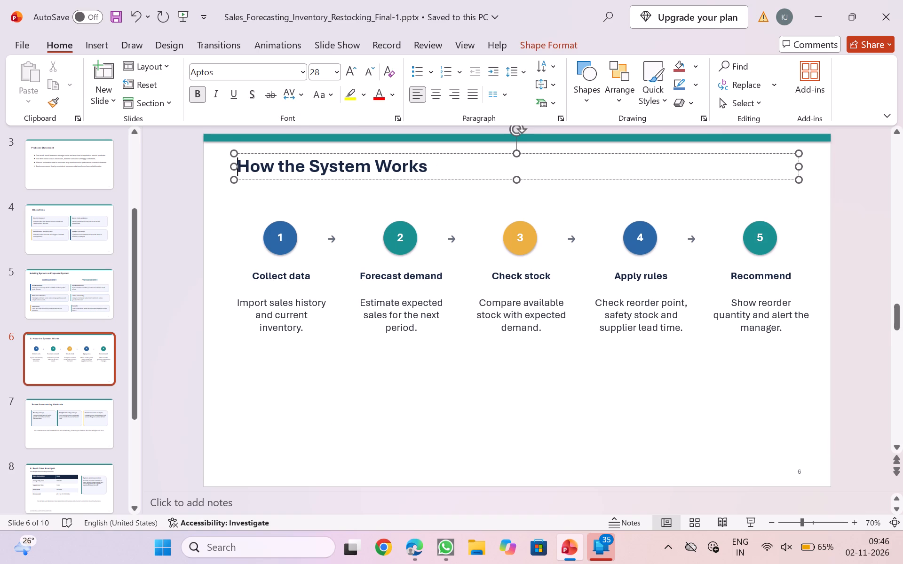
pyautogui.click(468, 453)
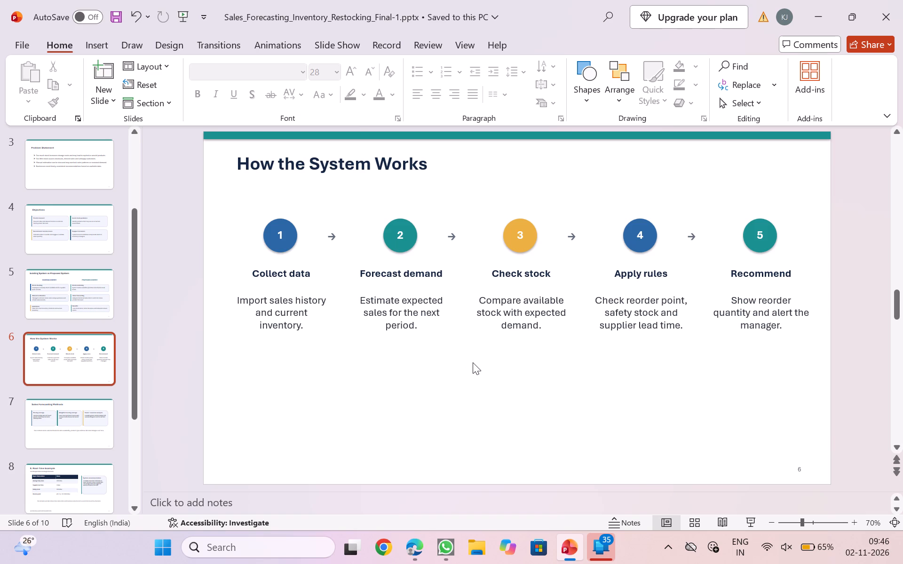
# Examine the Sales Forecasting Methods, Benefits and Limitations, and Real-Time Example slides for remaining cleanup.
pyautogui.click(90, 432)
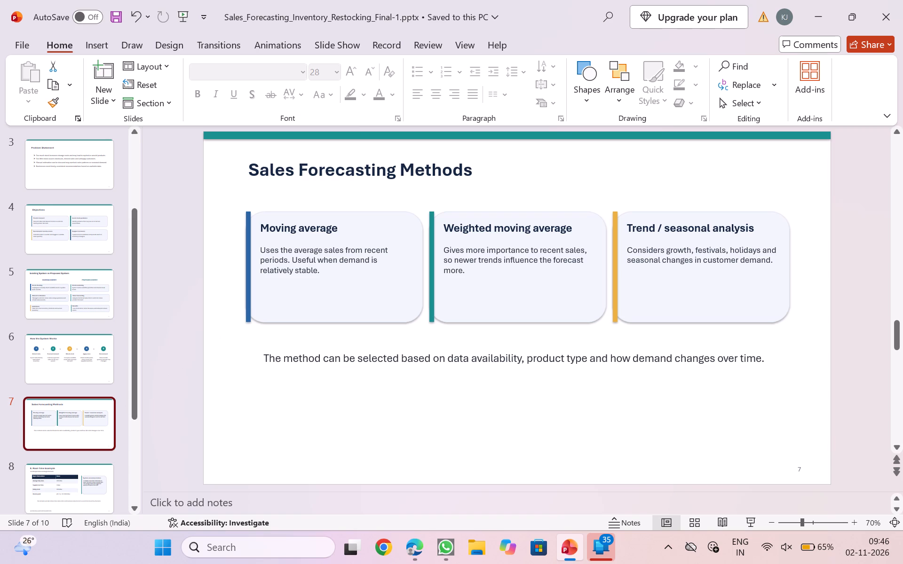
pyautogui.scroll(-2, 71, 477)
pyautogui.click(71, 417)
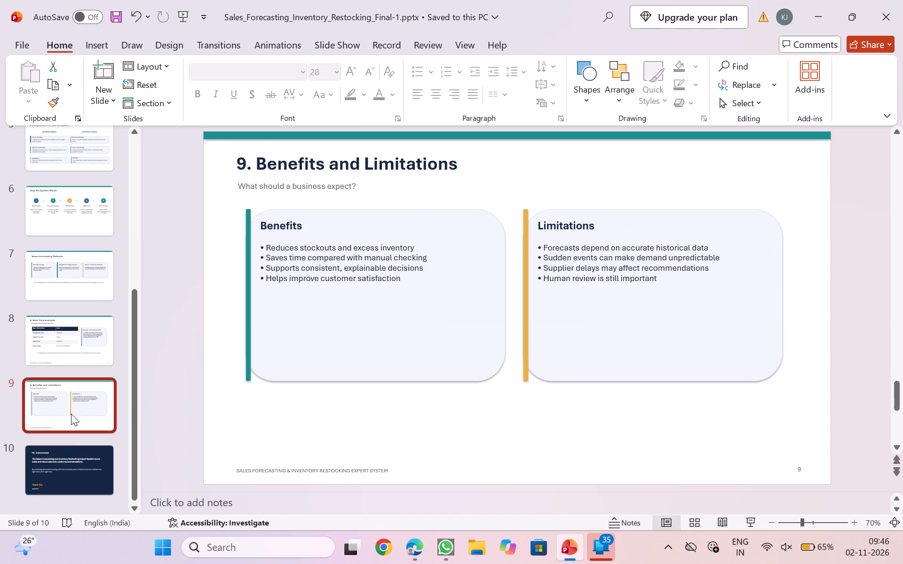
pyautogui.click(77, 352)
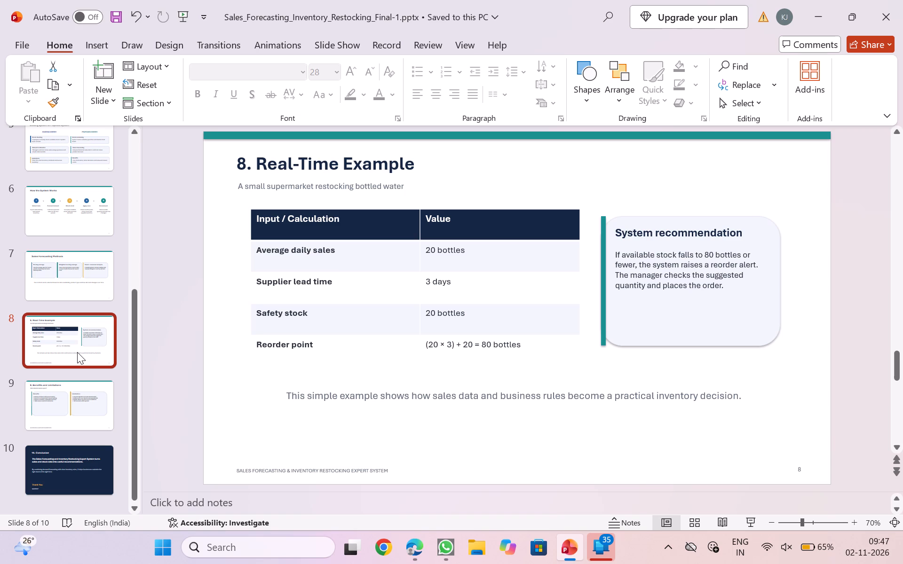
# Delete the subtitle "A knowledge-based system for smarter stock decisions" from the opening title slide.
pyautogui.scroll(5, 64, 251)
pyautogui.click(72, 176)
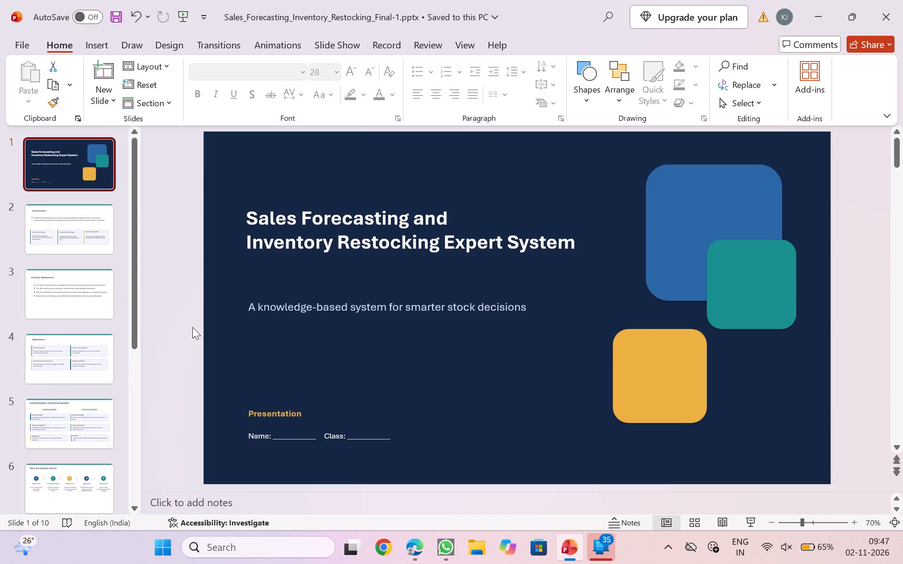
pyautogui.click(396, 302)
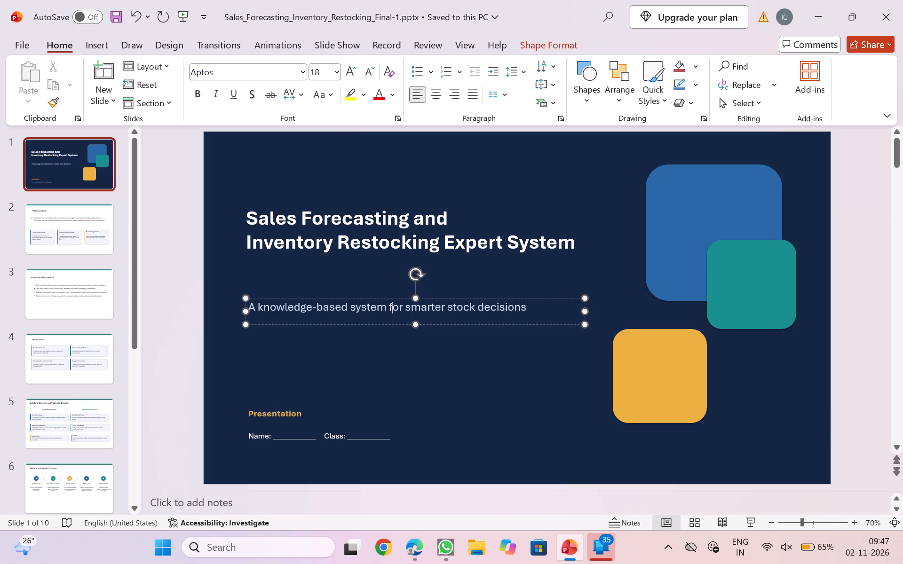
pyautogui.click(382, 298)
pyautogui.press('Delete')
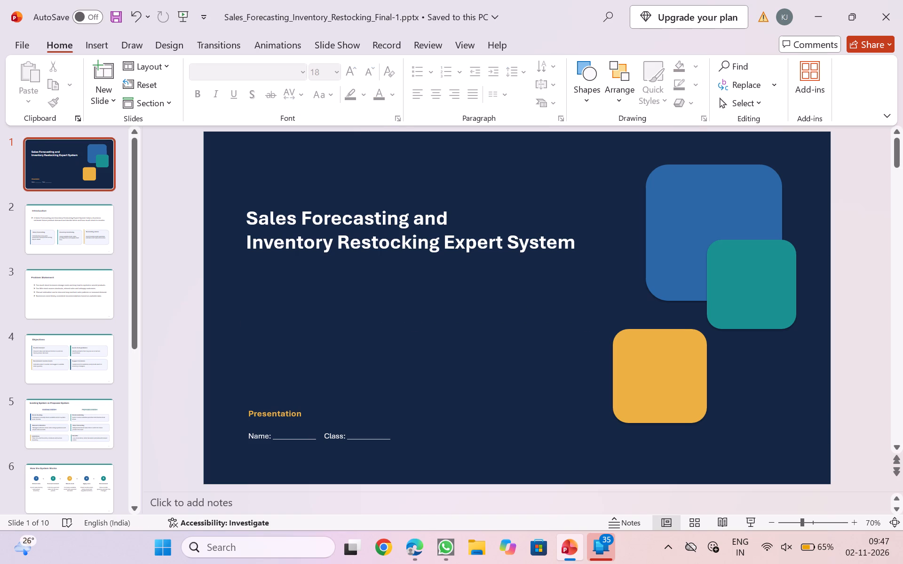
# Go to the Introduction slide to examine its layout.
pyautogui.click(84, 220)
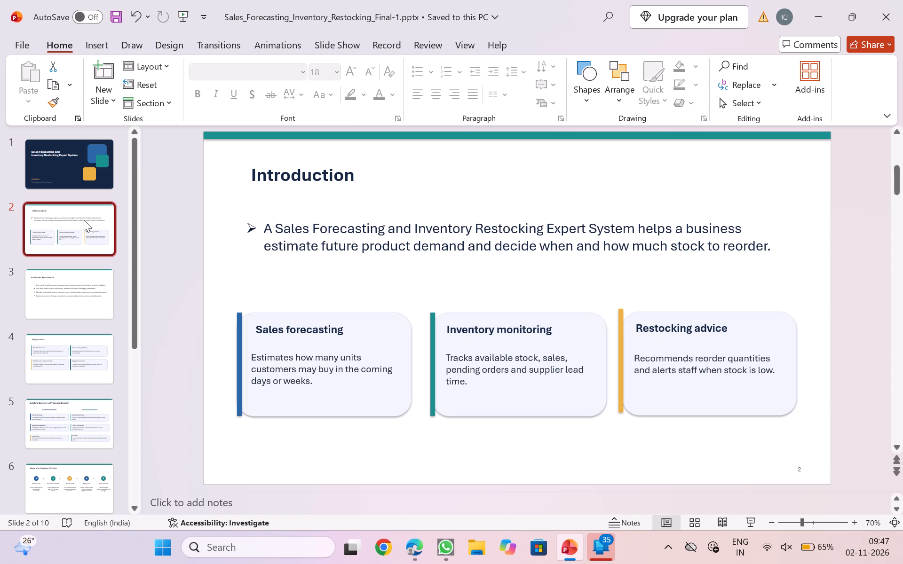
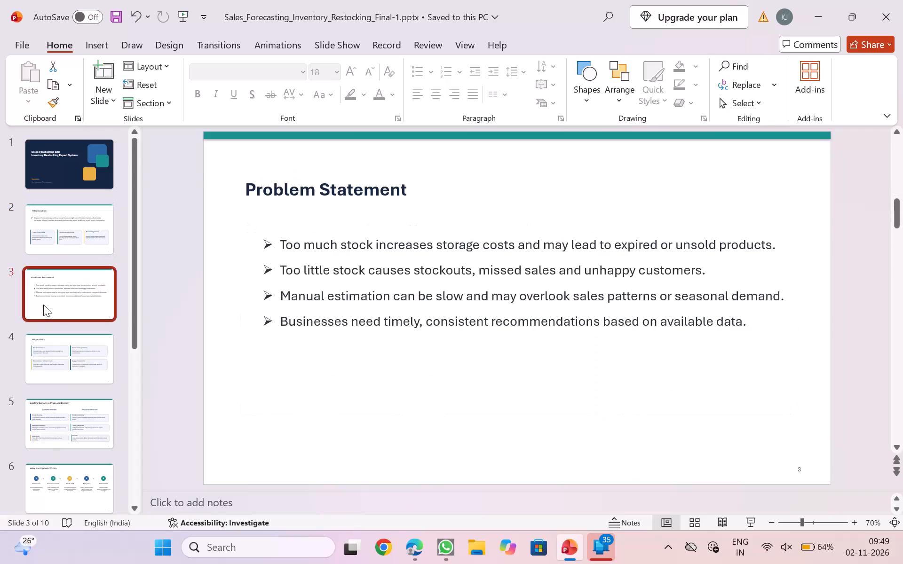
# Cut the Sales Forecasting Methods, Real-Time Example, and Benefits and Limitations slides from the presentation.
pyautogui.click(63, 360)
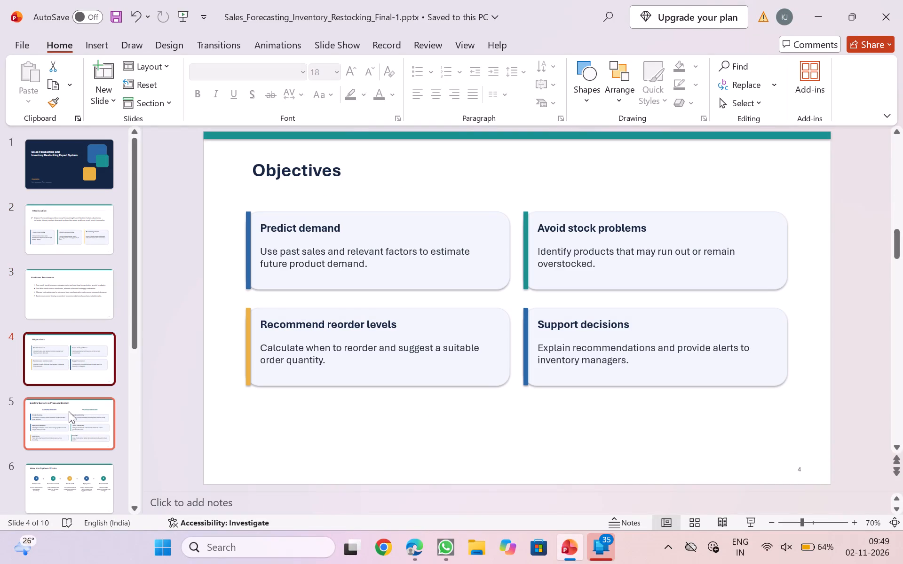
pyautogui.click(72, 424)
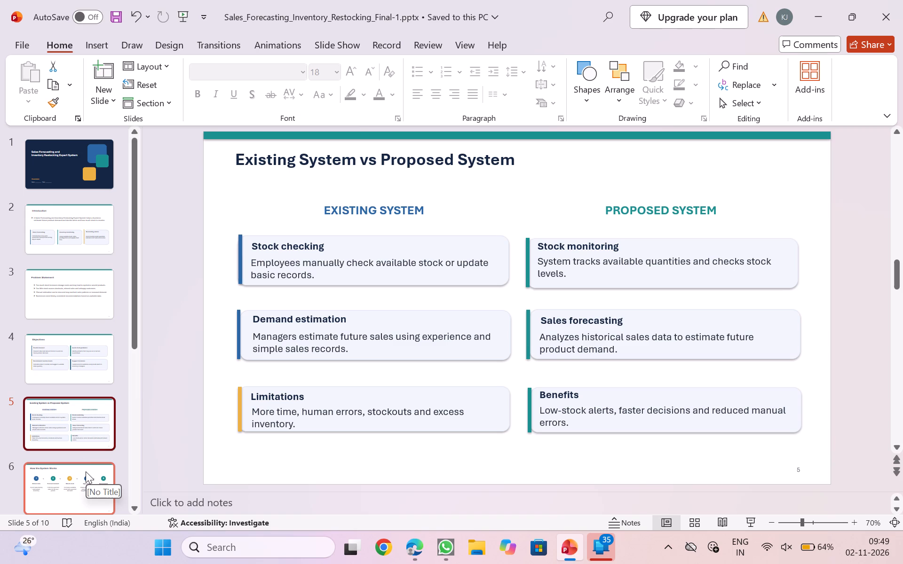
pyautogui.click(85, 478)
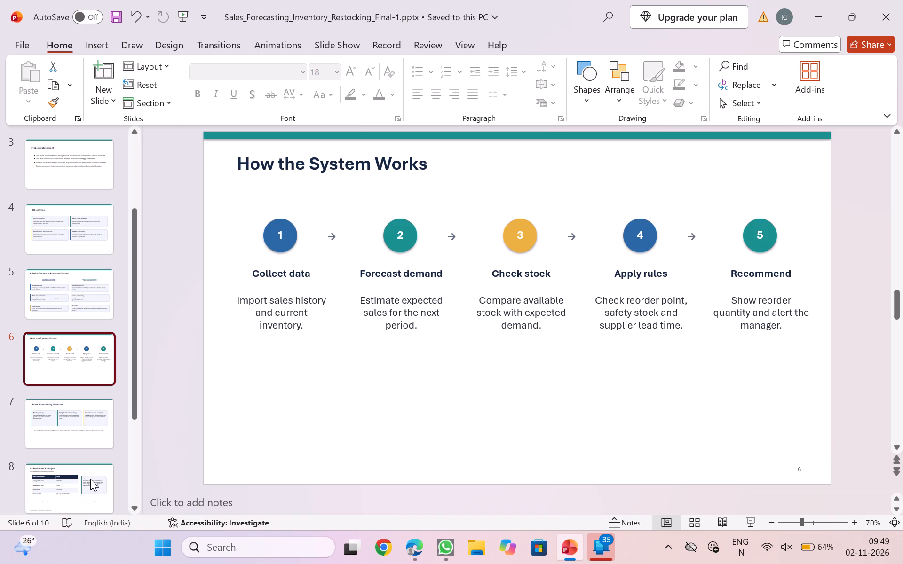
pyautogui.click(84, 416)
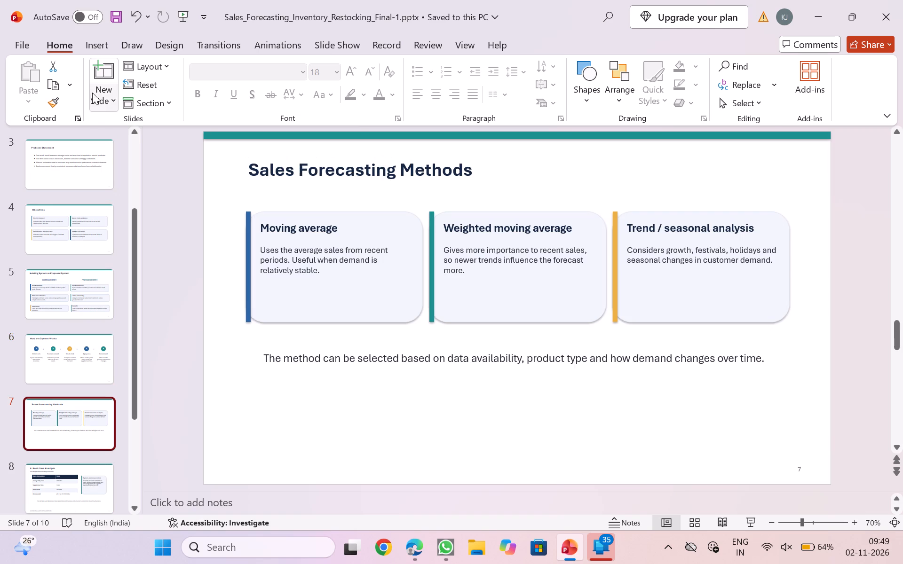
pyautogui.click(55, 65)
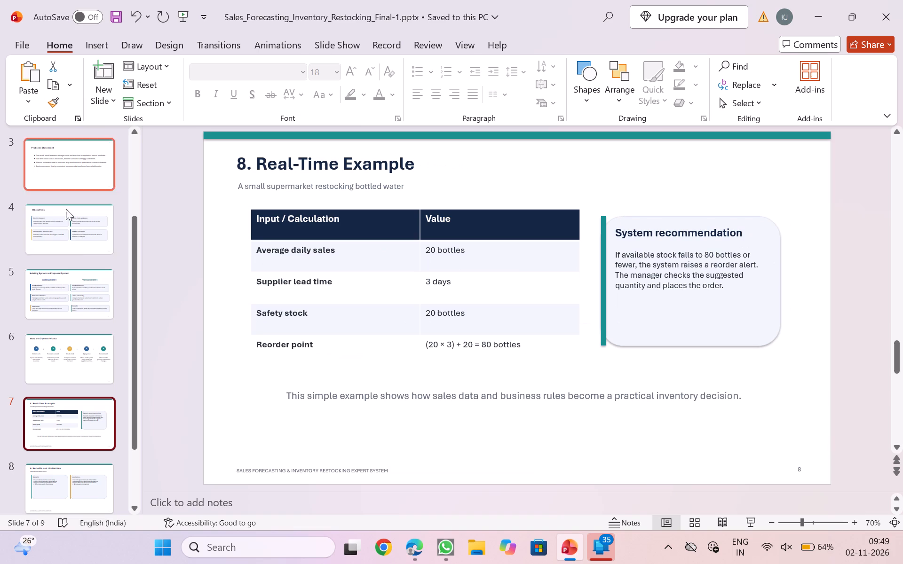
pyautogui.click(55, 70)
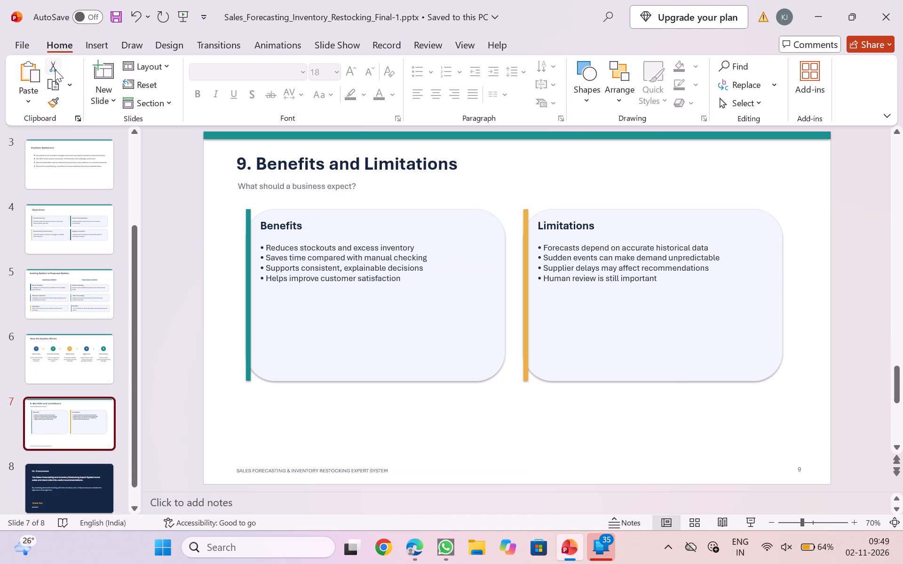
pyautogui.click(55, 70)
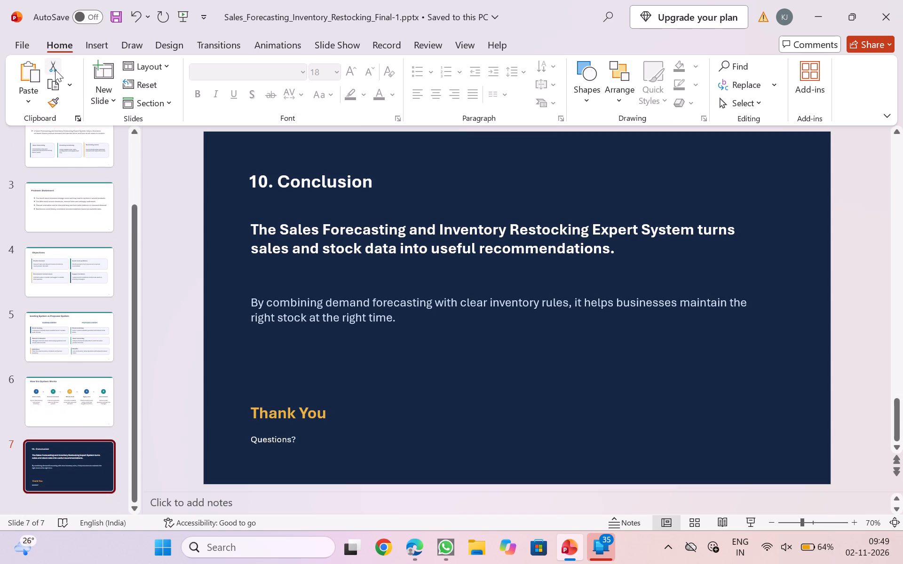
# Delete the "10. Conclusion" title together with its text box from the closing slide.
pyautogui.scroll(2, 87, 290)
pyautogui.scroll(-2, 87, 290)
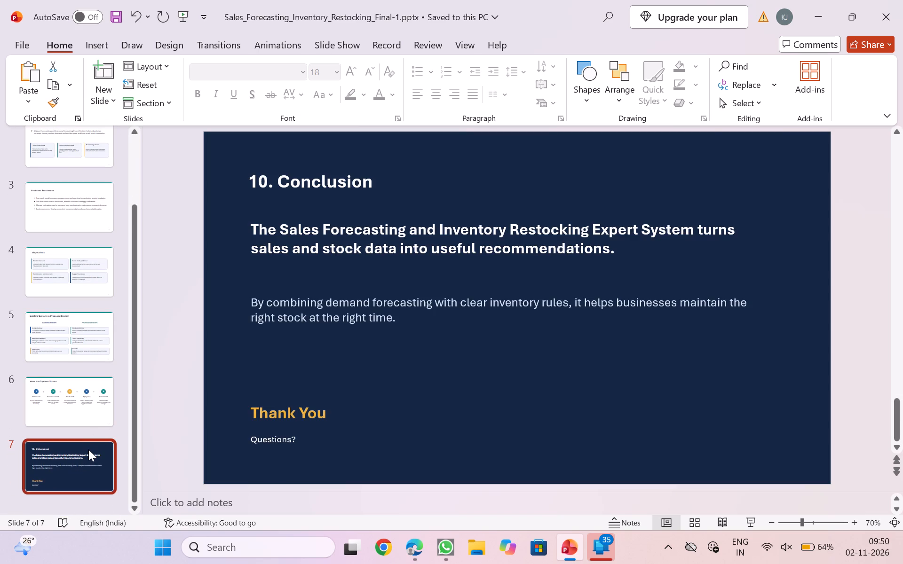
pyautogui.click(88, 449)
pyautogui.click(399, 316)
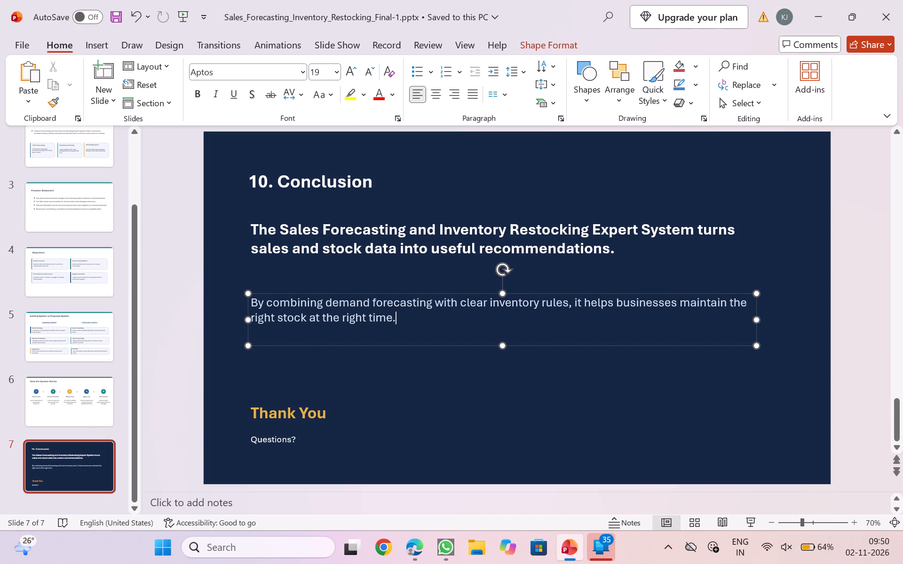
pyautogui.click(309, 188)
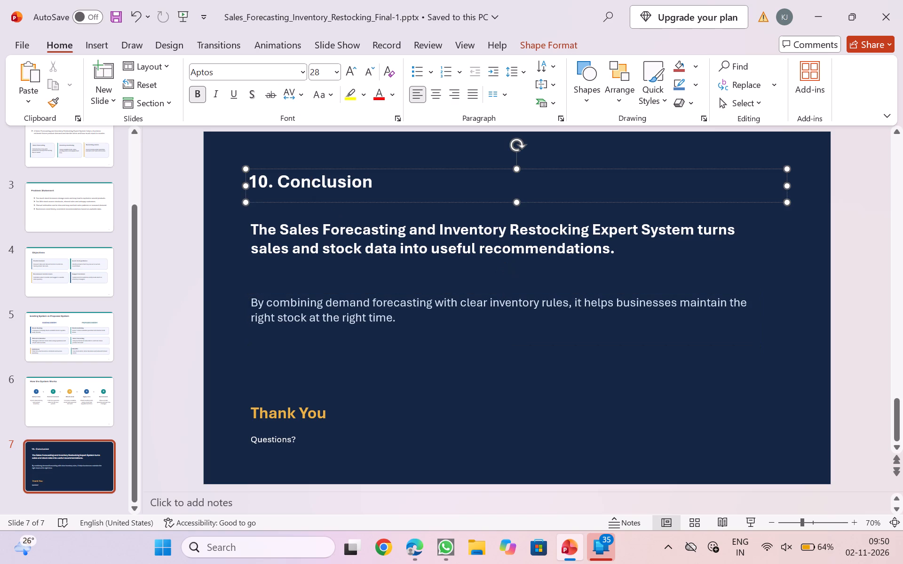
pyautogui.hotkey('ctrl', 'a')
pyautogui.press('Delete')
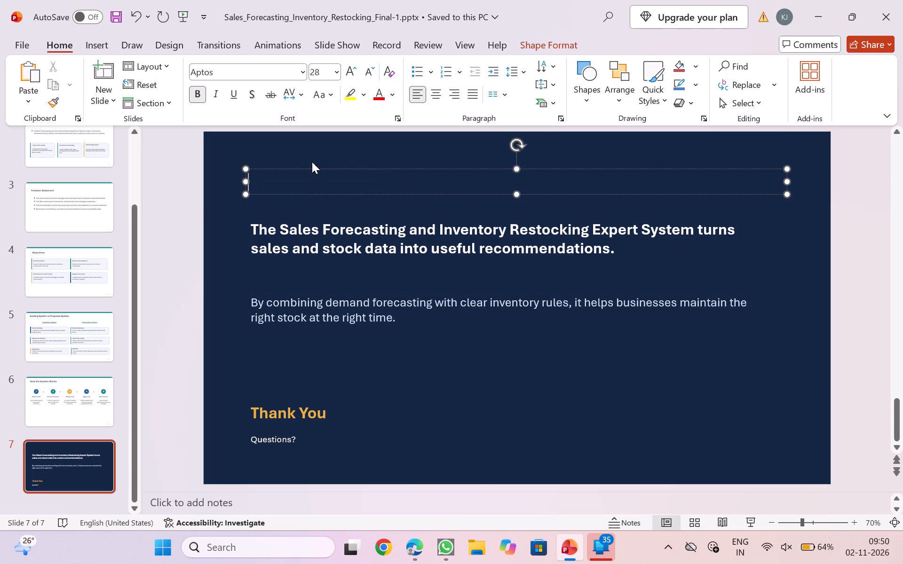
pyautogui.click(312, 167)
pyautogui.press('Delete')
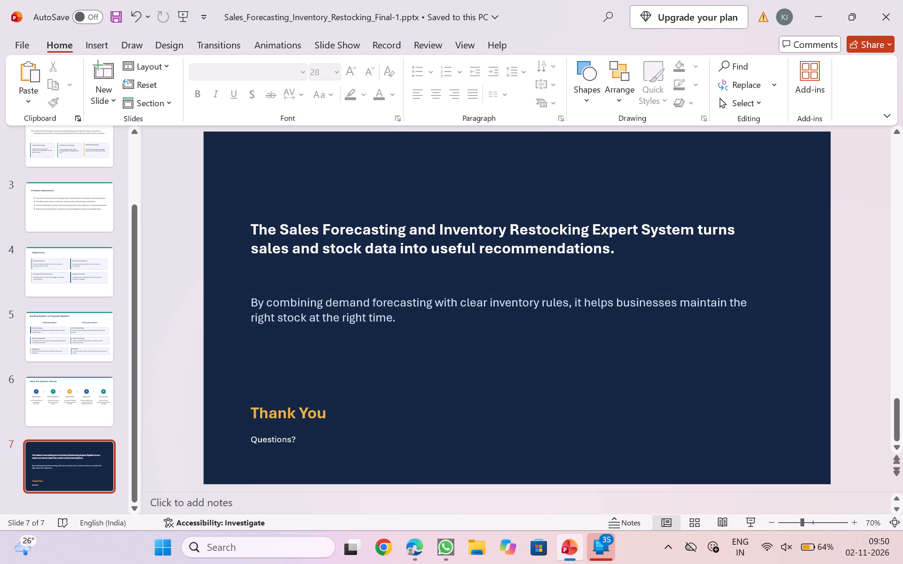
# Delete the two concluding statements and the "Questions?" line from the closing slide, keeping only "Thank You".
pyautogui.click(339, 249)
pyautogui.click(333, 217)
pyautogui.press('Delete')
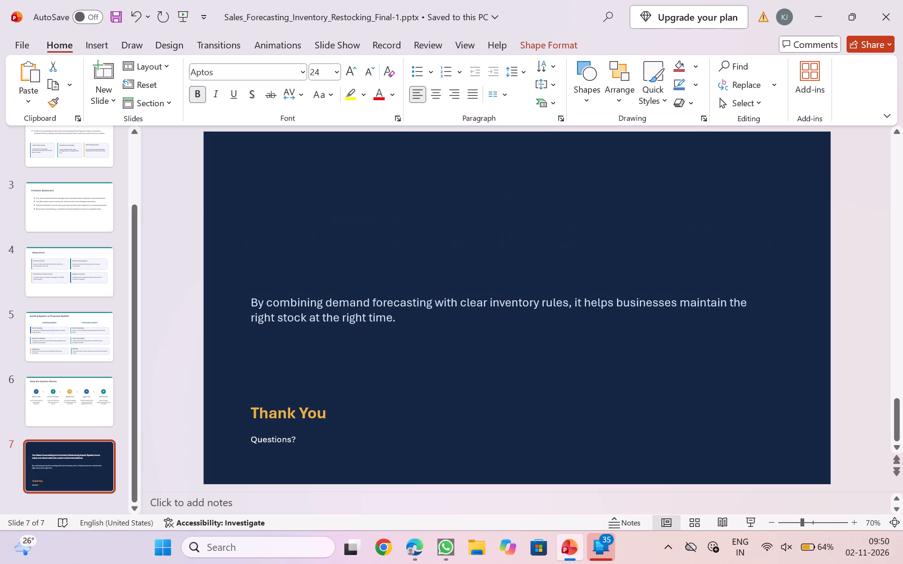
pyautogui.moveTo(360, 313); pyautogui.dragTo(357, 291)
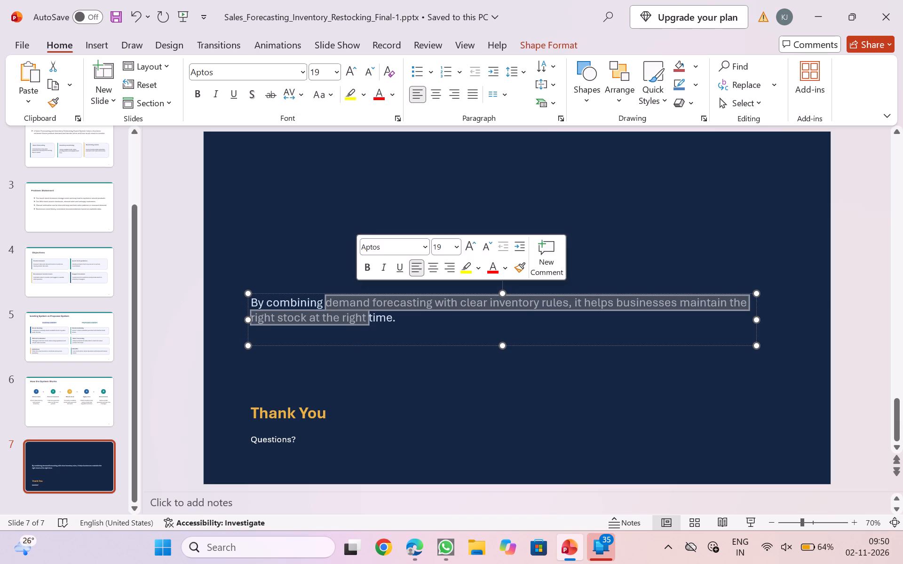
pyautogui.click(357, 291)
pyautogui.press('Delete')
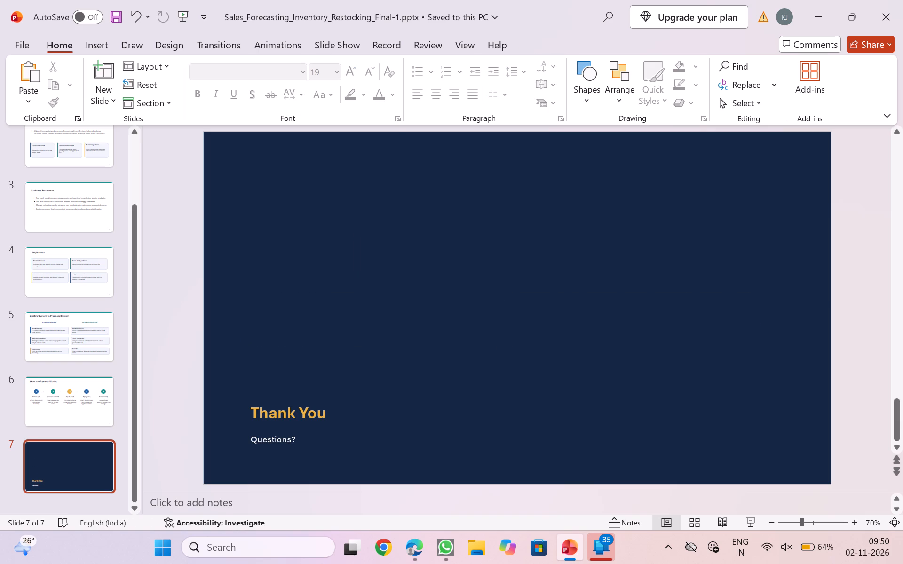
pyautogui.click(277, 442)
pyautogui.click(278, 435)
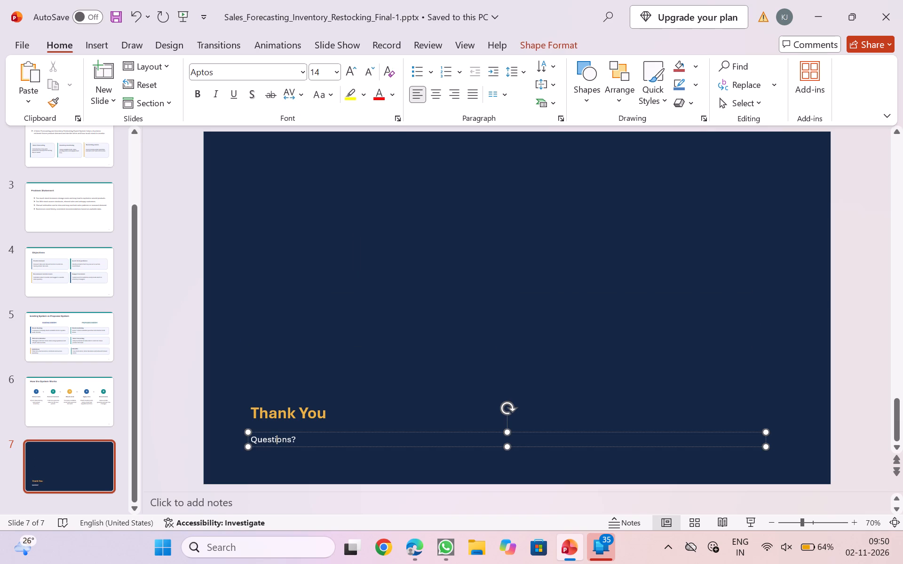
pyautogui.click(281, 433)
pyautogui.press('Delete')
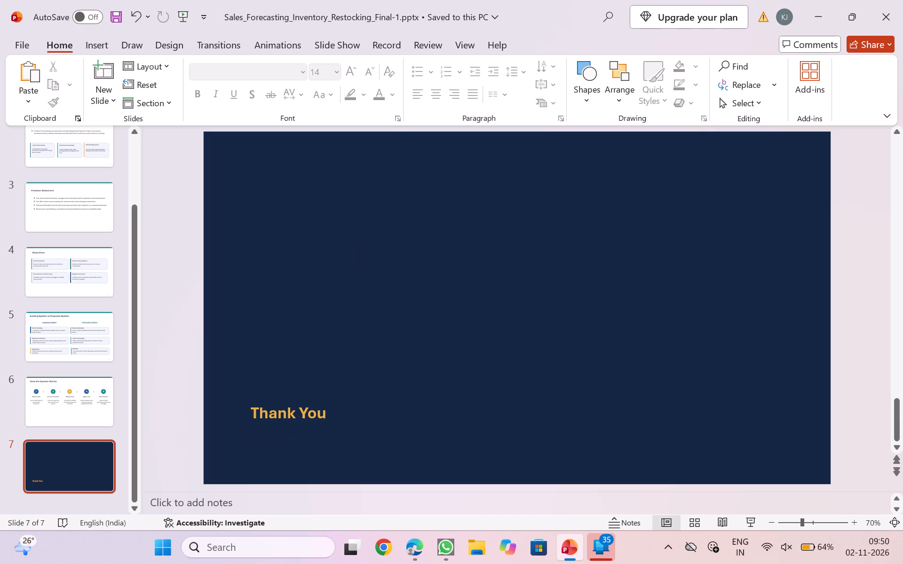
# Move the "Thank You" text up toward the middle of the closing slide and shorten its overly wide text box.
pyautogui.moveTo(288, 423); pyautogui.dragTo(295, 413)
pyautogui.click(295, 413)
pyautogui.moveTo(296, 412); pyautogui.dragTo(434, 285)
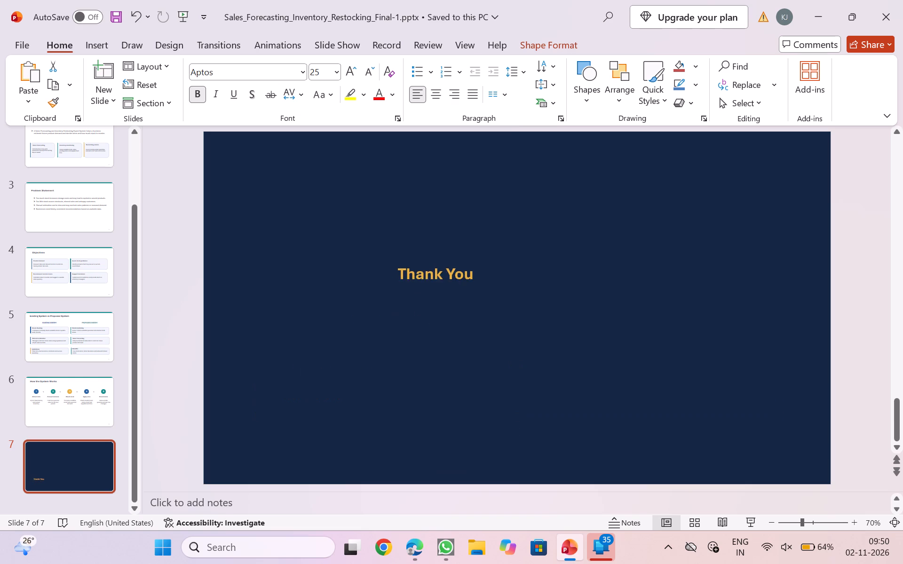
pyautogui.moveTo(434, 285); pyautogui.dragTo(496, 284)
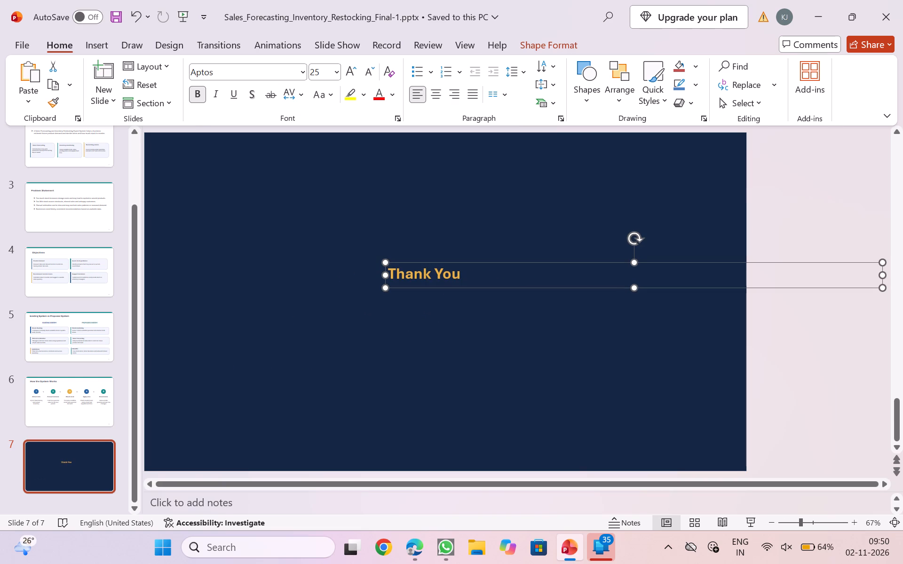
pyautogui.moveTo(883, 275); pyautogui.dragTo(848, 284)
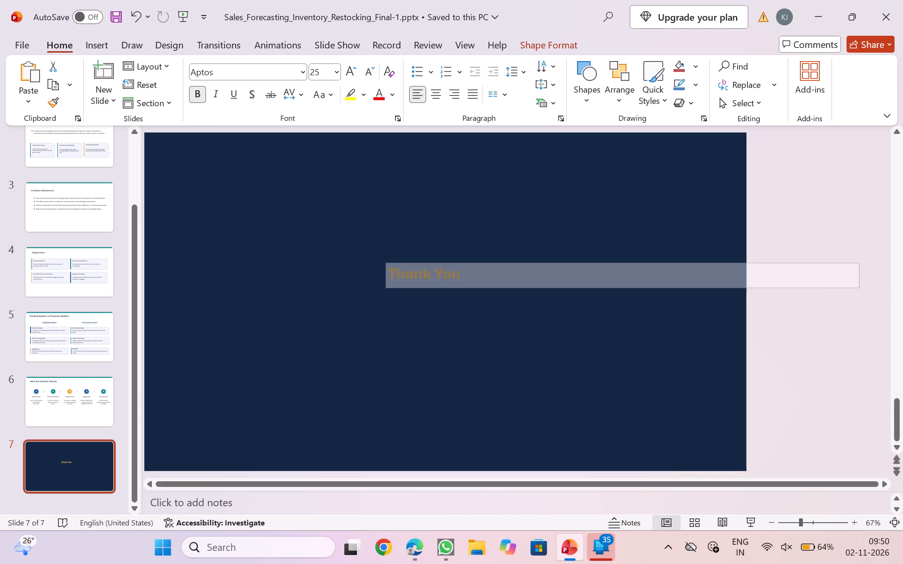
pyautogui.moveTo(848, 284); pyautogui.dragTo(483, 295)
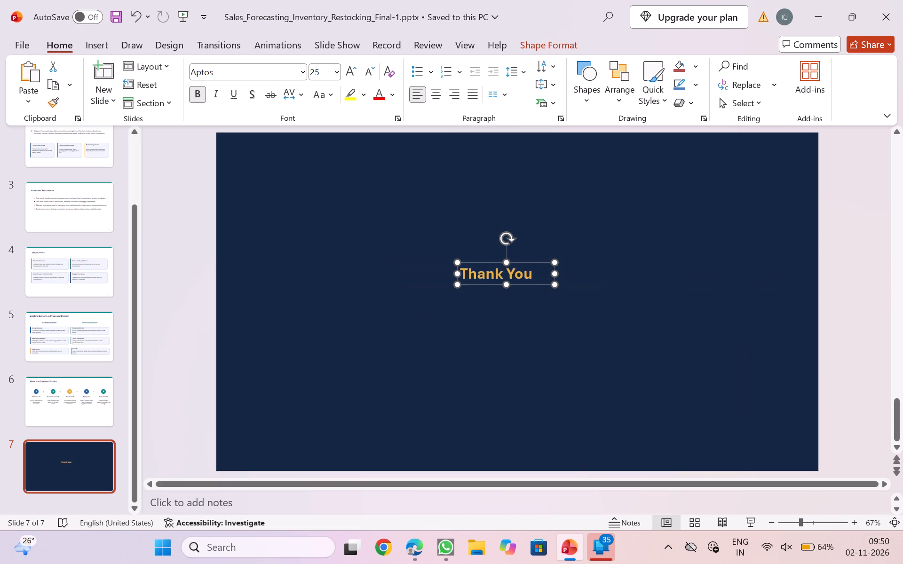
pyautogui.moveTo(505, 285); pyautogui.dragTo(521, 395)
pyautogui.moveTo(459, 284); pyautogui.dragTo(333, 452)
# Set the font size of the "Thank You" text to 46.
pyautogui.click(400, 275)
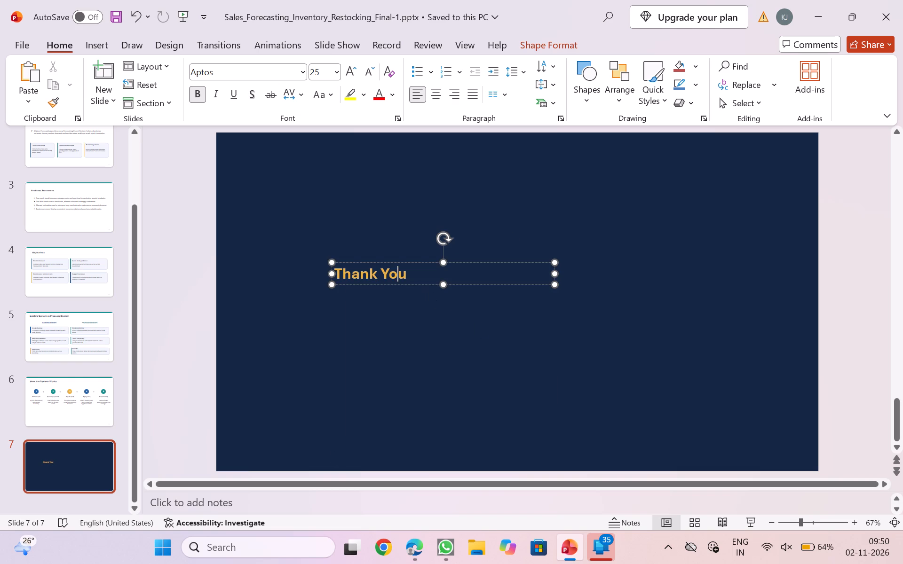
pyautogui.hotkey('ctrl', 'a')
pyautogui.click(315, 72)
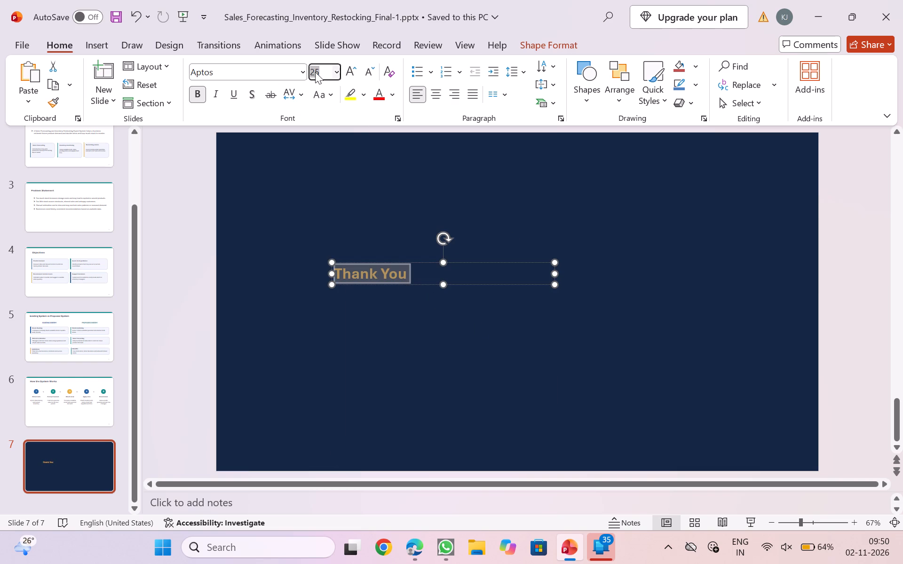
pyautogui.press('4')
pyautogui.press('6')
pyautogui.press('Return')
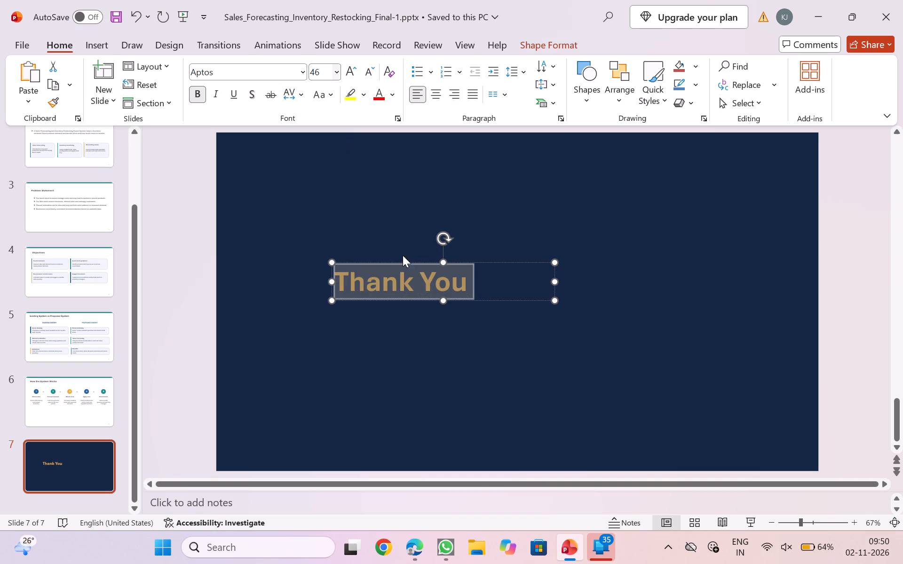
# Narrow the "Thank You" text box to fit its text and place it near the horizontal centre of the closing slide.
pyautogui.moveTo(554, 282); pyautogui.dragTo(479, 285)
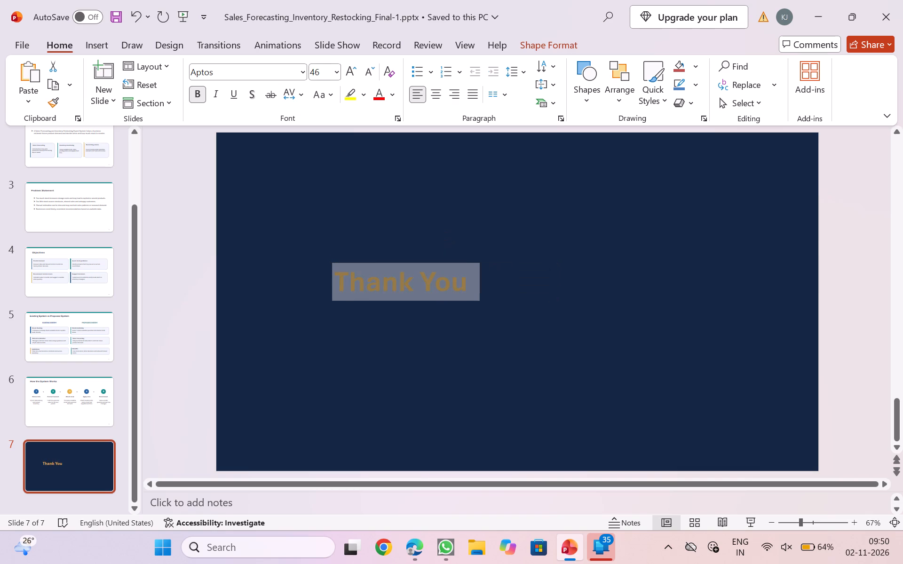
pyautogui.moveTo(479, 285); pyautogui.dragTo(478, 285)
pyautogui.moveTo(435, 263); pyautogui.dragTo(549, 259)
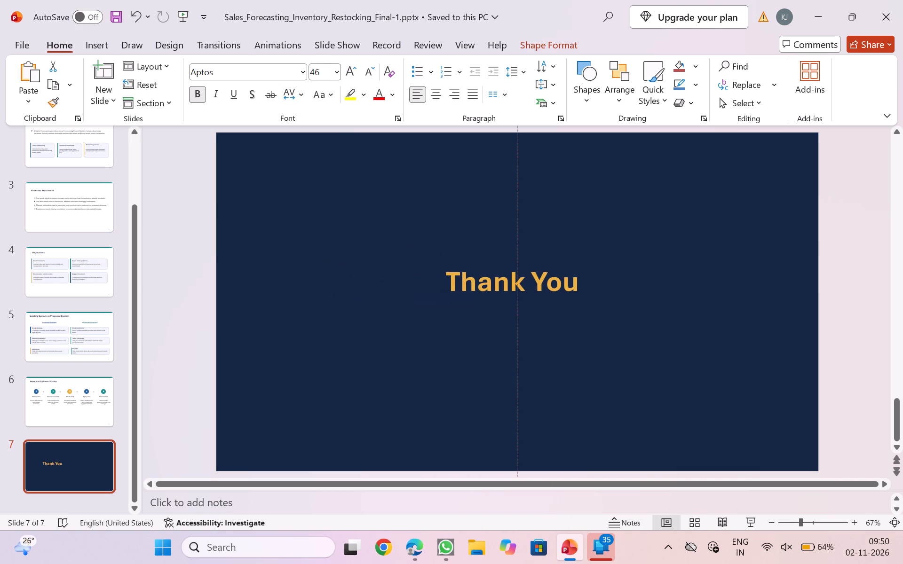
pyautogui.moveTo(549, 259); pyautogui.dragTo(540, 264)
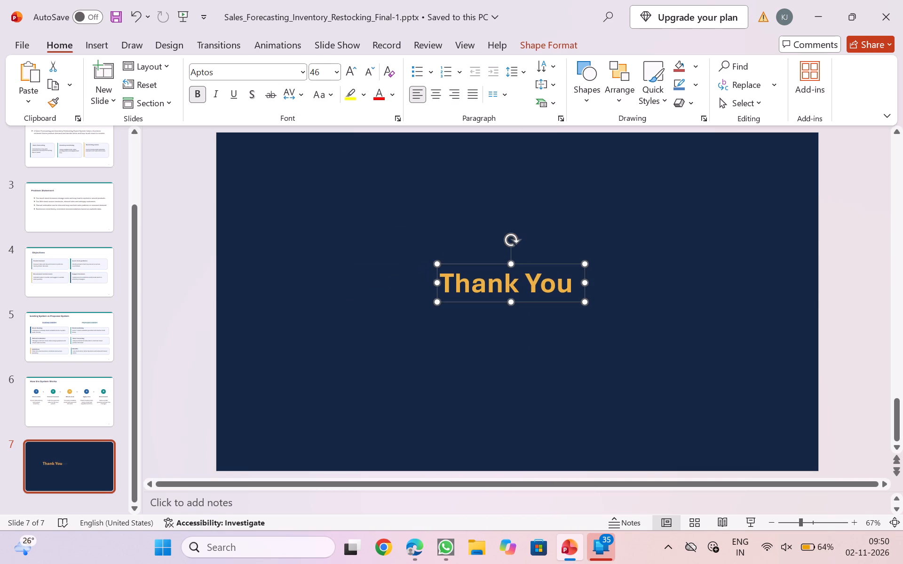
pyautogui.click(356, 186)
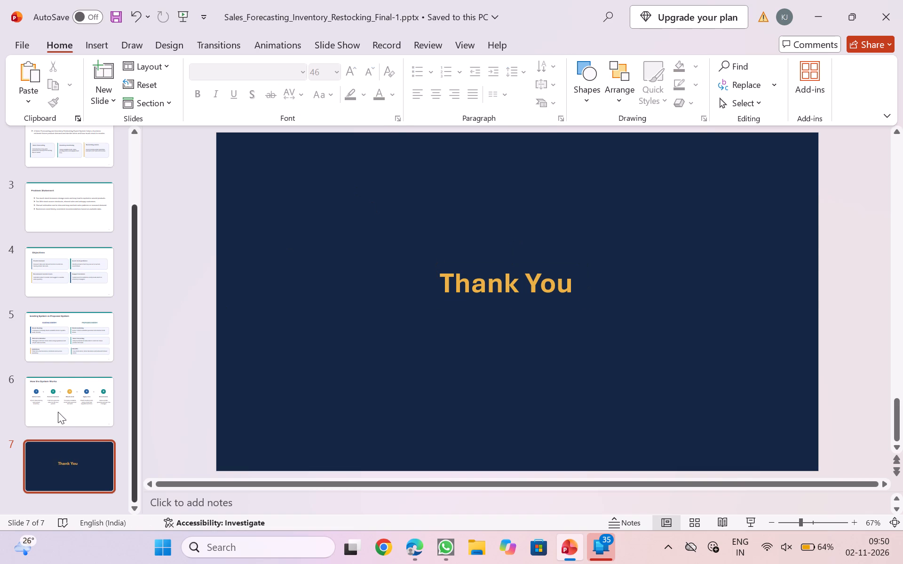
# Review the remaining slides from How the System Works back to the Introduction.
pyautogui.click(58, 412)
pyautogui.scroll(2, 77, 267)
pyautogui.scroll(-2, 77, 267)
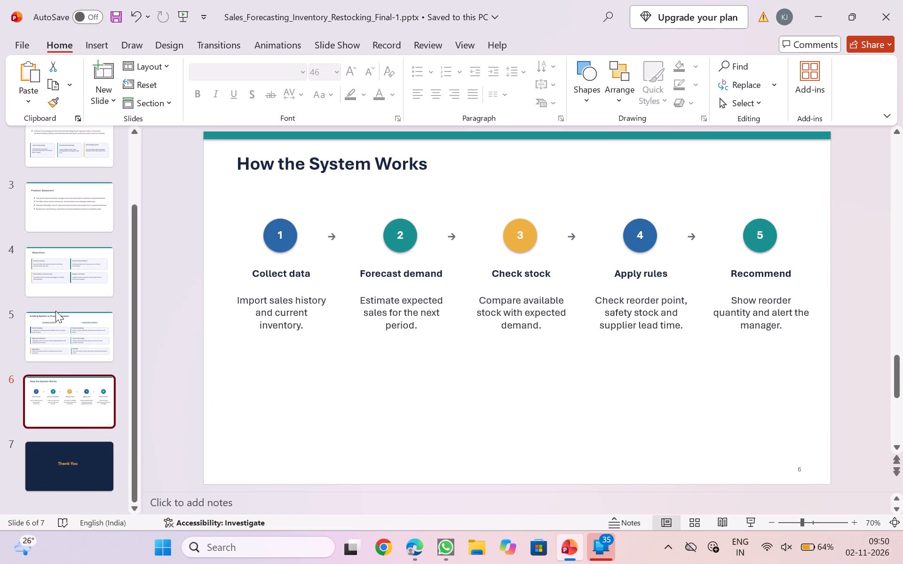
pyautogui.click(66, 400)
pyautogui.click(80, 347)
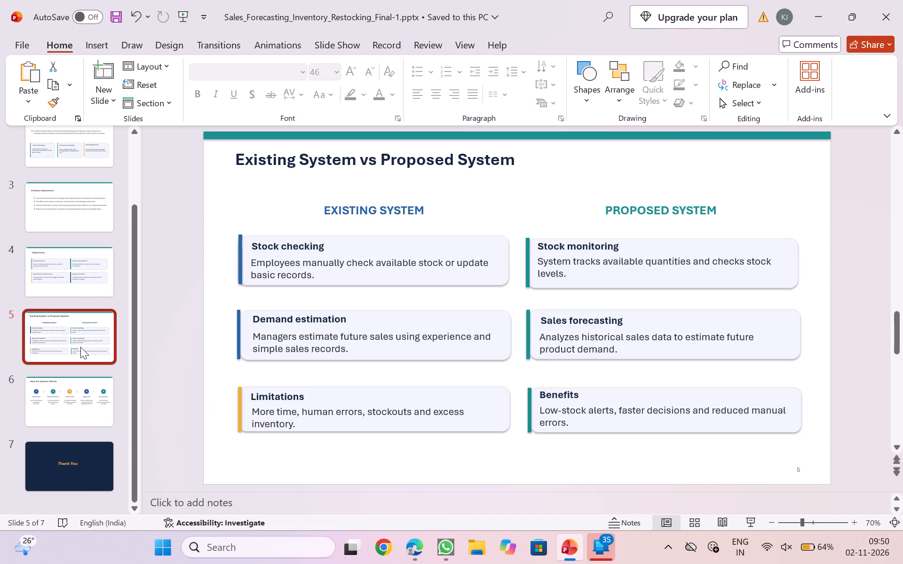
pyautogui.click(83, 229)
pyautogui.scroll(2, 83, 229)
pyautogui.click(83, 229)
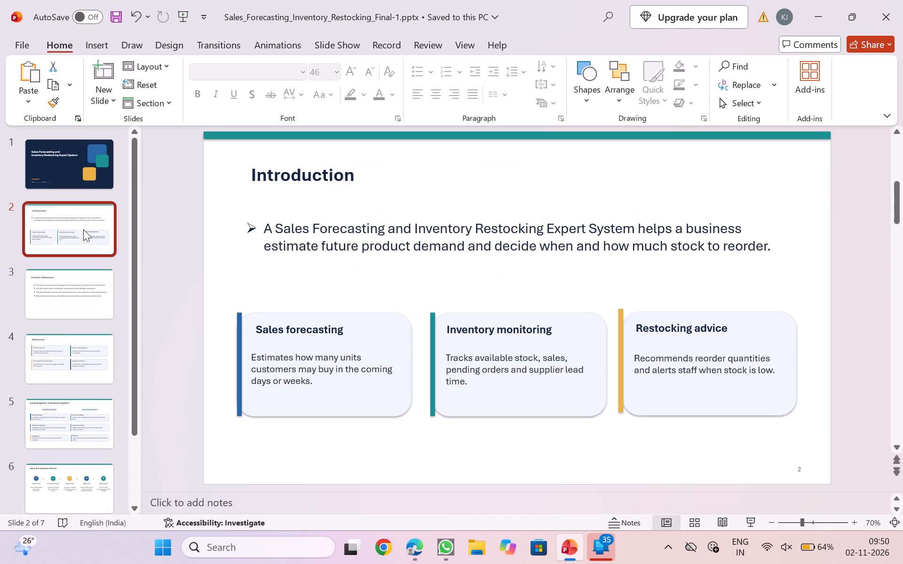
# Replace the Name and Class line on the title slide with the first presenter's name and ID number in parentheses.
pyautogui.scroll(1, 83, 229)
pyautogui.click(83, 185)
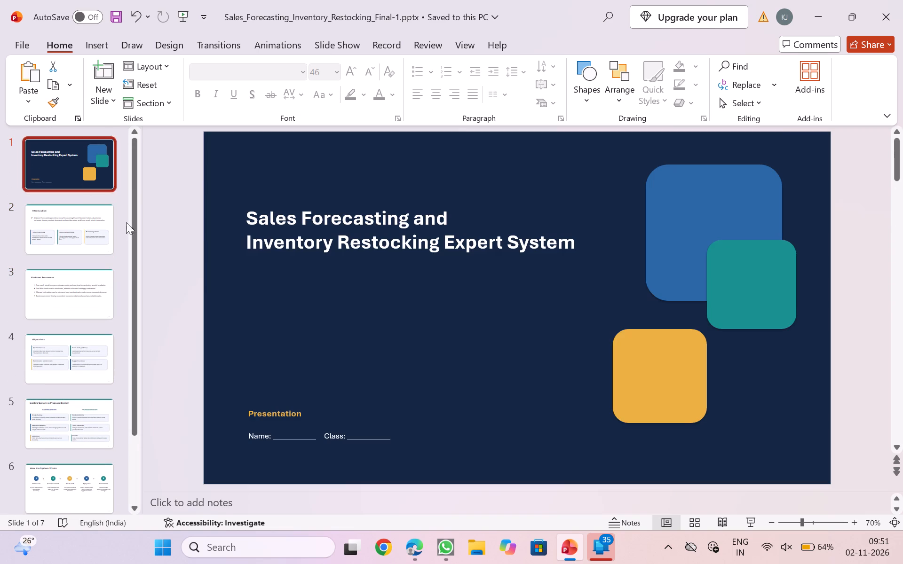
pyautogui.click(303, 422)
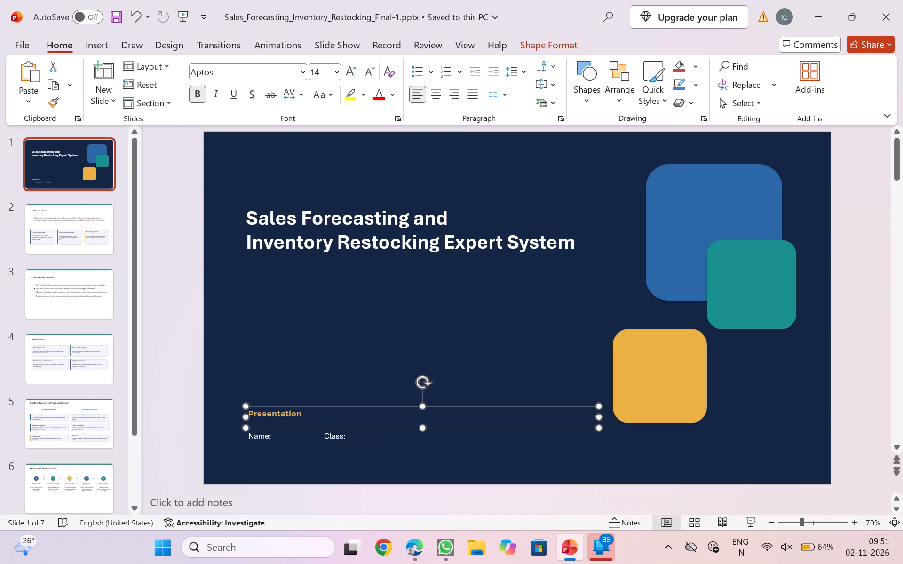
pyautogui.click(341, 437)
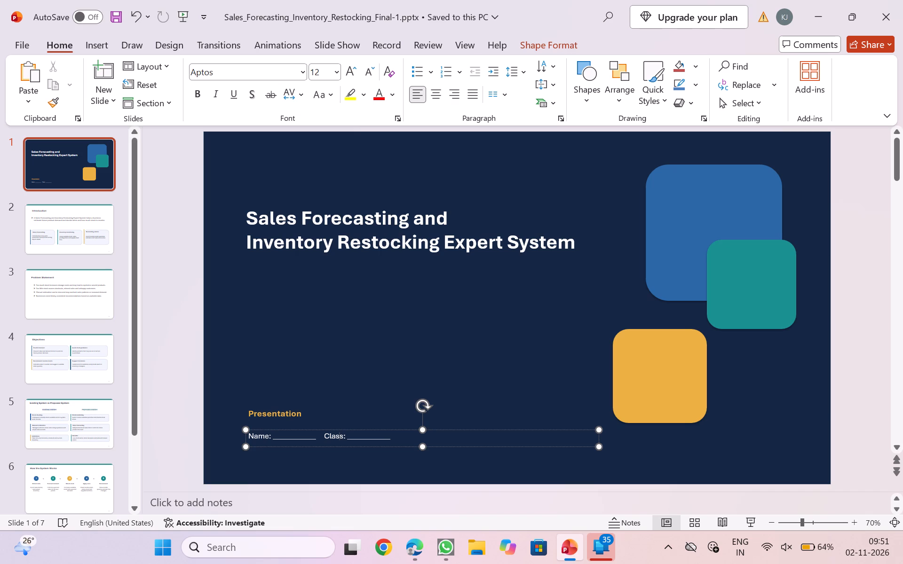
pyautogui.hotkey('ctrl', 'a')
pyautogui.press('BackSpace')
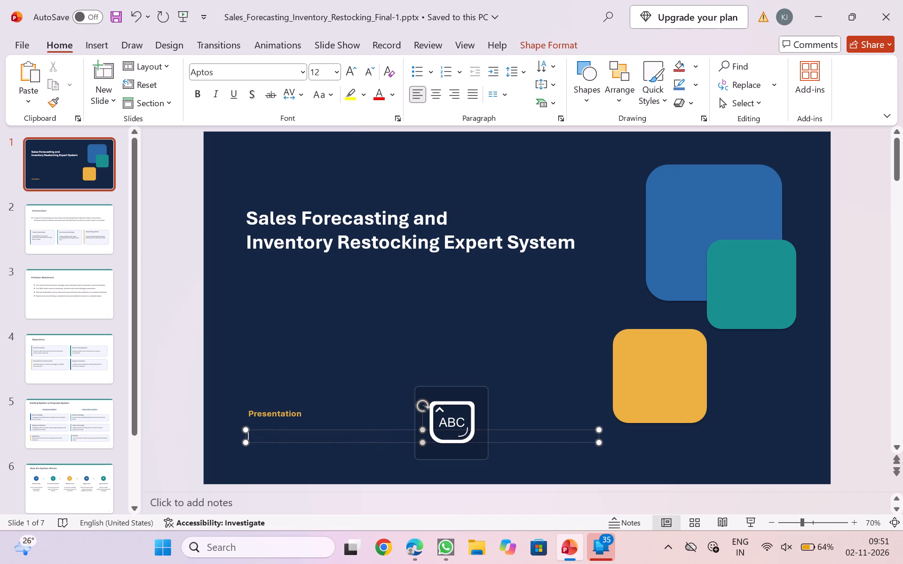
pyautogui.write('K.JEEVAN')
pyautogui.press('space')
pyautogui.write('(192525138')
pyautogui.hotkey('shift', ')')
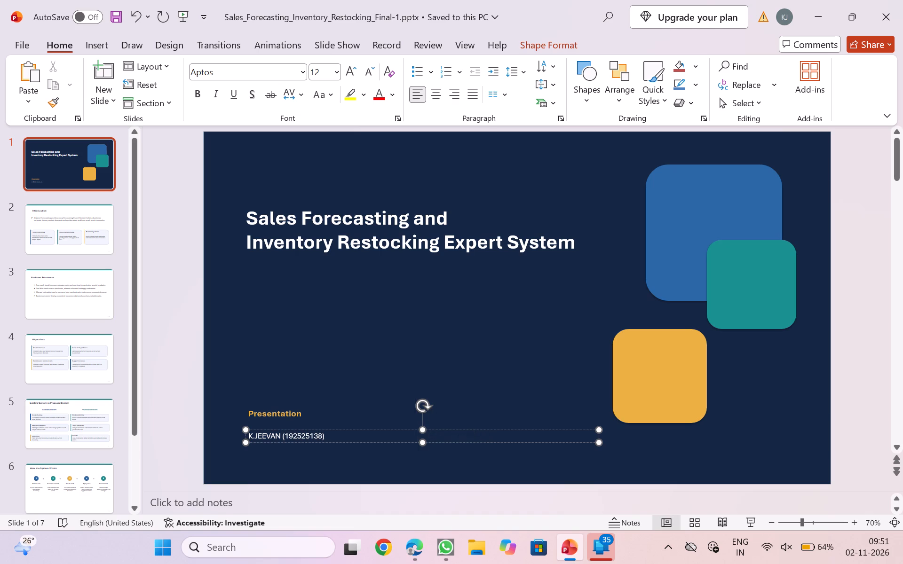
# Add a second line below with the other presenter's name and ID number in parentheses.
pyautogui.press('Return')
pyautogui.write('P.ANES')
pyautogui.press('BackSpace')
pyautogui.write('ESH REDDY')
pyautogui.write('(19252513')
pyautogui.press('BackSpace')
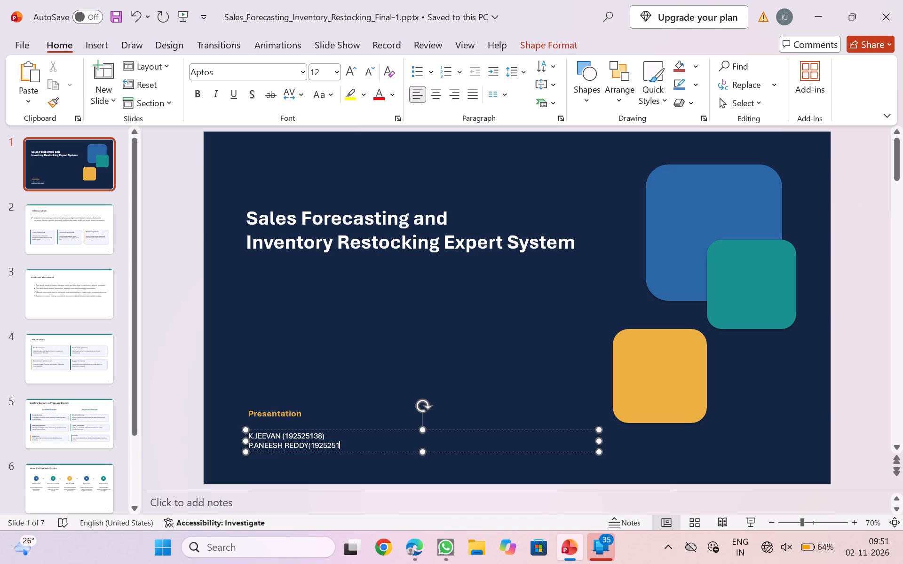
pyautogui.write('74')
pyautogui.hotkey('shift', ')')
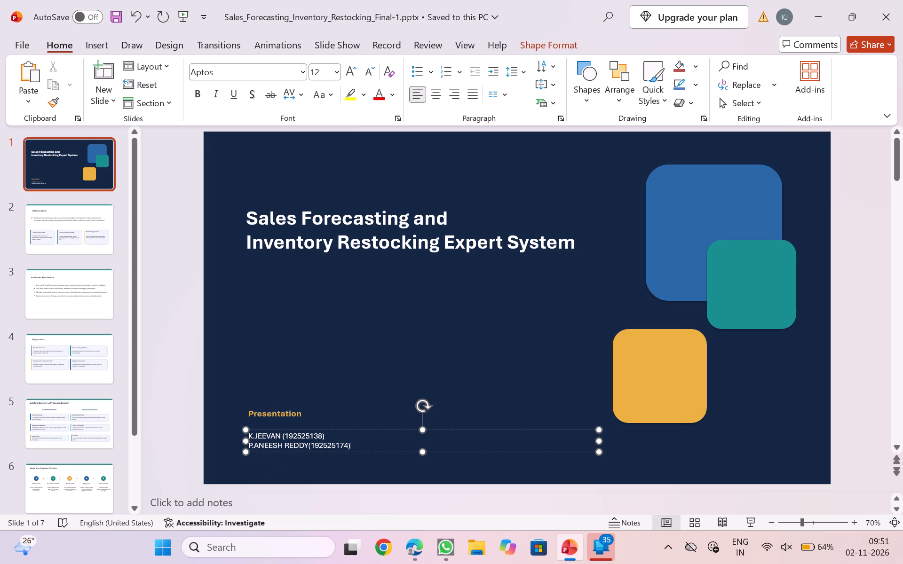
# Change the "Presentation" label on the title slide to "Presented by".
pyautogui.click(304, 416)
pyautogui.click(301, 415)
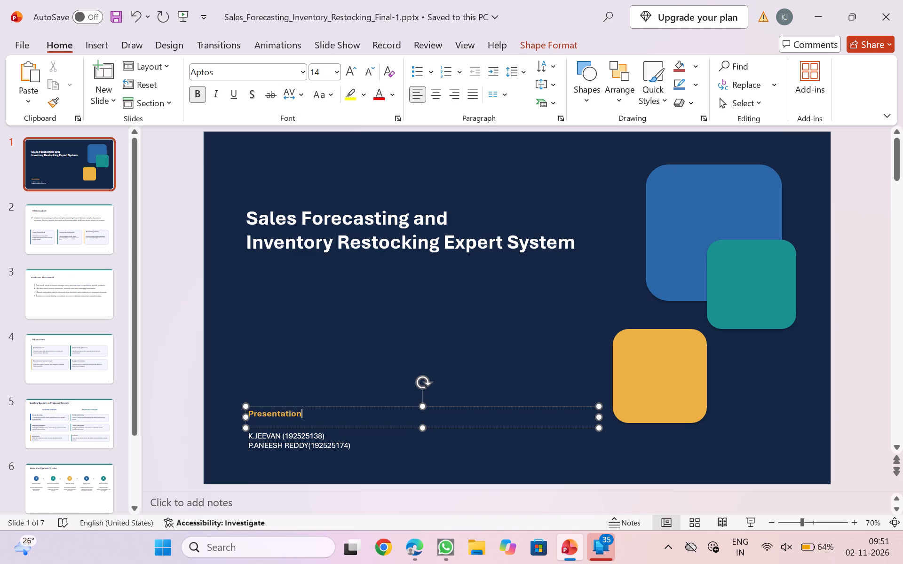
pyautogui.press('BackSpace')
pyautogui.press('BackSpace')
pyautogui.press('BackSpace')
pyautogui.press('BackSpace')
pyautogui.press('BackSpace')
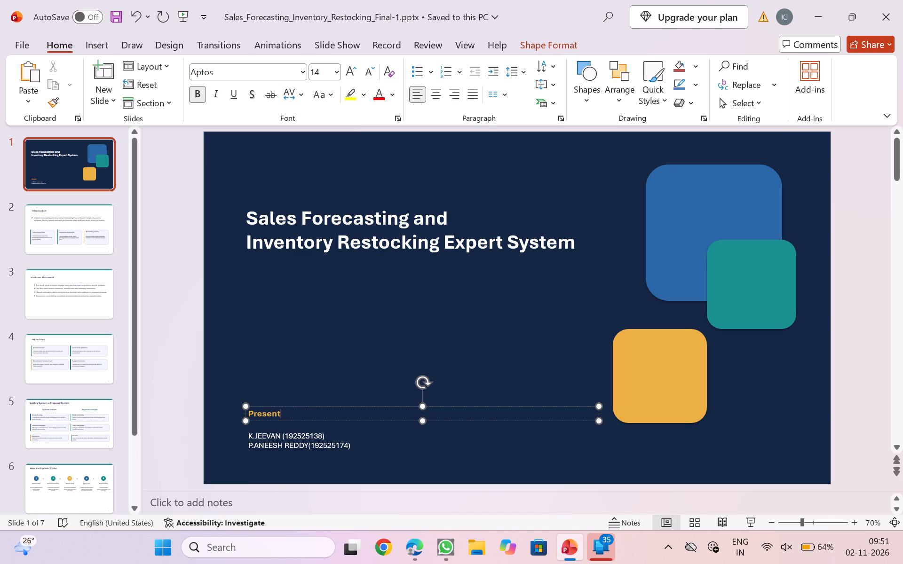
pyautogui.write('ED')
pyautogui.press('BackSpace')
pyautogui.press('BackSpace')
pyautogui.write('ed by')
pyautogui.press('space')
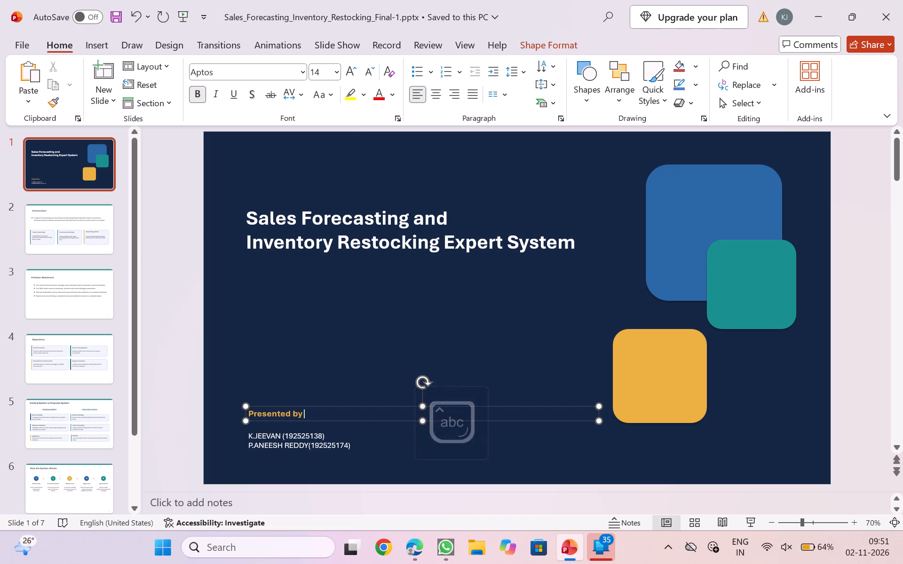
# Set the "Presented by" label's font size to 19 and move it straight up, leaving space above the presenter names.
pyautogui.click(299, 410)
pyautogui.hotkey('ctrl', 'a')
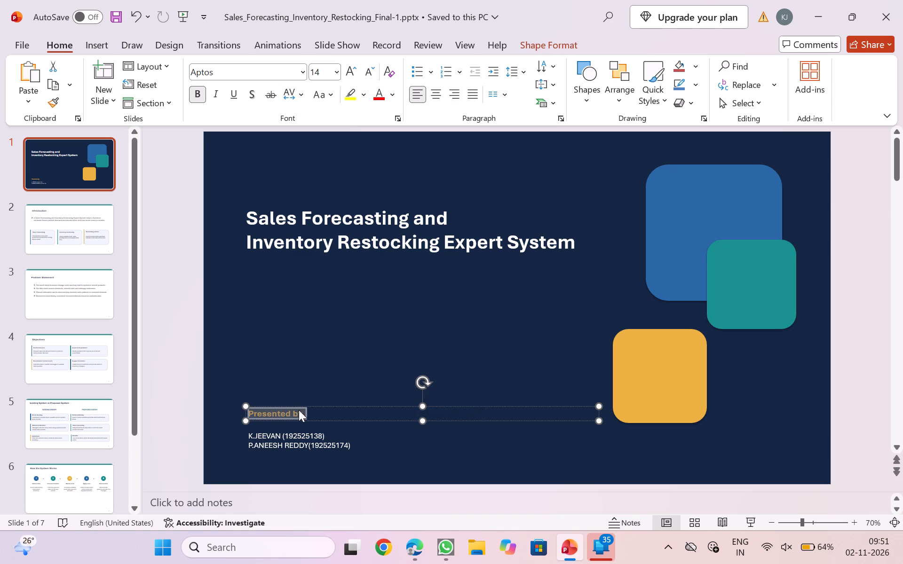
pyautogui.click(315, 74)
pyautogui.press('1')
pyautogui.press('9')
pyautogui.press('Return')
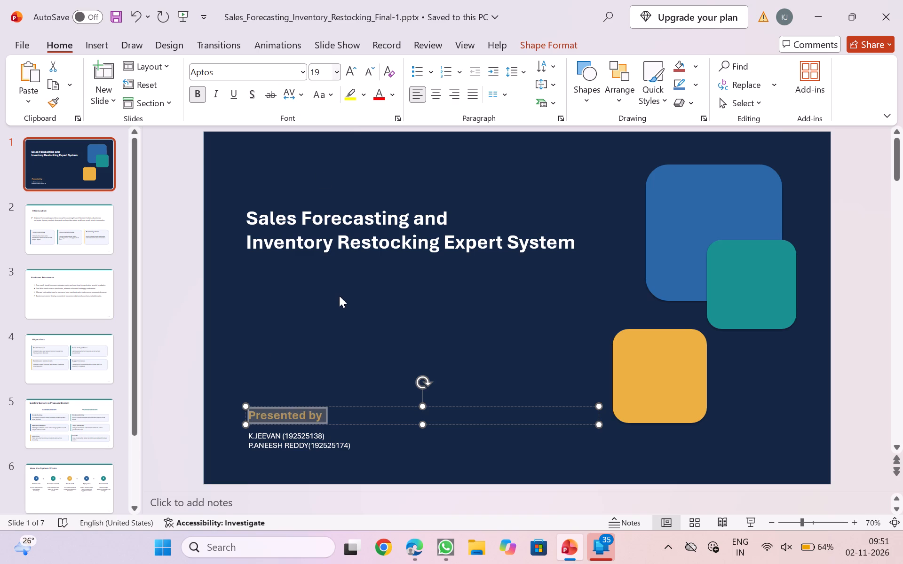
pyautogui.moveTo(344, 406); pyautogui.dragTo(339, 372)
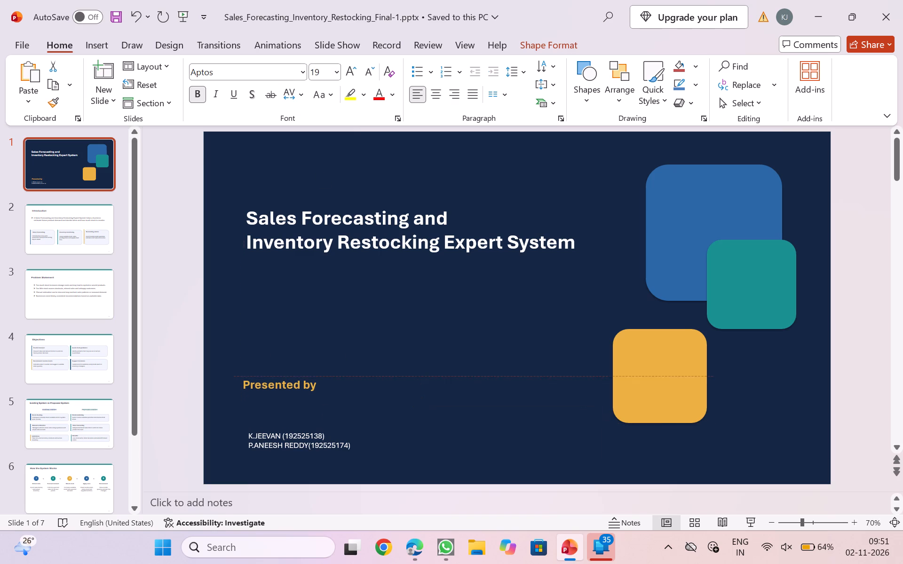
pyautogui.moveTo(339, 372); pyautogui.dragTo(346, 373)
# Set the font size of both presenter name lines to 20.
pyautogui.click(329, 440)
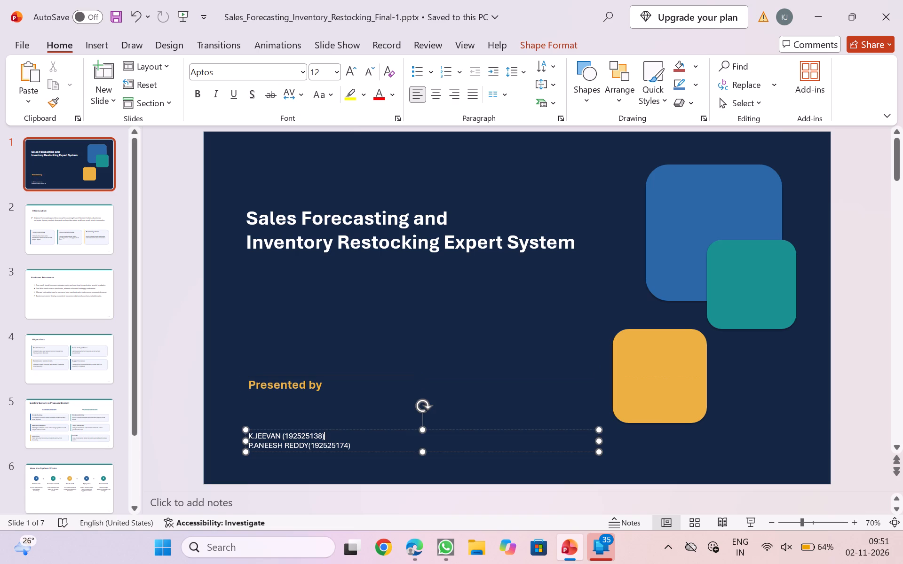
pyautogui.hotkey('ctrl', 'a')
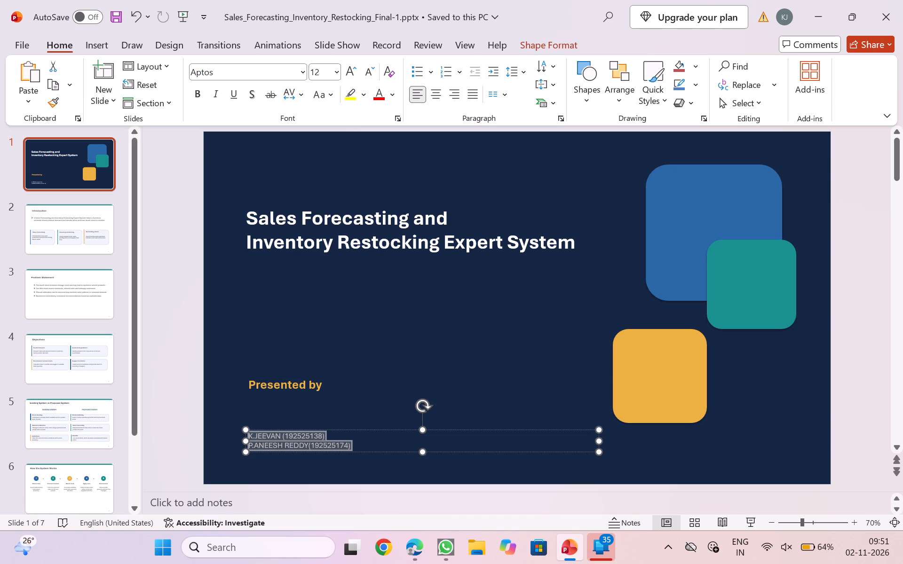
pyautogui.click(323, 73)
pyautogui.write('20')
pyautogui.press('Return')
# Move the presenter names up to just below "Presented by", aligned with the left edge of the title text box.
pyautogui.moveTo(389, 425); pyautogui.dragTo(388, 422)
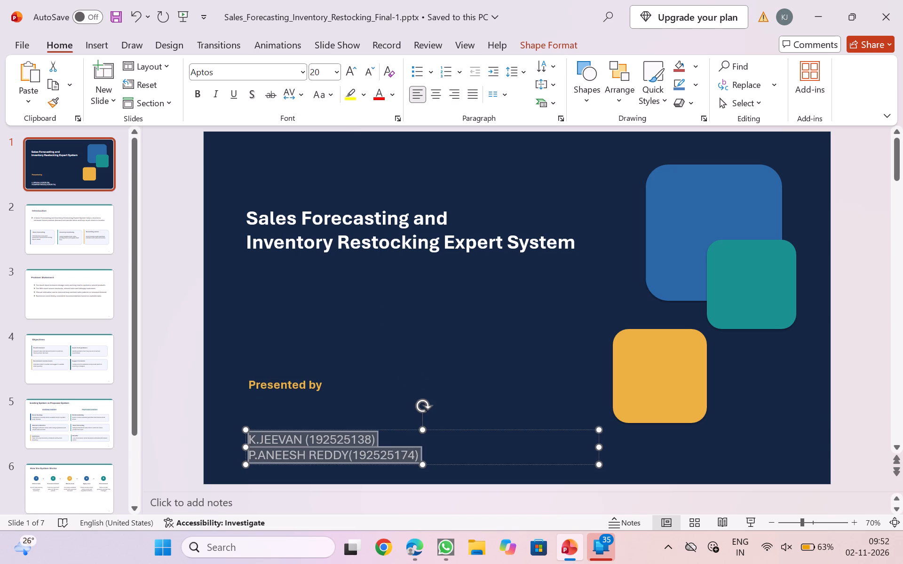
pyautogui.moveTo(388, 422); pyautogui.dragTo(386, 397)
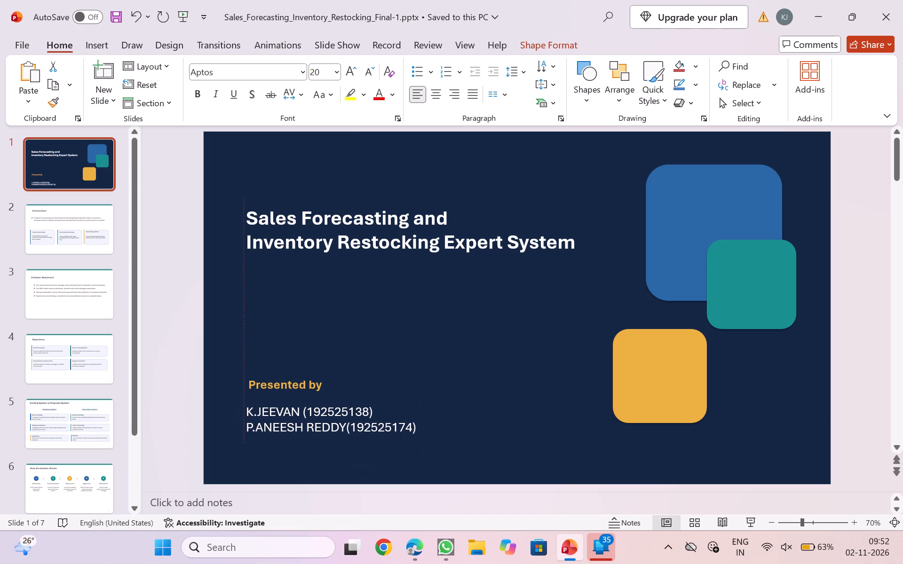
pyautogui.moveTo(386, 397); pyautogui.dragTo(386, 397)
# Set the font size of both presenter name lines to 19.
pyautogui.click(359, 423)
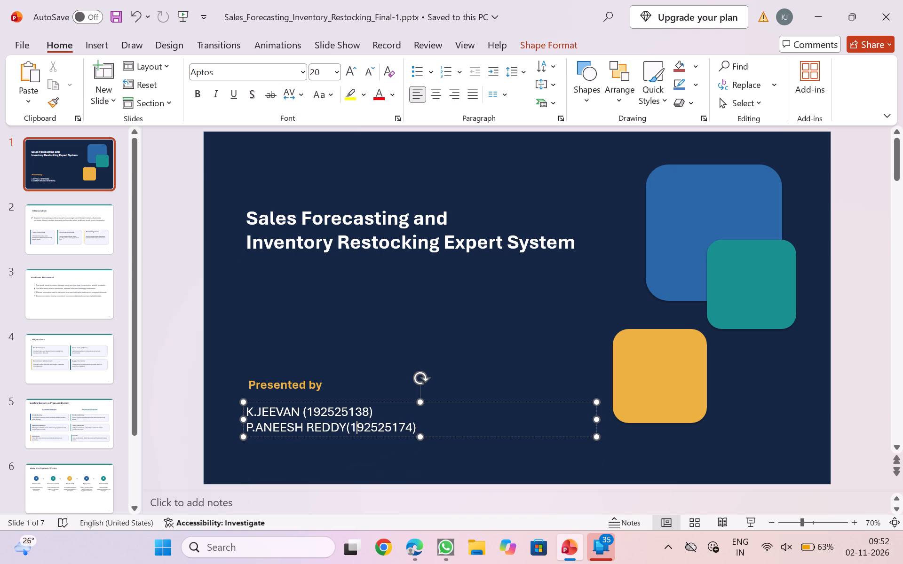
pyautogui.hotkey('ctrl', 'a')
pyautogui.click(317, 75)
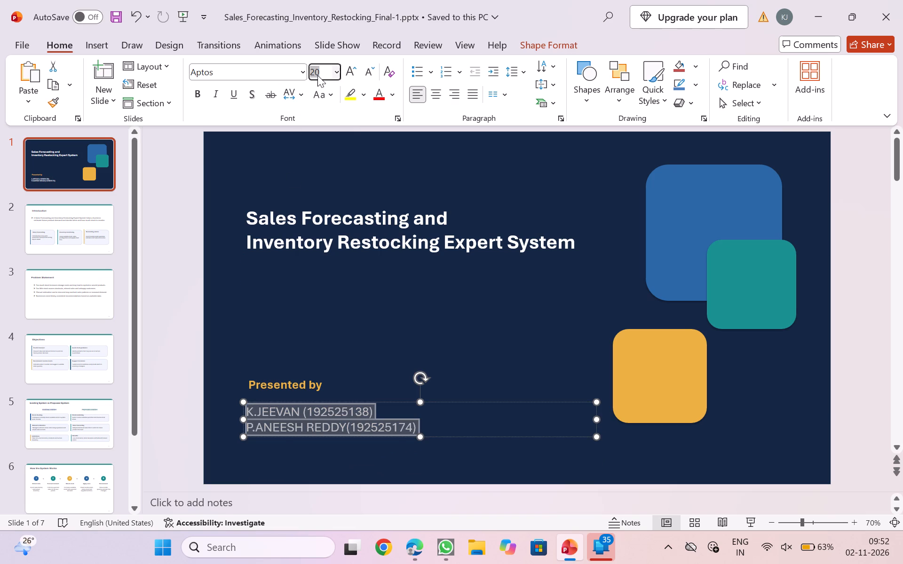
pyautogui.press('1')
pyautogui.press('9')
pyautogui.press('Return')
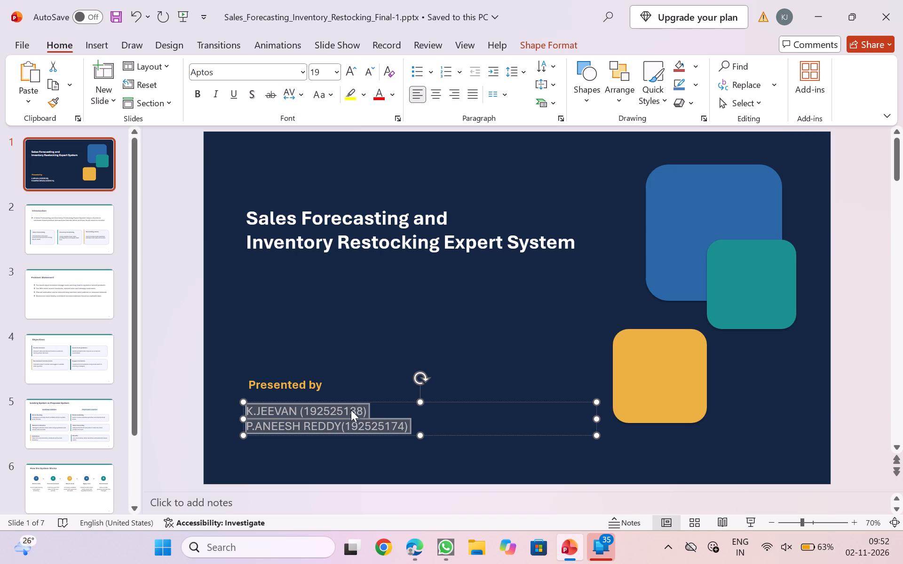
pyautogui.click(356, 401)
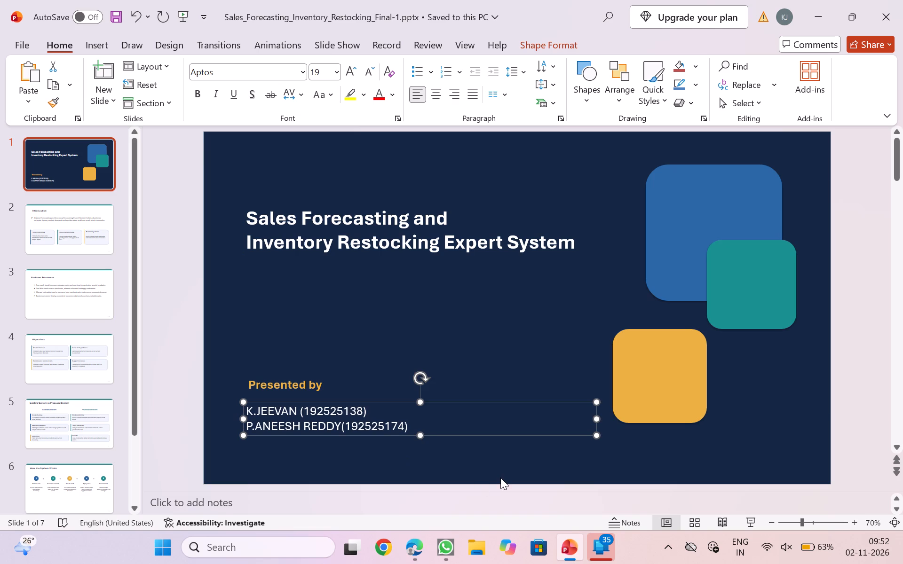
# Move the yellow rounded square on the title slide up so it overlaps the lower corners of the blue and teal squares.
pyautogui.click(763, 261)
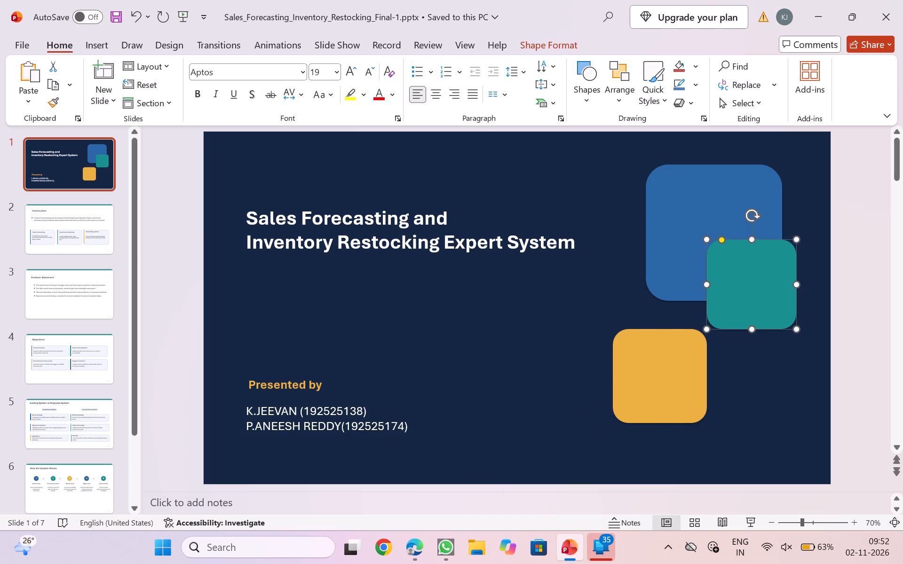
pyautogui.click(680, 358)
pyautogui.moveTo(680, 358); pyautogui.dragTo(673, 350)
pyautogui.moveTo(673, 350); pyautogui.dragTo(677, 331)
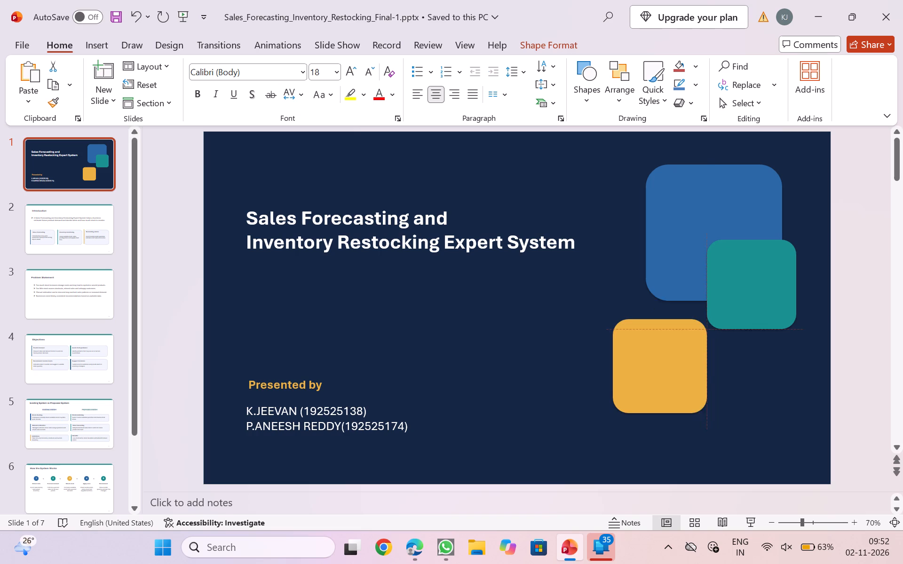
pyautogui.moveTo(677, 331); pyautogui.dragTo(695, 303)
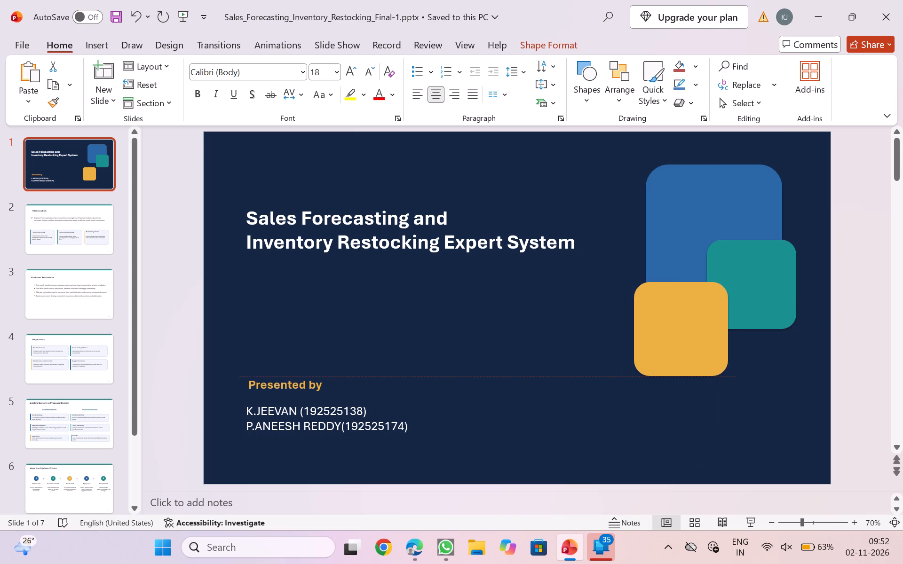
pyautogui.moveTo(695, 303); pyautogui.dragTo(697, 301)
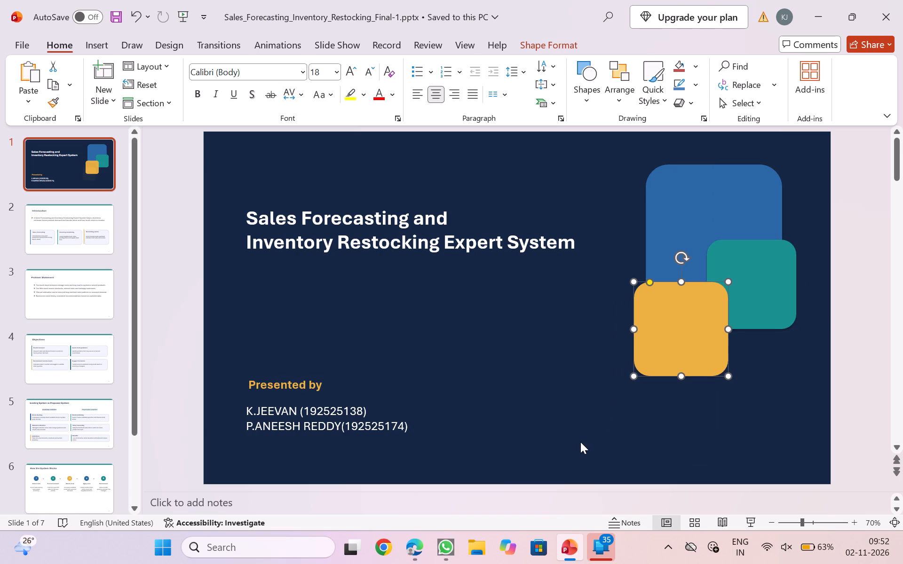
pyautogui.click(580, 442)
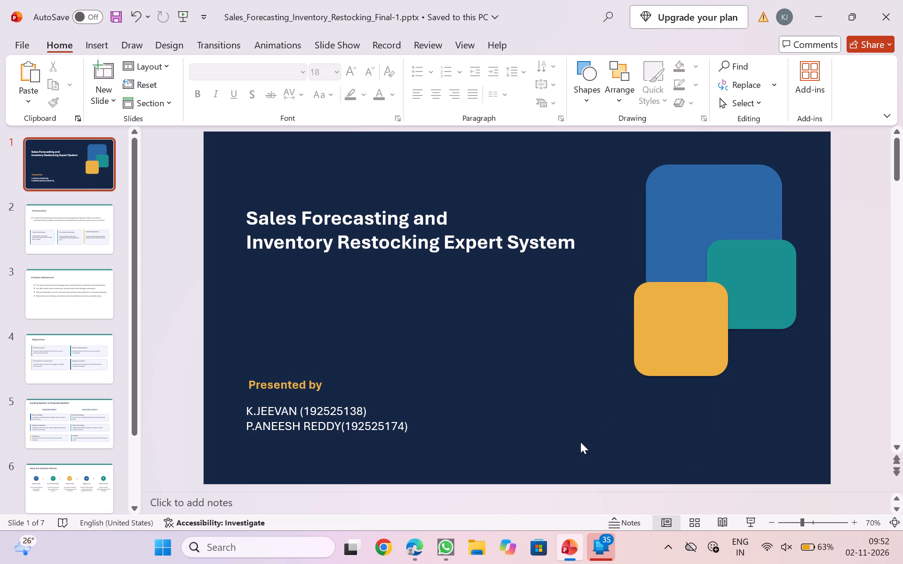
# Insert "AI Based" before "Sales Forecasting" in the presentation title.
pyautogui.click(248, 221)
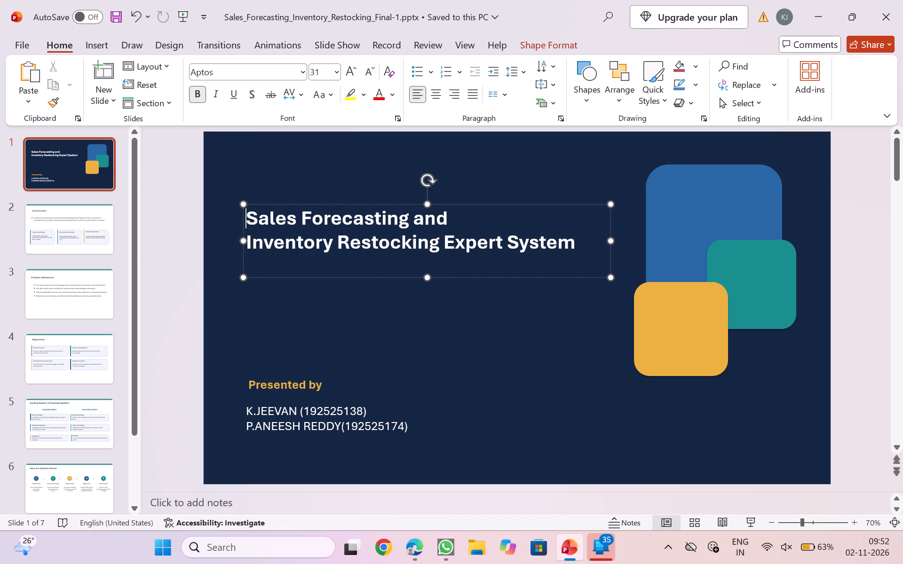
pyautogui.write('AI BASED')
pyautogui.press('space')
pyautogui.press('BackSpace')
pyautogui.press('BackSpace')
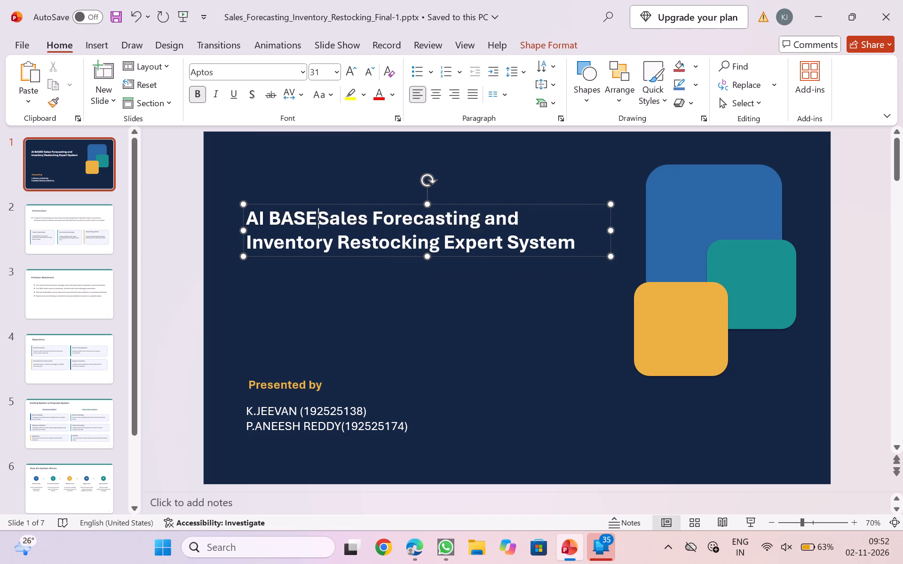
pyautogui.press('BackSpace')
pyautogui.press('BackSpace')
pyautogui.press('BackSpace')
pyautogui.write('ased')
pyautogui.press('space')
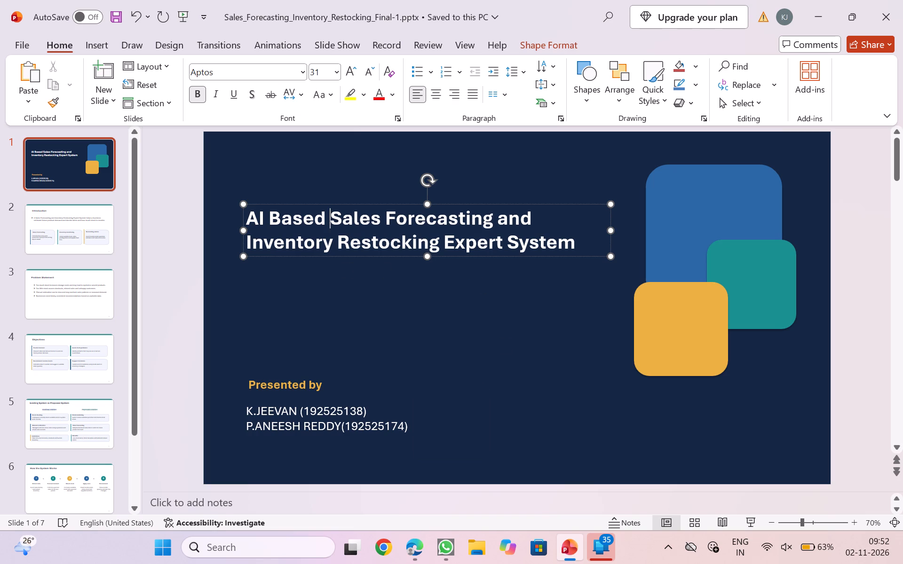
# Move "Presented by" on the title slide below the coloured squares and narrow its text box to fit the text.
pyautogui.click(299, 386)
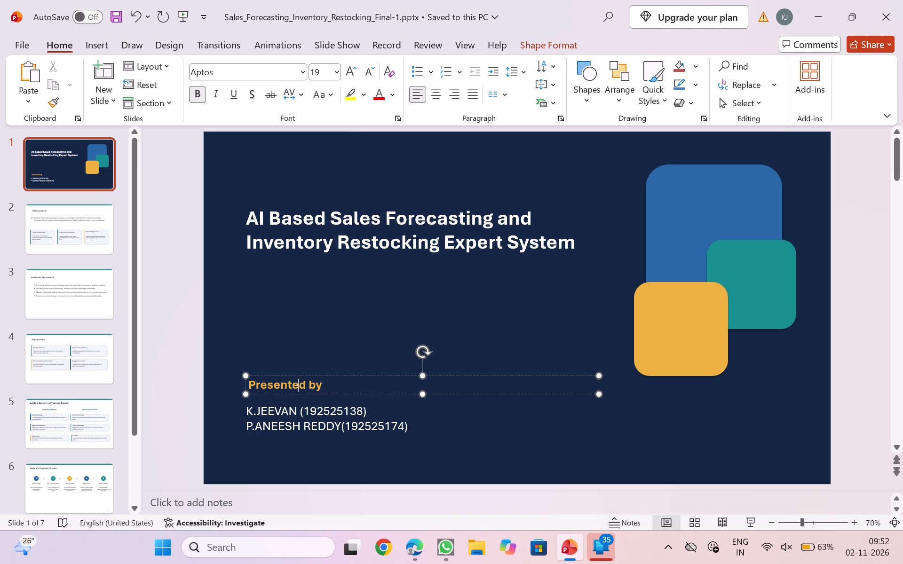
pyautogui.moveTo(299, 373); pyautogui.dragTo(755, 387)
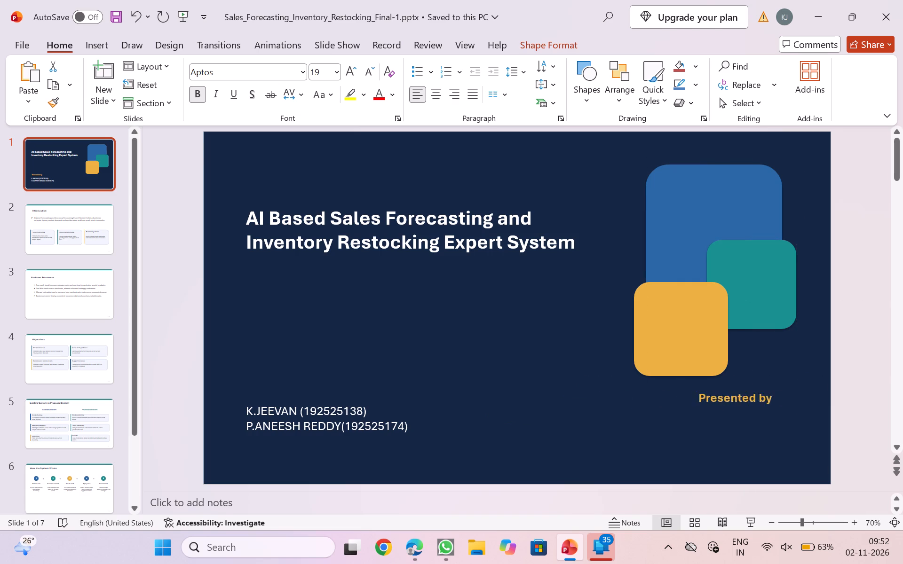
pyautogui.moveTo(755, 387); pyautogui.dragTo(742, 394)
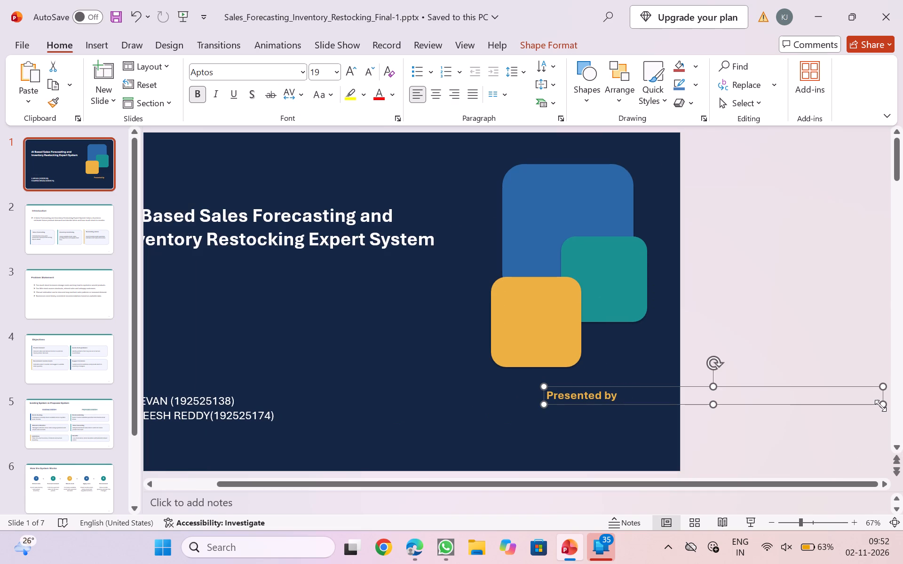
pyautogui.moveTo(880, 406); pyautogui.dragTo(631, 405)
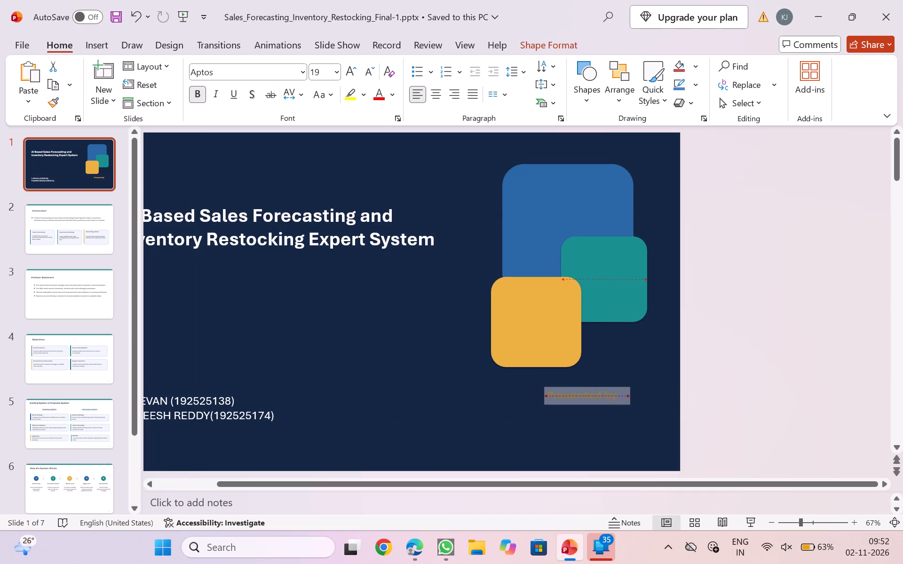
pyautogui.moveTo(631, 405); pyautogui.dragTo(628, 403)
# Narrow the presenter names' text box to fit its text and move it beneath "Presented by", under the coloured squares.
pyautogui.click(309, 422)
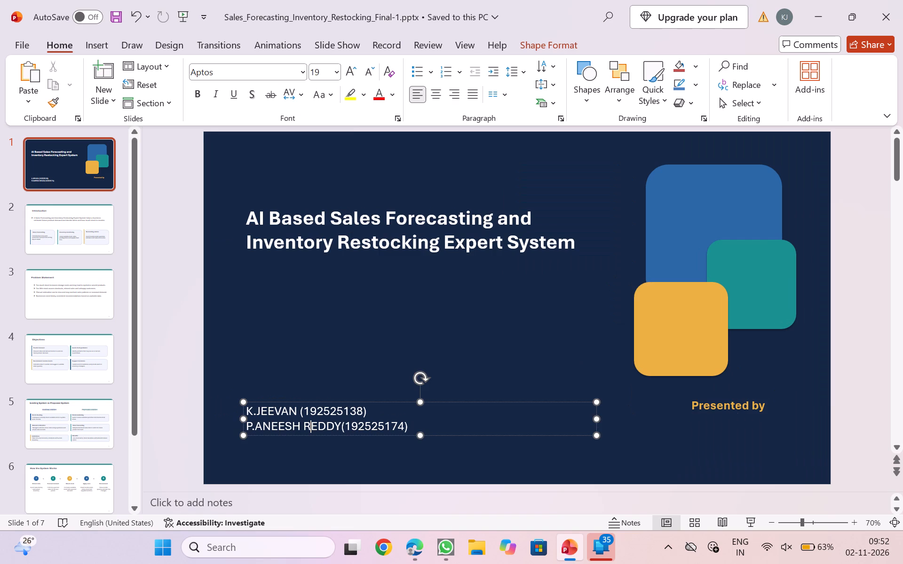
pyautogui.moveTo(595, 420); pyautogui.dragTo(428, 418)
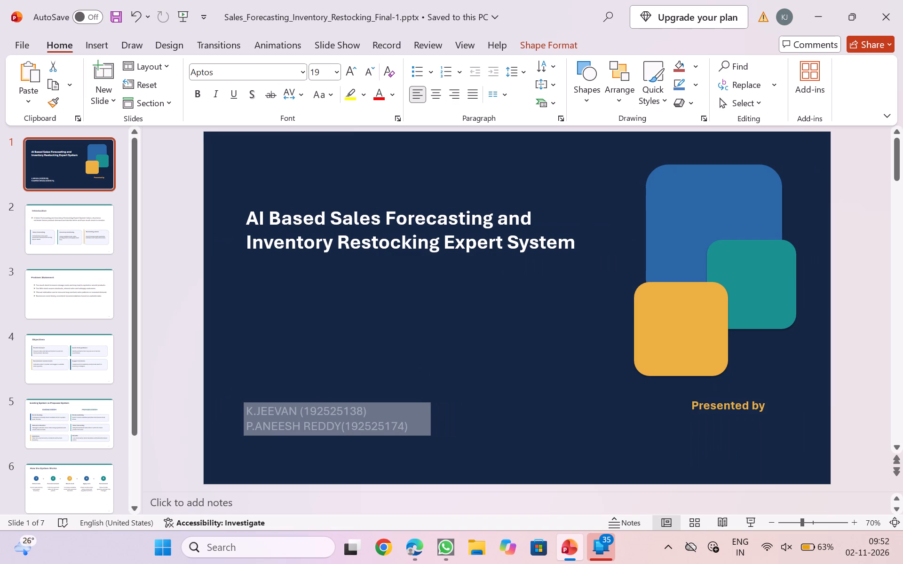
pyautogui.moveTo(428, 418); pyautogui.dragTo(428, 418)
pyautogui.moveTo(387, 401); pyautogui.dragTo(708, 435)
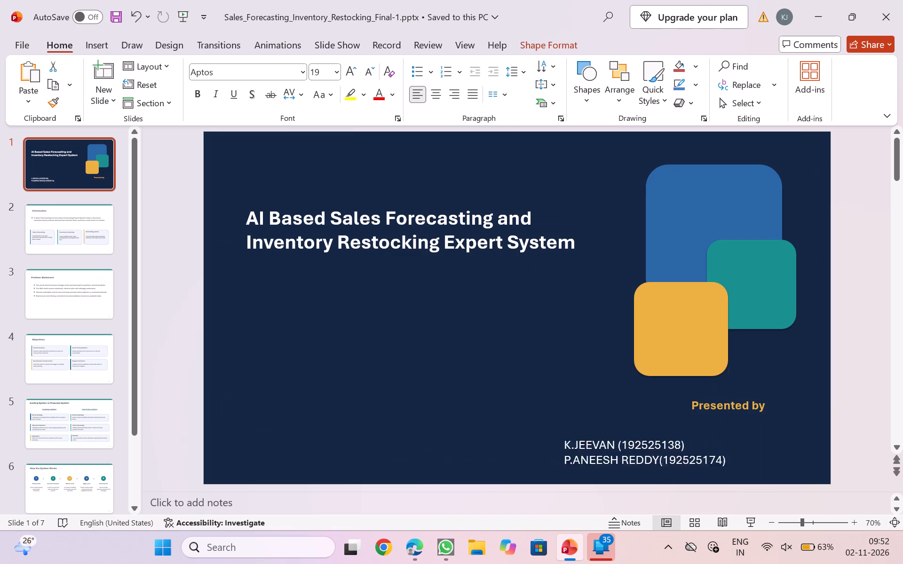
pyautogui.moveTo(708, 435); pyautogui.dragTo(787, 426)
# Align "Presented by" with the left edge of the presenter names and place it just above them.
pyautogui.click(697, 409)
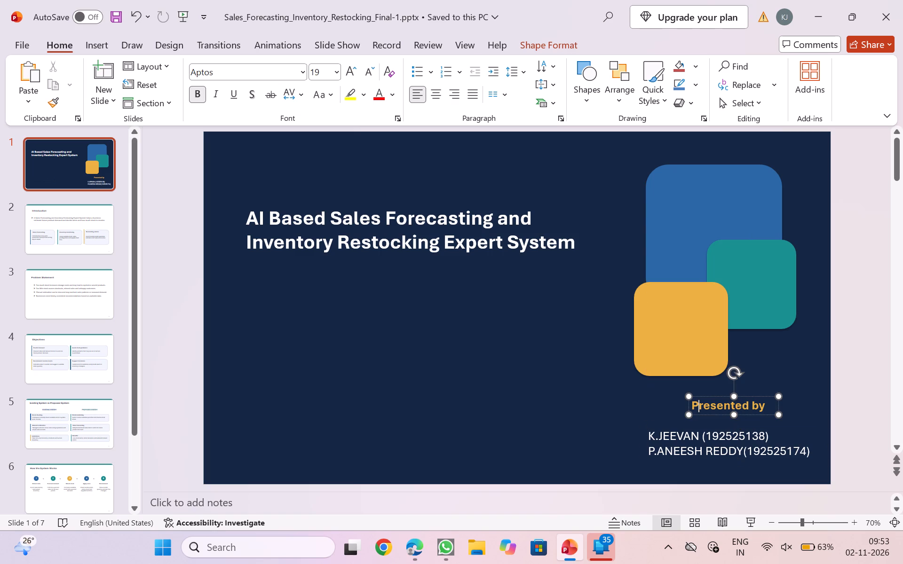
pyautogui.moveTo(701, 395); pyautogui.dragTo(657, 399)
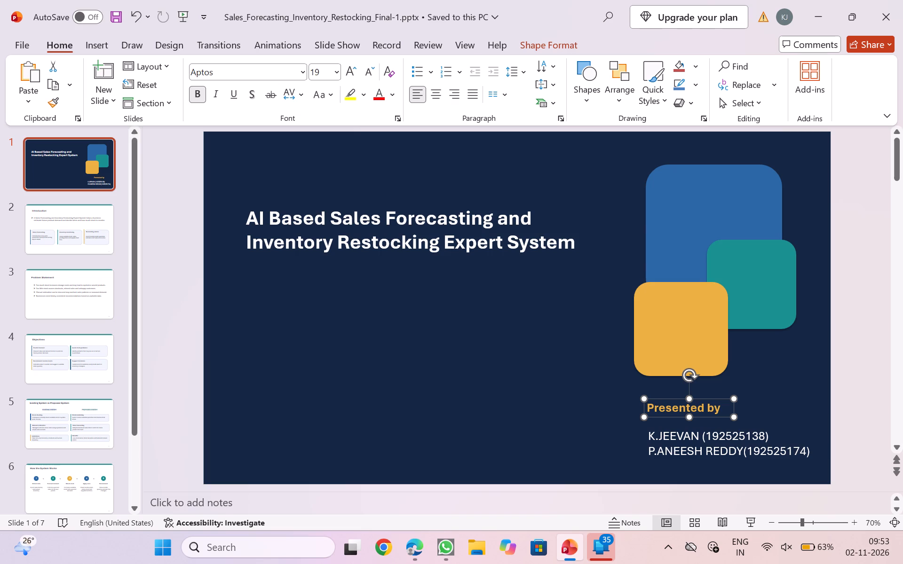
pyautogui.moveTo(658, 397); pyautogui.dragTo(658, 401)
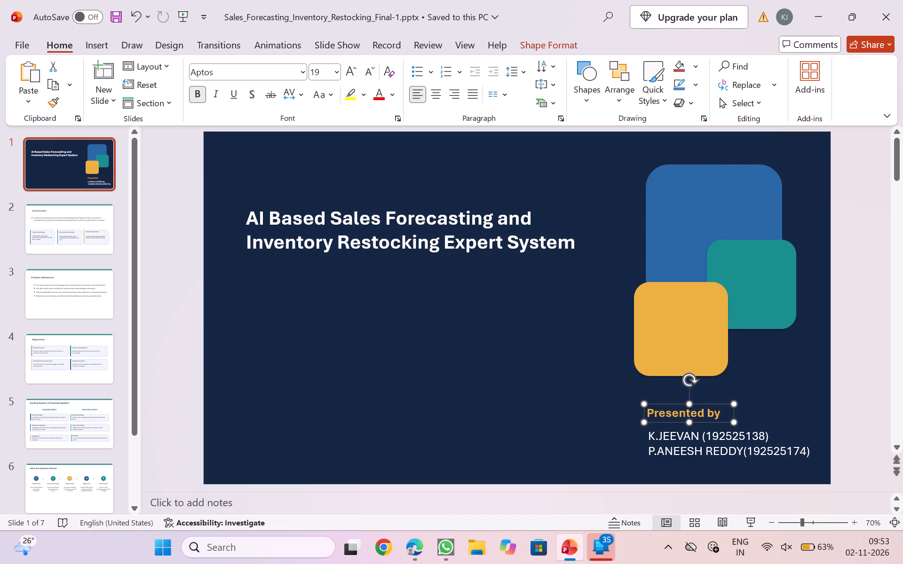
pyautogui.click(531, 437)
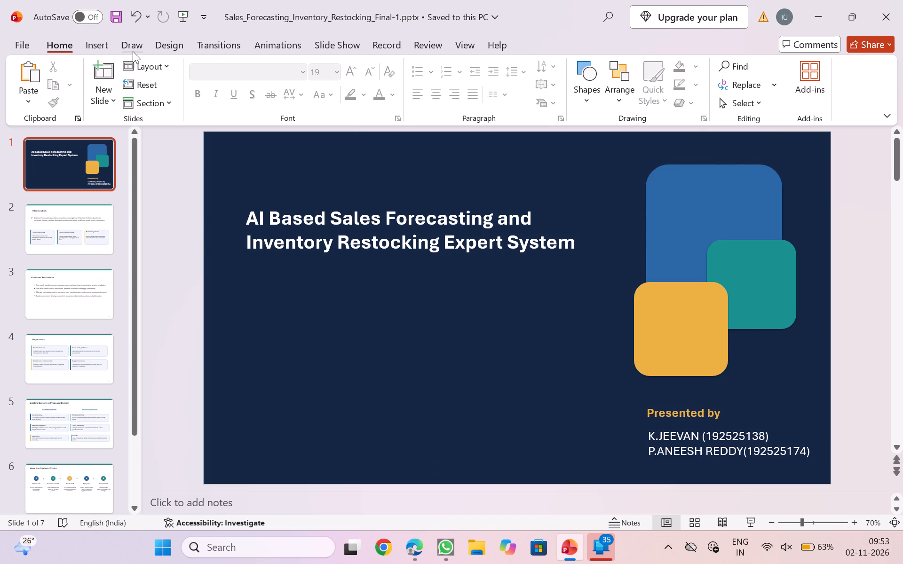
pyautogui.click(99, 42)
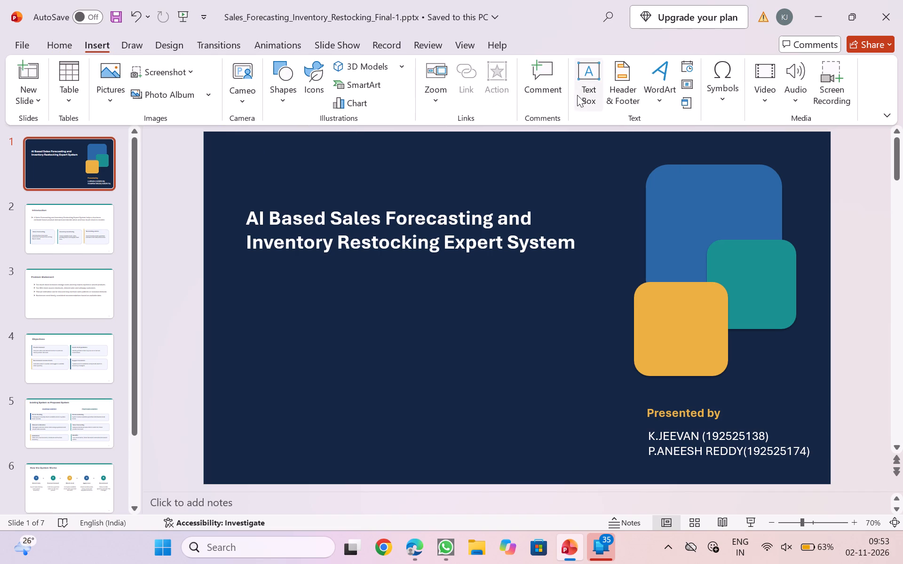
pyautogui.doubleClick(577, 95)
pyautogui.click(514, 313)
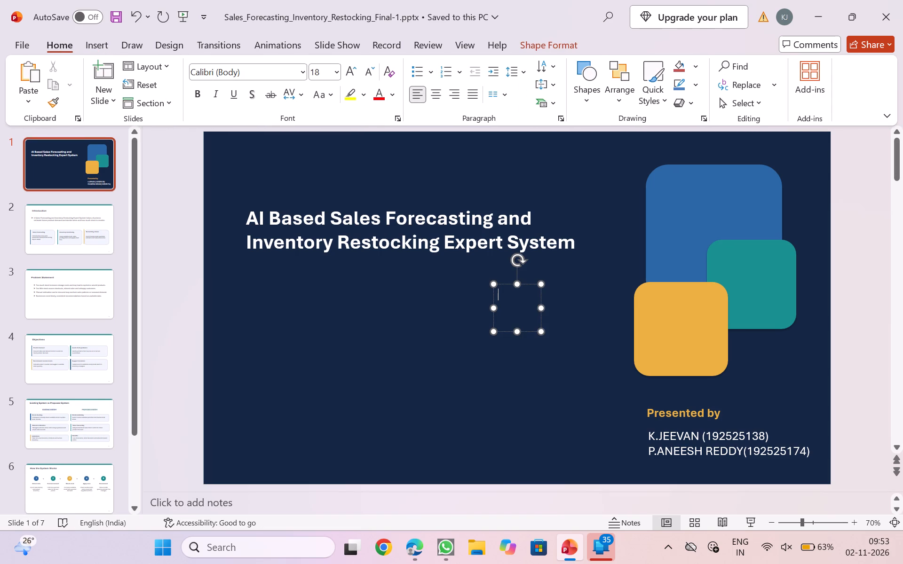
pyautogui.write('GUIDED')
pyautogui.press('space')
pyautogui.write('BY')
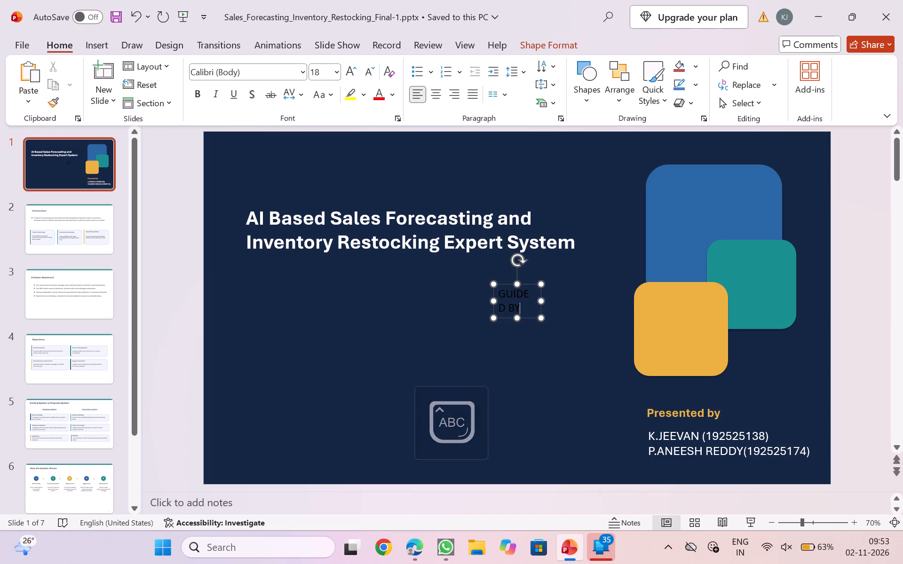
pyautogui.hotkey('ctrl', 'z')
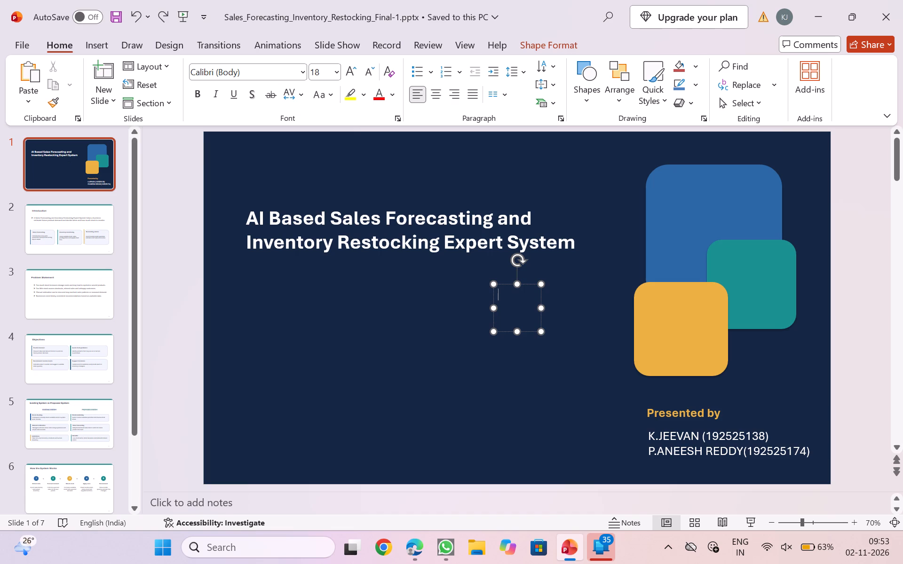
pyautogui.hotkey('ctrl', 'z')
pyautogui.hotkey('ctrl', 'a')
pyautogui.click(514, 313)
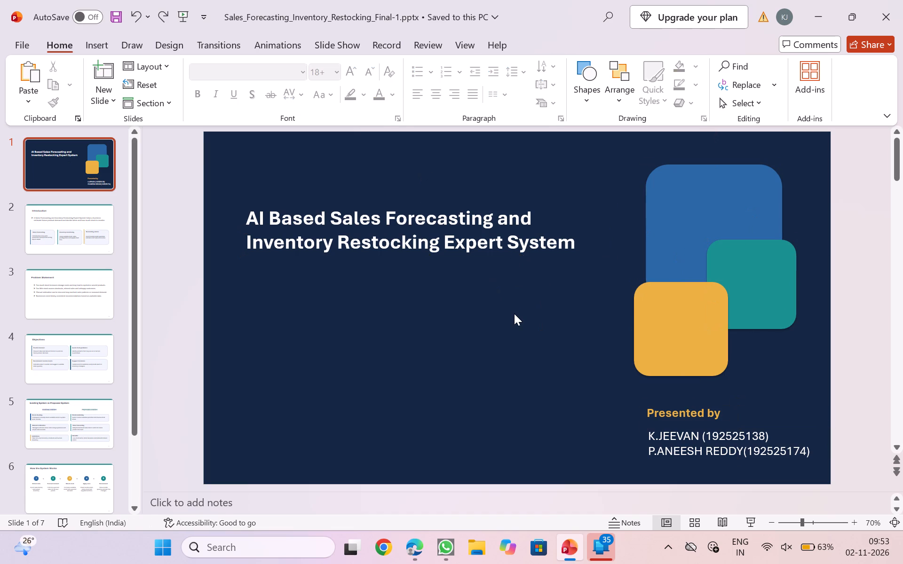
# Insert a text box reading "GUIDED BY" below the presentation title.
pyautogui.click(94, 49)
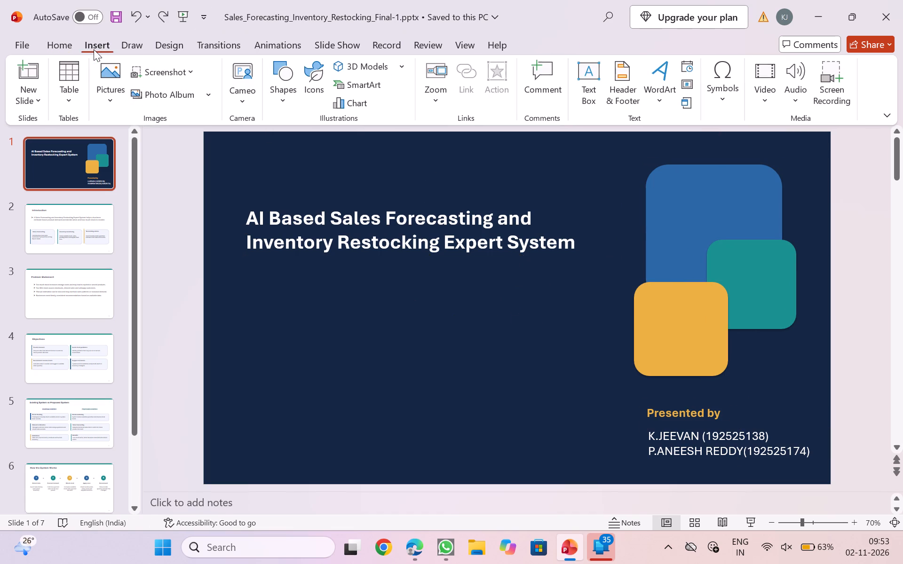
pyautogui.doubleClick(586, 86)
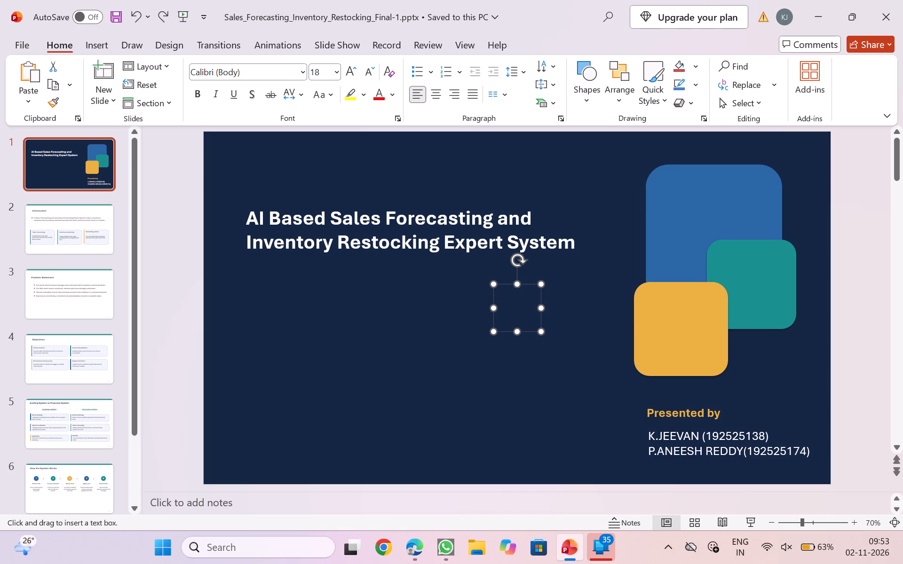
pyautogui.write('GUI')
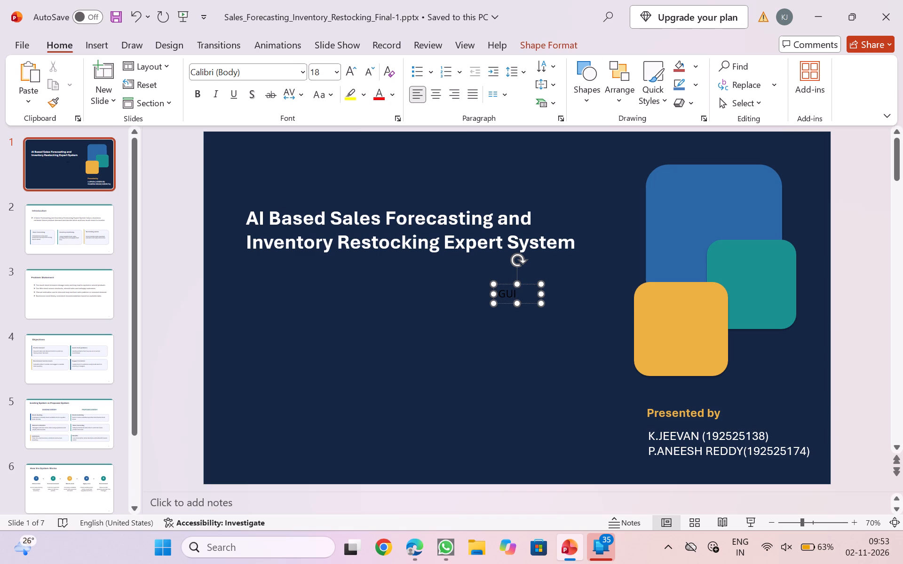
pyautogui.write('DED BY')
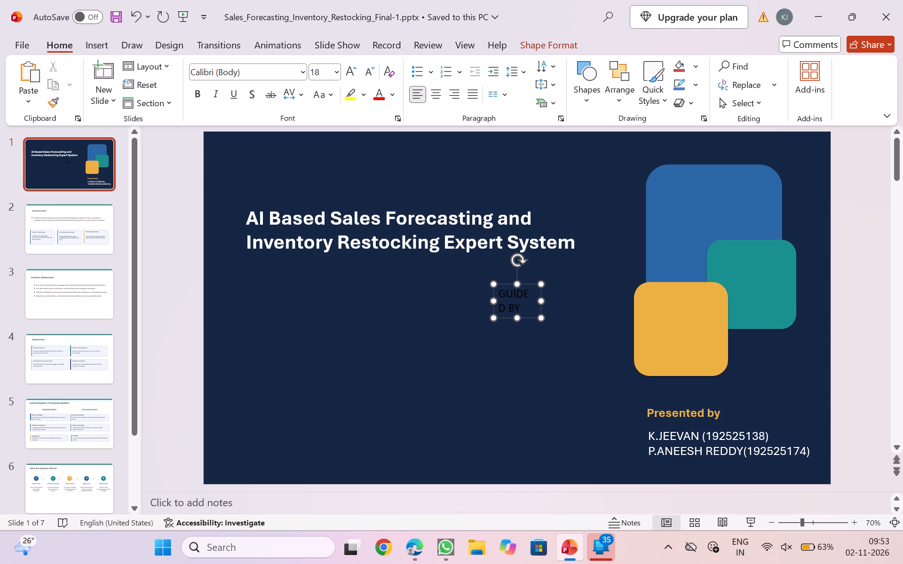
# Set the font colour of the "GUIDED BY" text to white.
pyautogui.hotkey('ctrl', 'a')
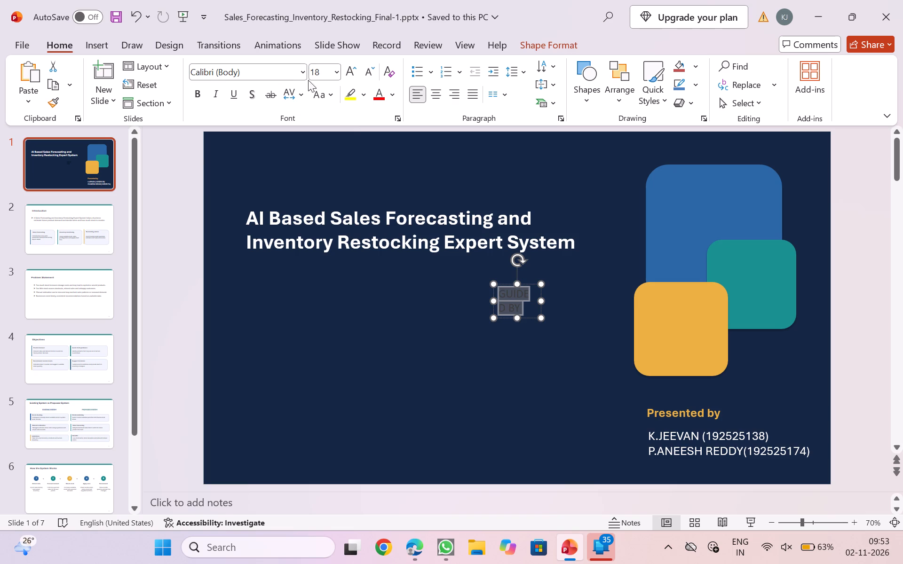
pyautogui.click(390, 96)
pyautogui.click(385, 160)
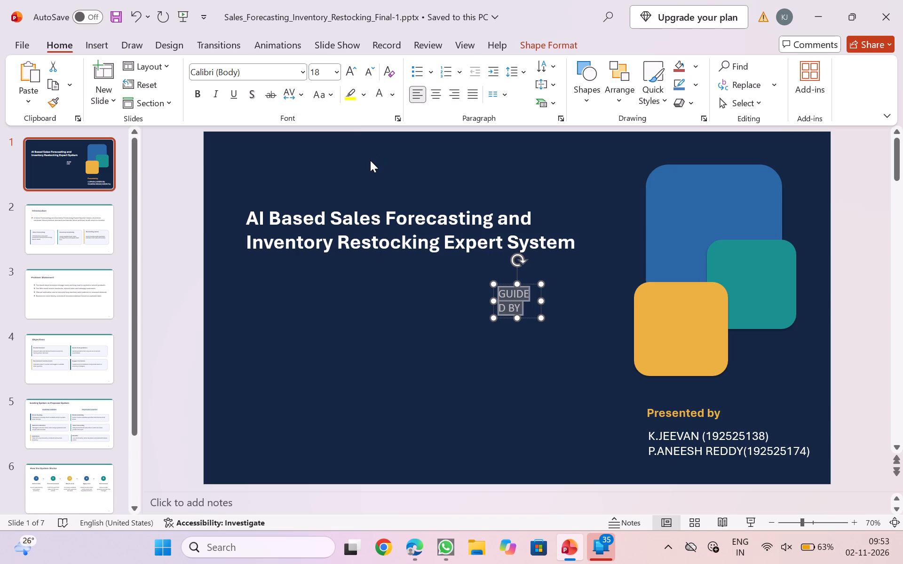
# Add a colon at the end of "GUIDED BY", keeping the existing text.
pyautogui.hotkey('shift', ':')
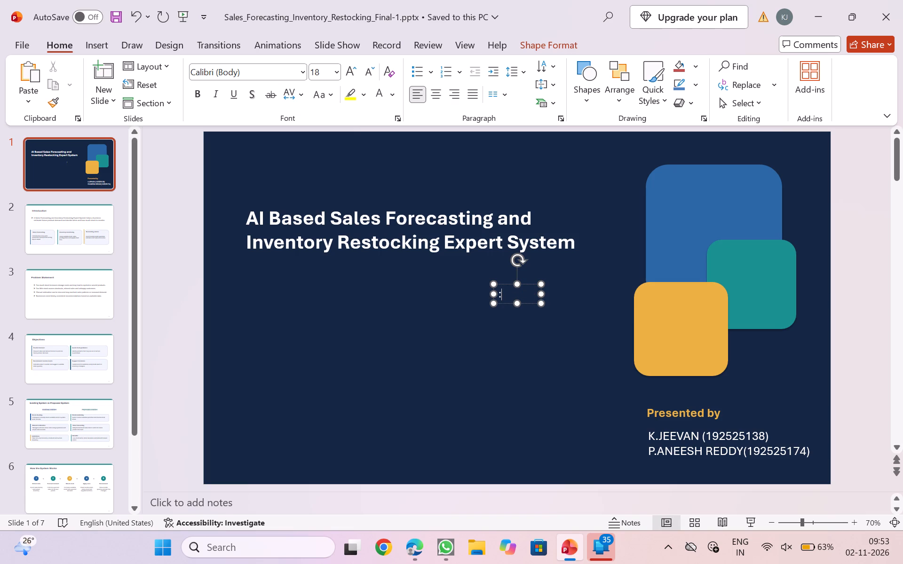
pyautogui.hotkey('ctrl', 'z')
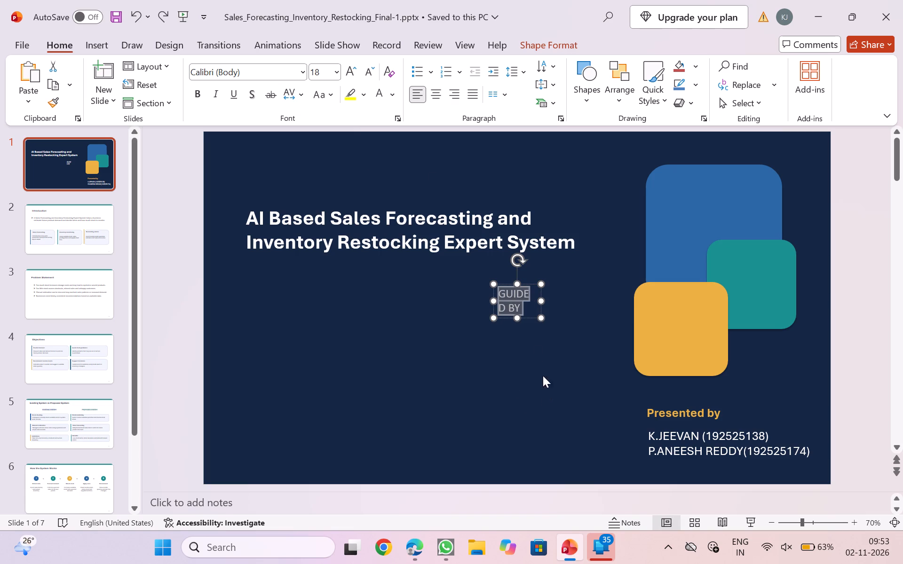
pyautogui.click(522, 311)
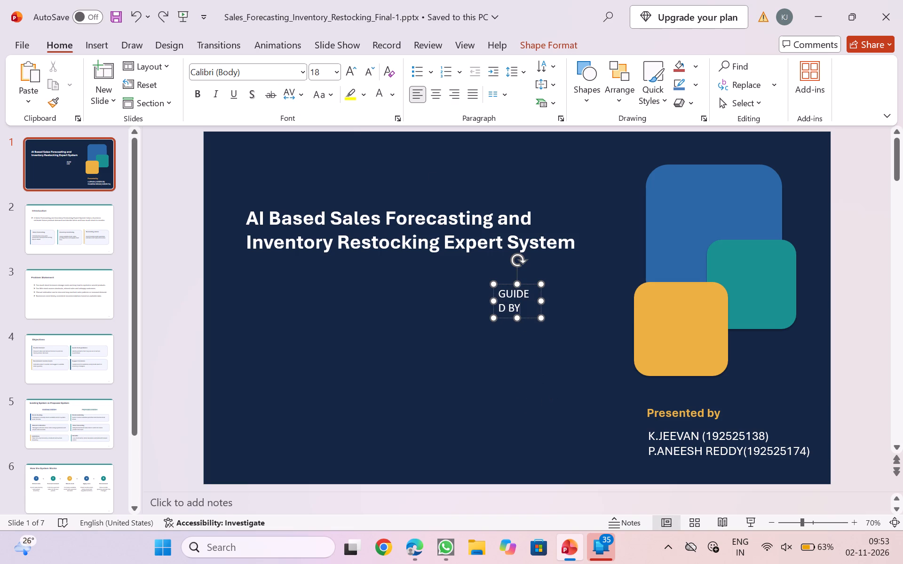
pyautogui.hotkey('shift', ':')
# Widen the "GUIDED BY:" text box to the left so its text fits on one line.
pyautogui.rightClick(507, 338)
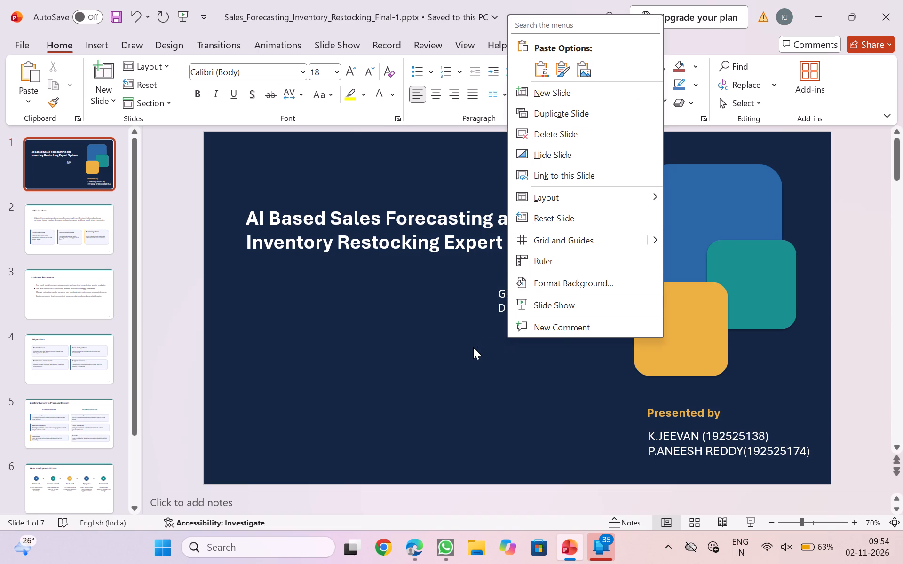
pyautogui.click(473, 347)
pyautogui.doubleClick(530, 295)
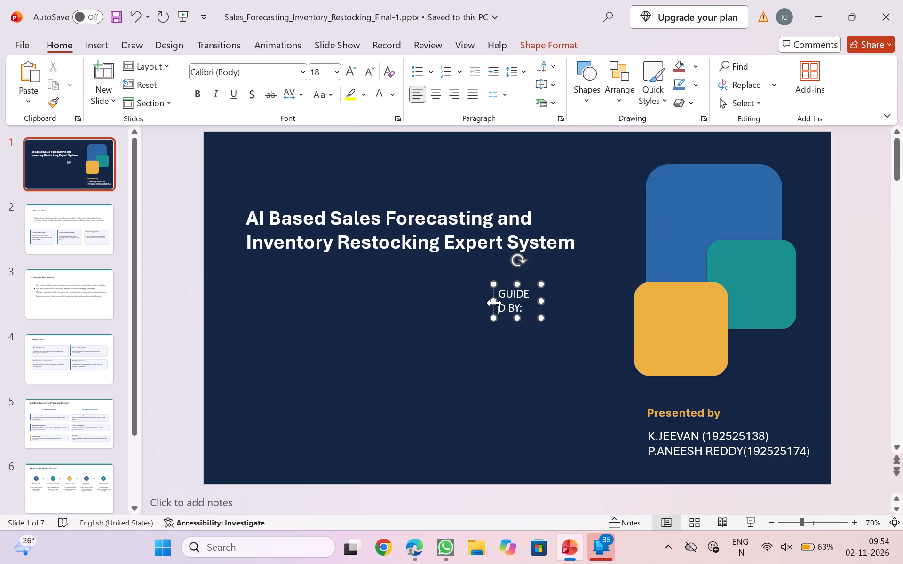
pyautogui.moveTo(495, 302); pyautogui.dragTo(437, 301)
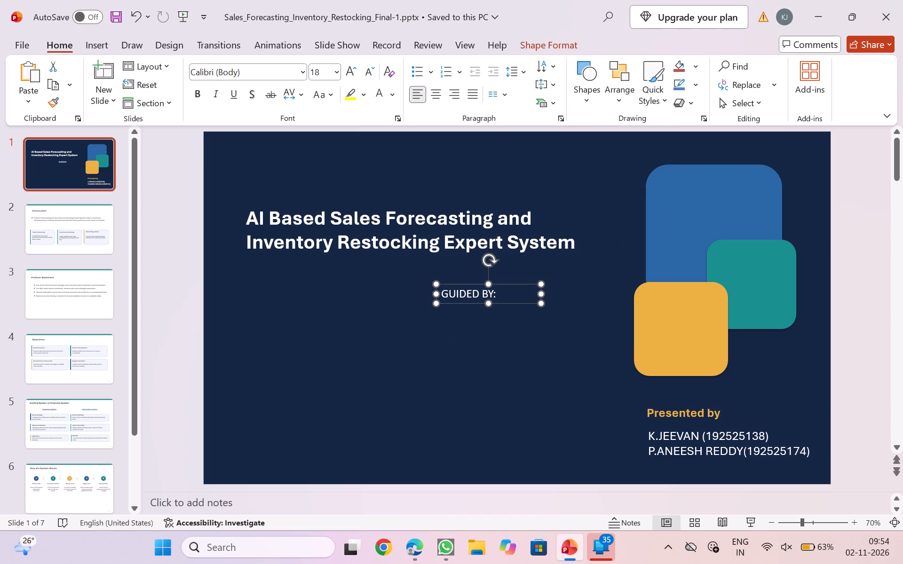
# Enter the guide's name, with the title "Dr.", on a new line under "GUIDED BY:".
pyautogui.click(496, 296)
pyautogui.press('Return')
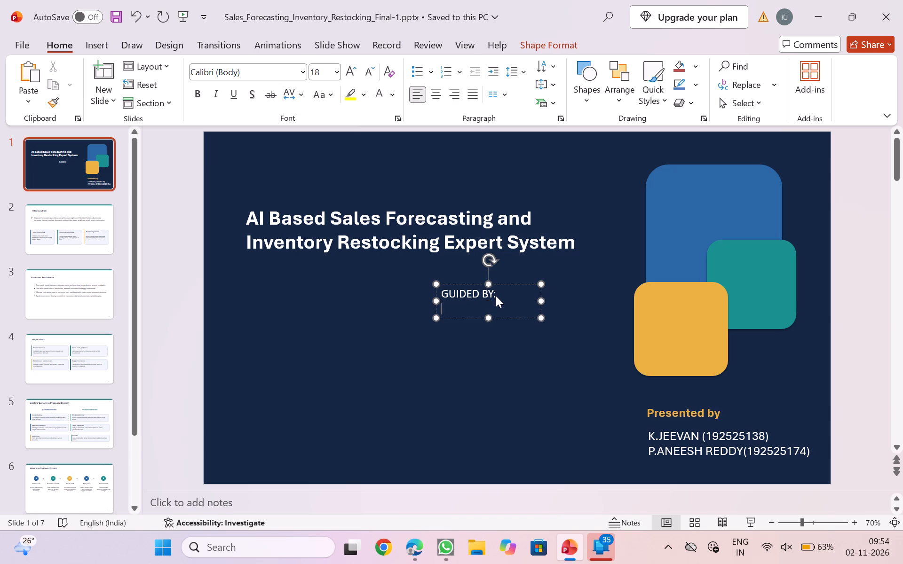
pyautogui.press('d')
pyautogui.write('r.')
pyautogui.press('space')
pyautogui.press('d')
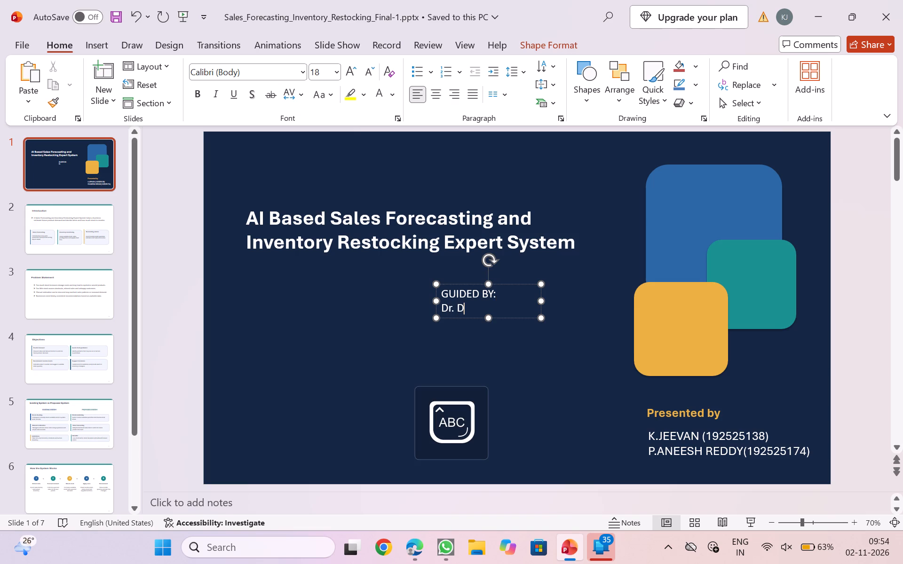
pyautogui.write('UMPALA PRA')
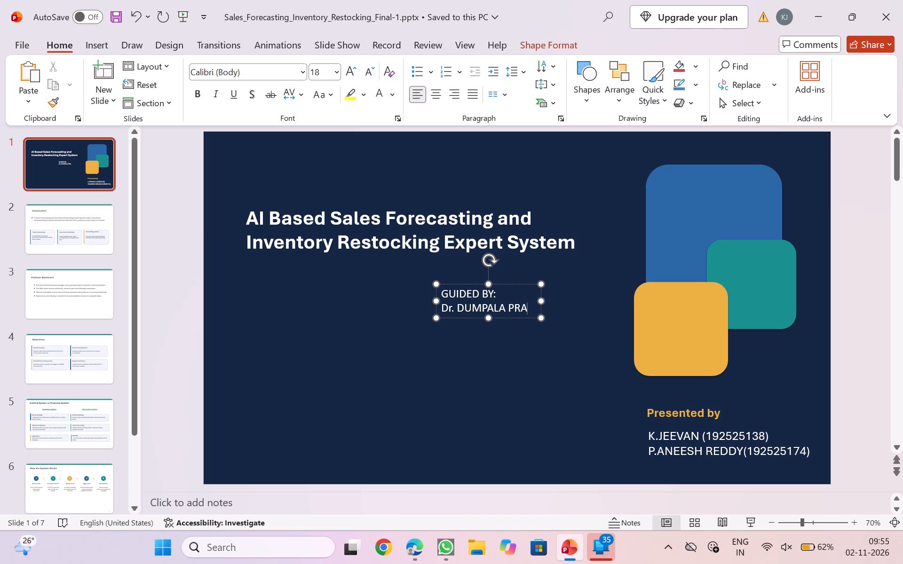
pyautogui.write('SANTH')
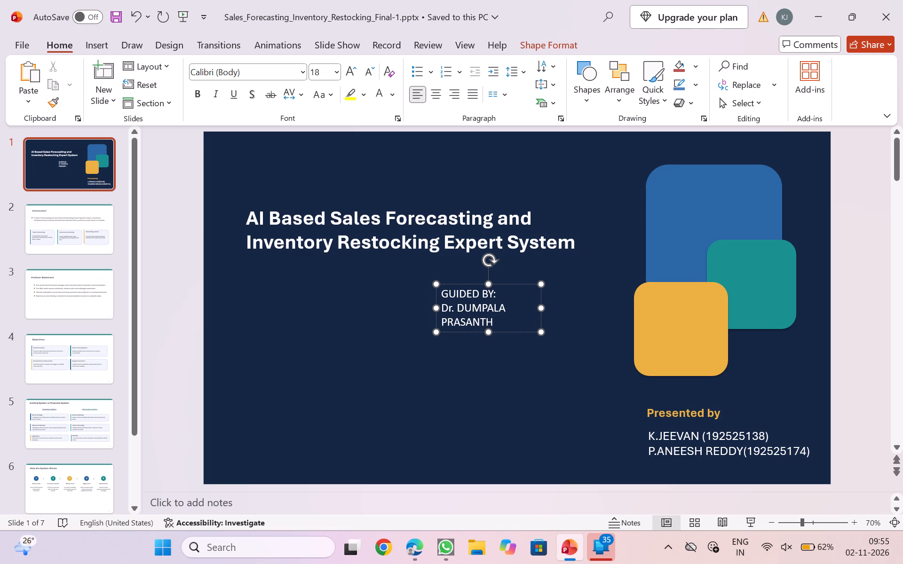
# Widen the guide text box so the guide's name fits on one line, and move it to the slide's bottom-left corner.
pyautogui.moveTo(539, 309); pyautogui.dragTo(583, 305)
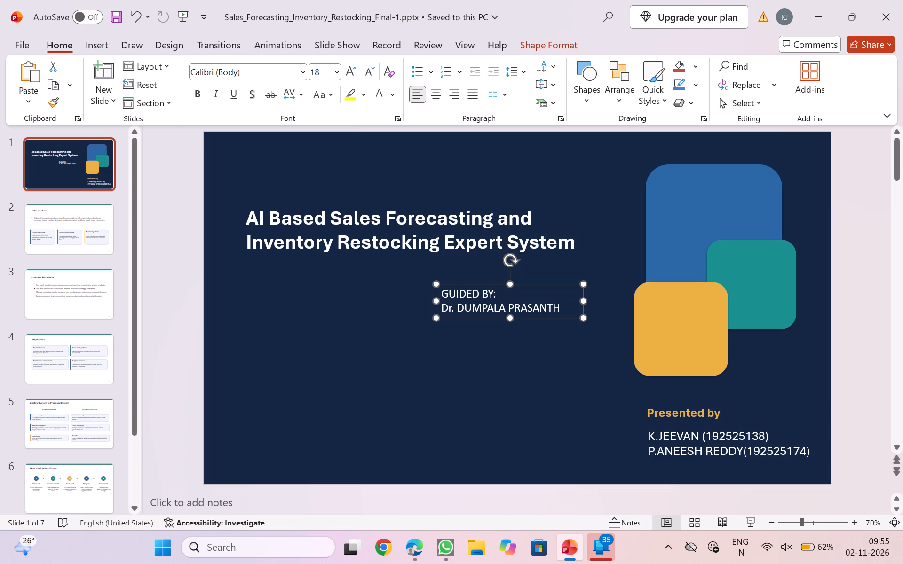
pyautogui.moveTo(541, 285); pyautogui.dragTo(341, 418)
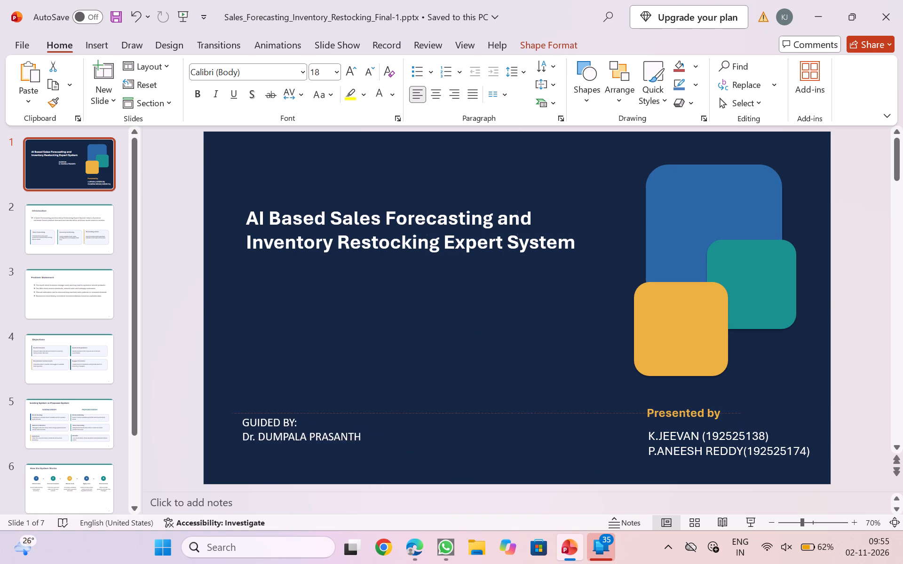
pyautogui.moveTo(341, 418); pyautogui.dragTo(332, 440)
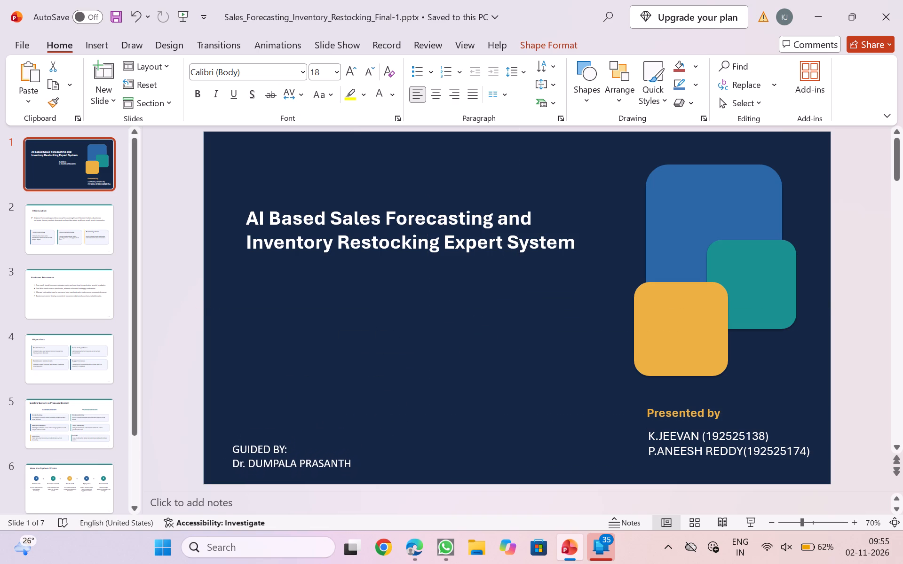
pyautogui.moveTo(332, 440); pyautogui.dragTo(333, 438)
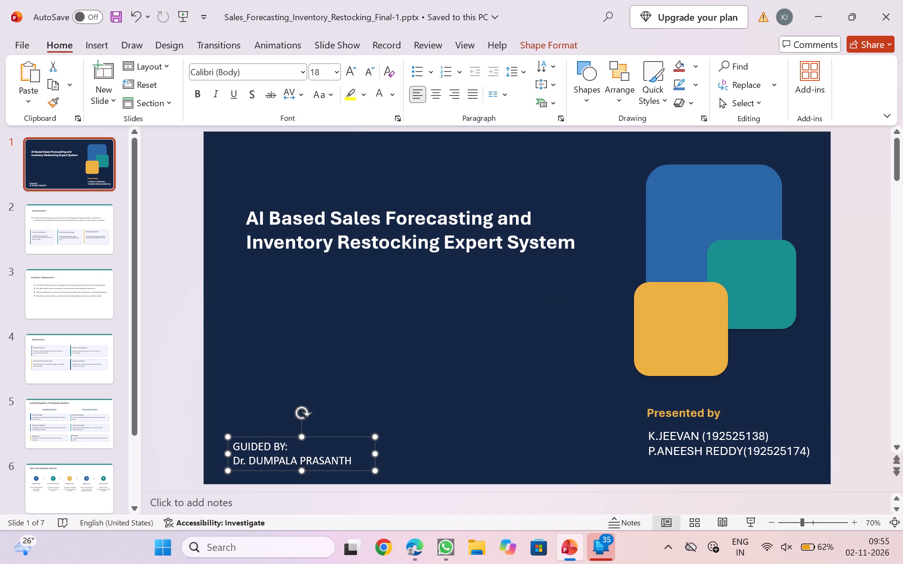
# Set the font colour of the words "GUIDED BY", without the colon, to the standard orange.
pyautogui.moveTo(283, 447); pyautogui.dragTo(234, 448)
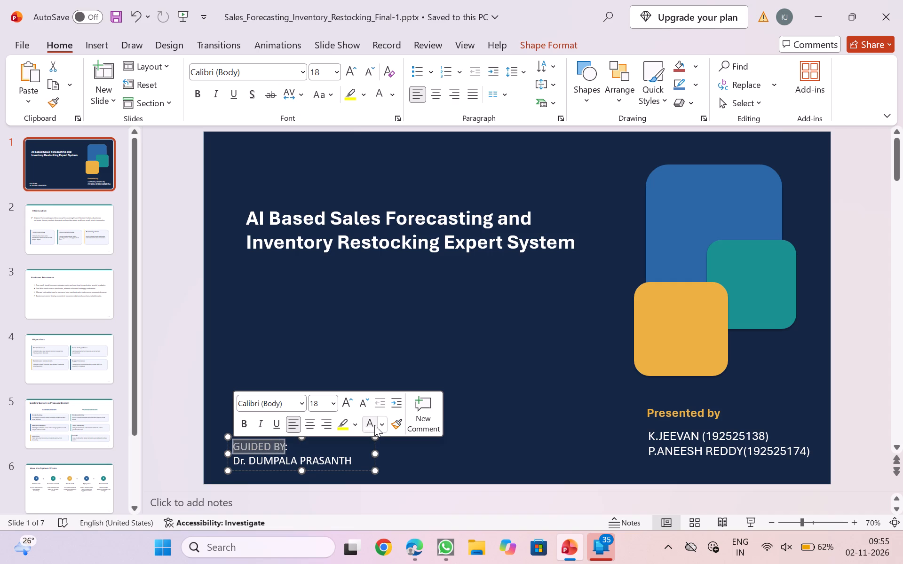
pyautogui.click(380, 425)
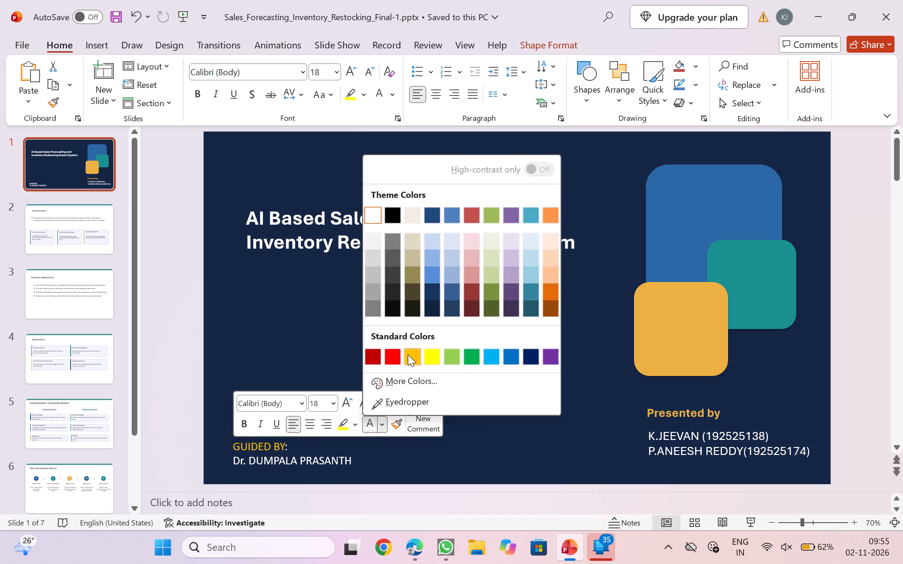
pyautogui.click(408, 354)
pyautogui.click(293, 305)
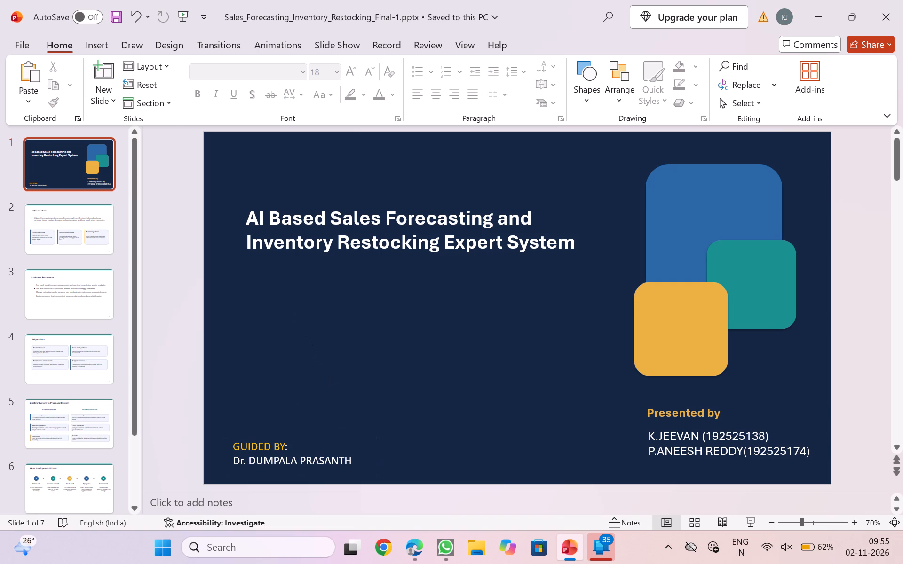
# Set all text in the guide box to Times New Roman and widen the box so the name fits on one line.
pyautogui.click(294, 451)
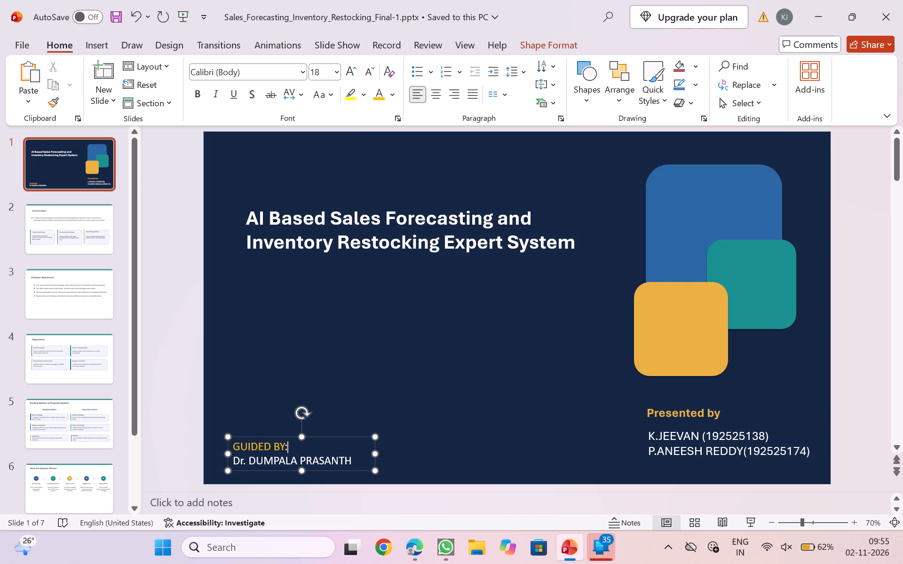
pyautogui.hotkey('ctrl', 'a')
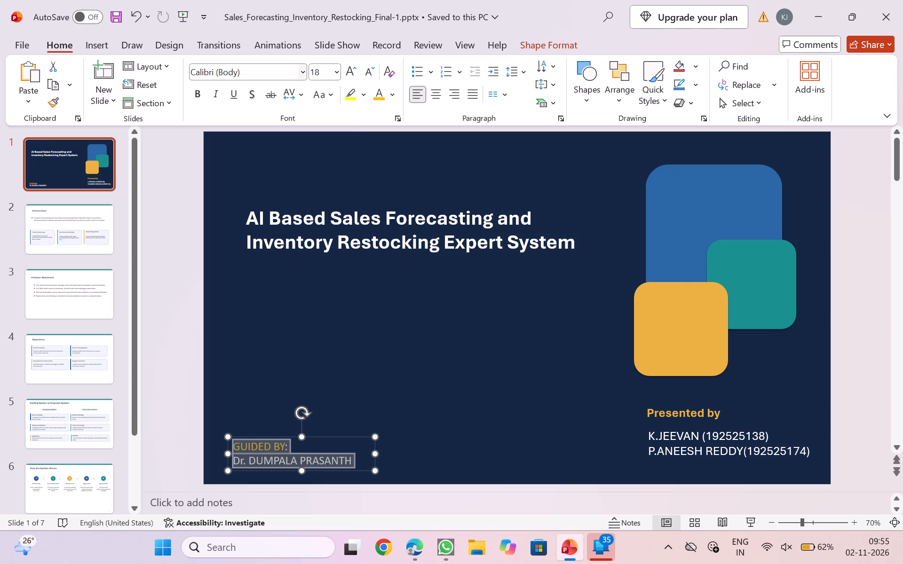
pyautogui.click(252, 76)
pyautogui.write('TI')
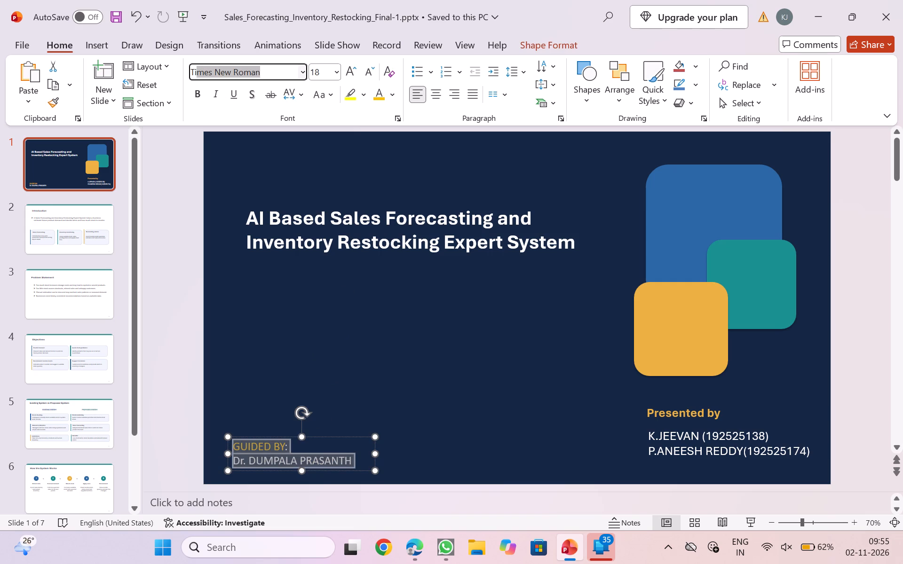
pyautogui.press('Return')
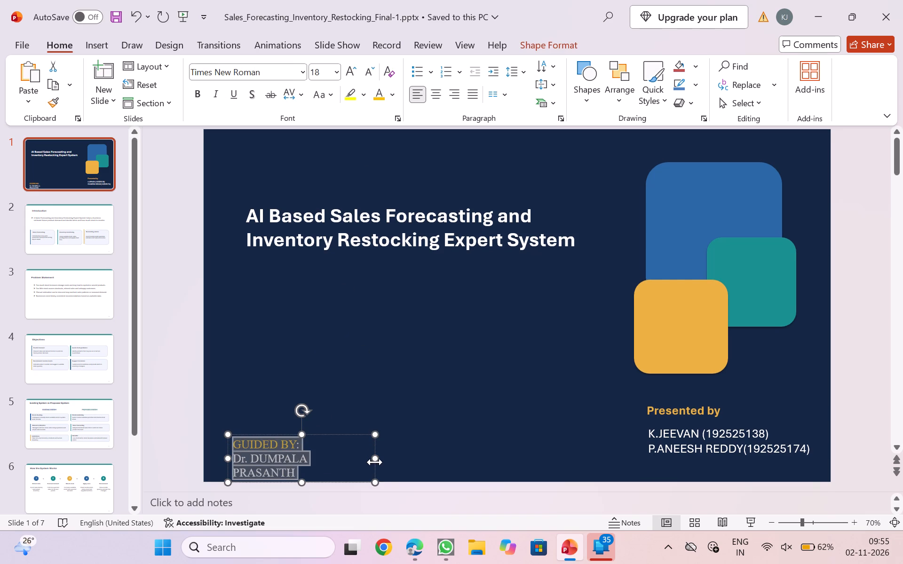
pyautogui.moveTo(375, 462); pyautogui.dragTo(393, 458)
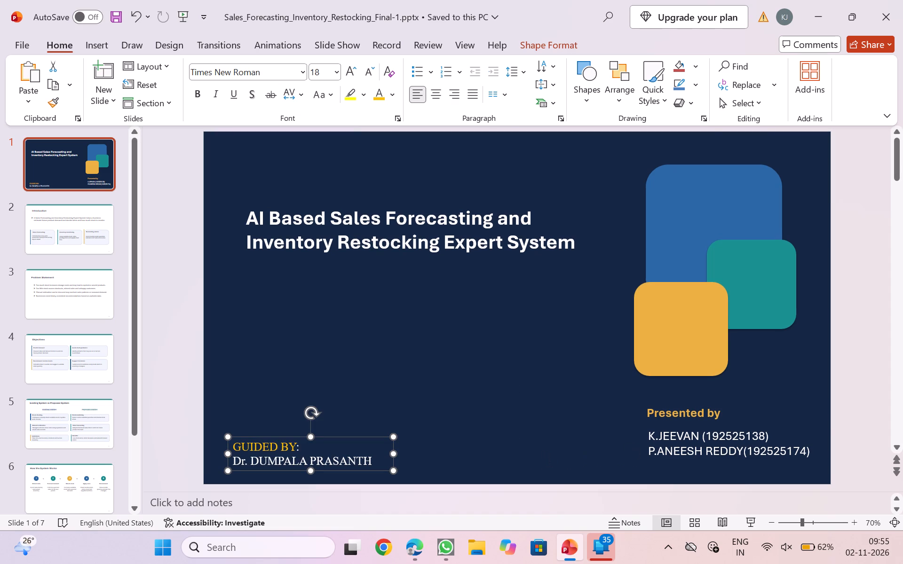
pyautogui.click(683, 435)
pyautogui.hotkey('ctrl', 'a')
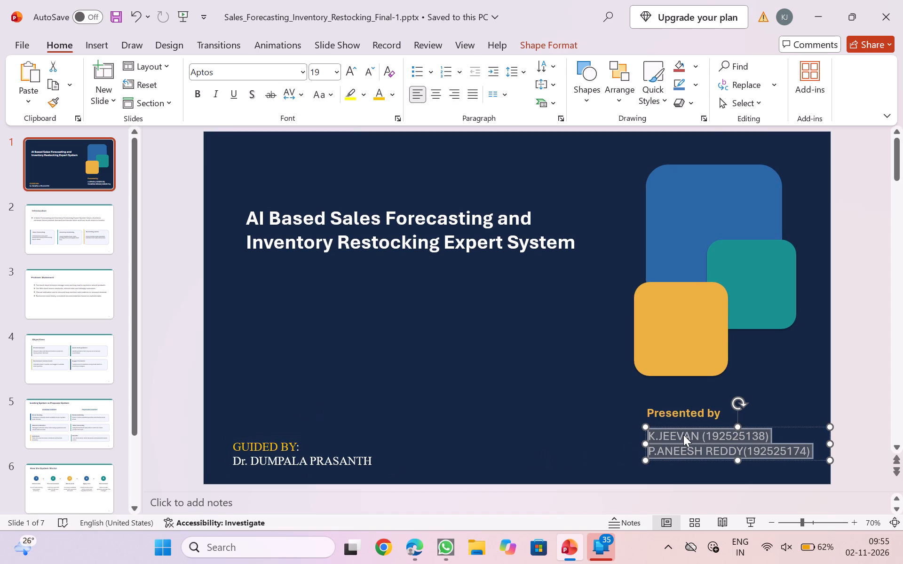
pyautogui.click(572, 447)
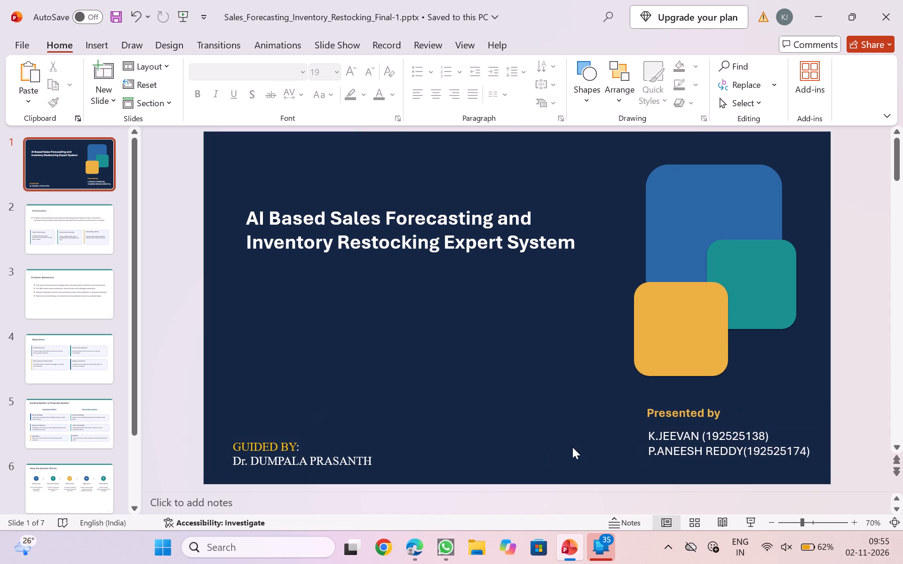
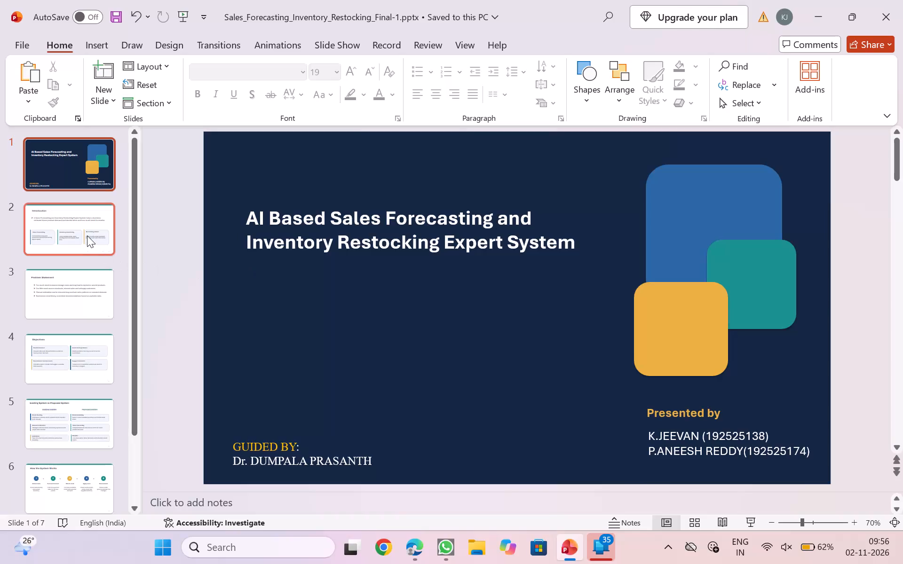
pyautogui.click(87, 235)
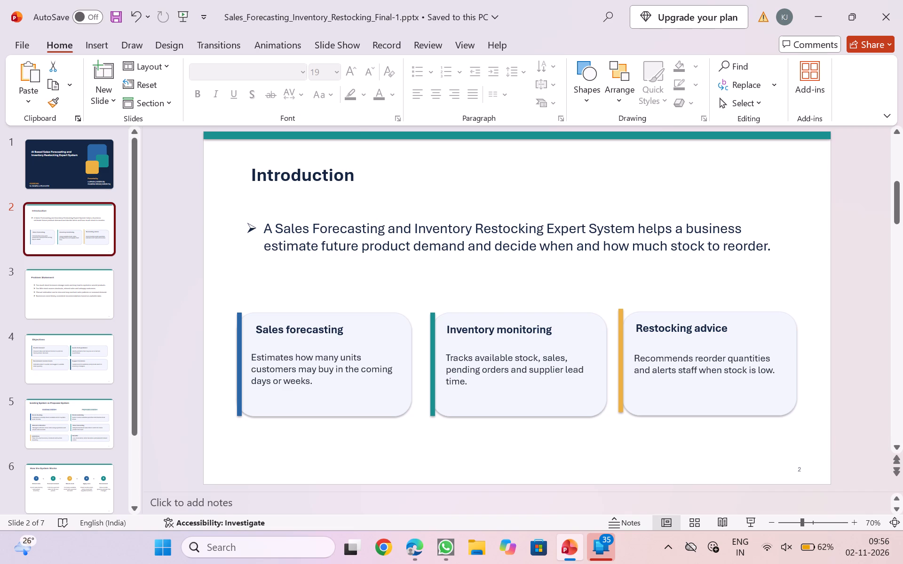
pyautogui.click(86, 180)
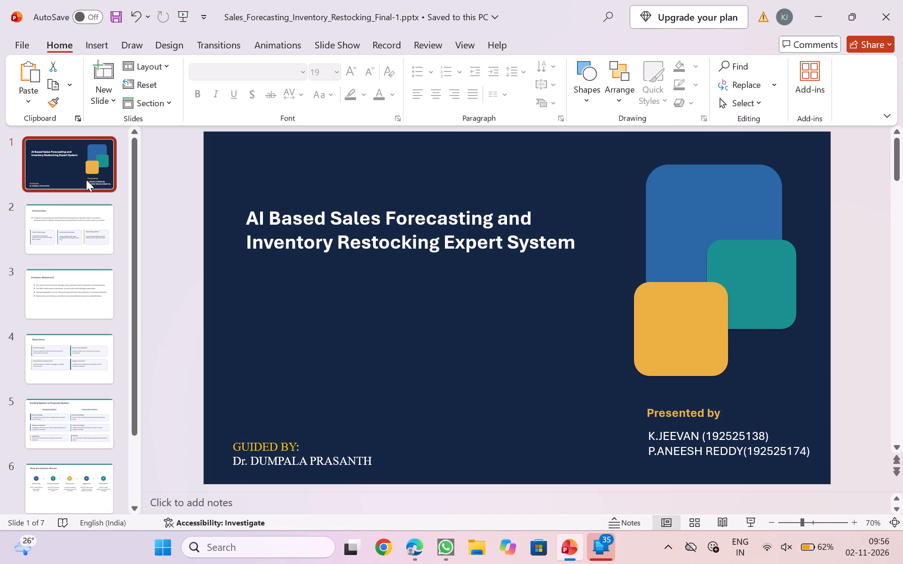
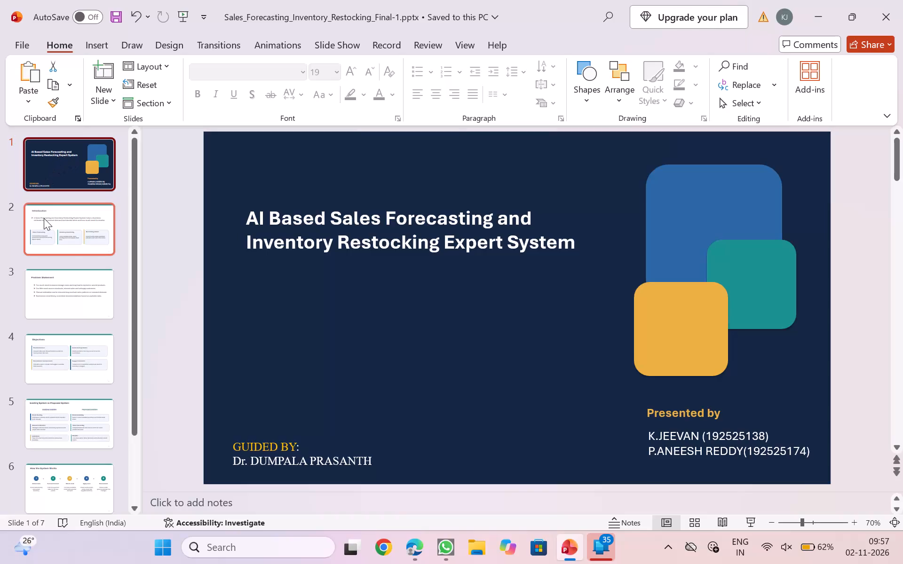
# Review the layout of the Introduction, Problem Statement, Objectives, How the System Works and Thank You slides.
pyautogui.click(44, 218)
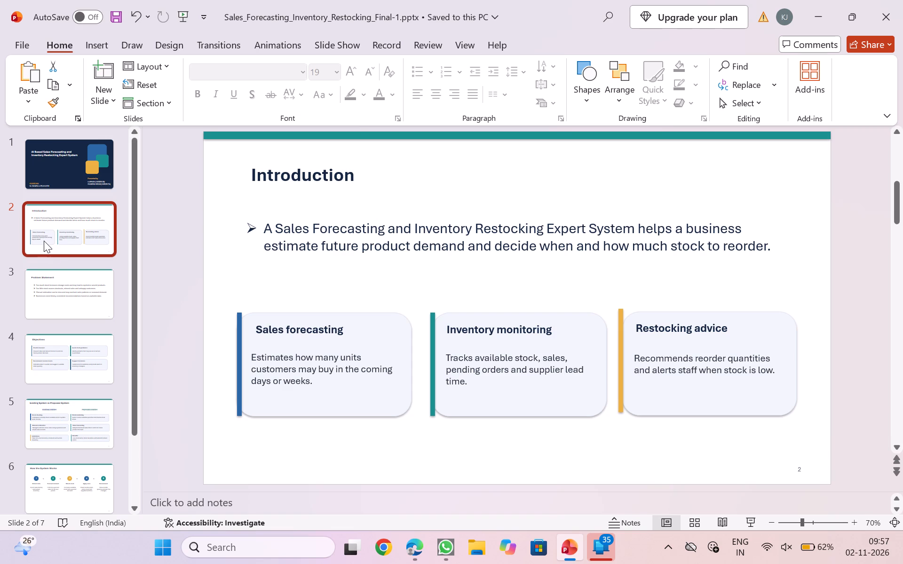
pyautogui.click(61, 292)
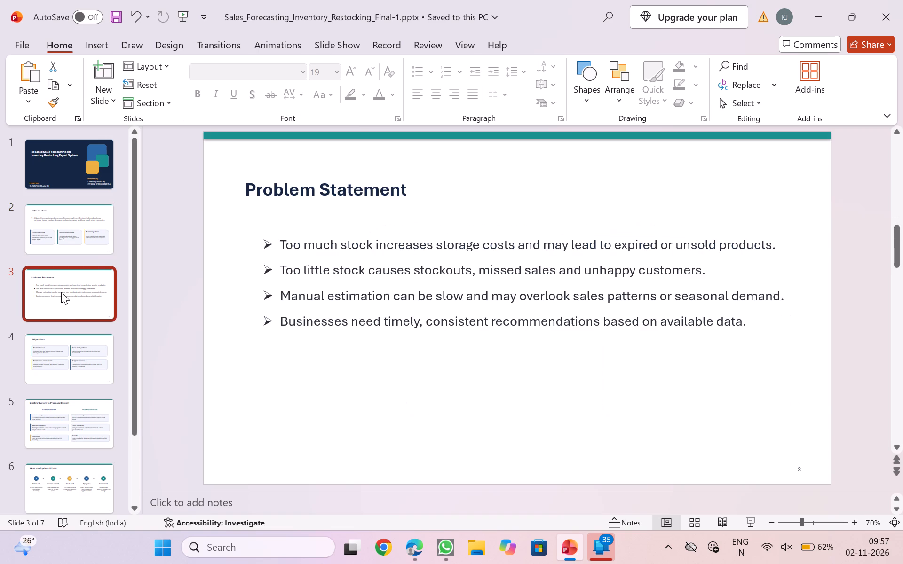
pyautogui.click(78, 376)
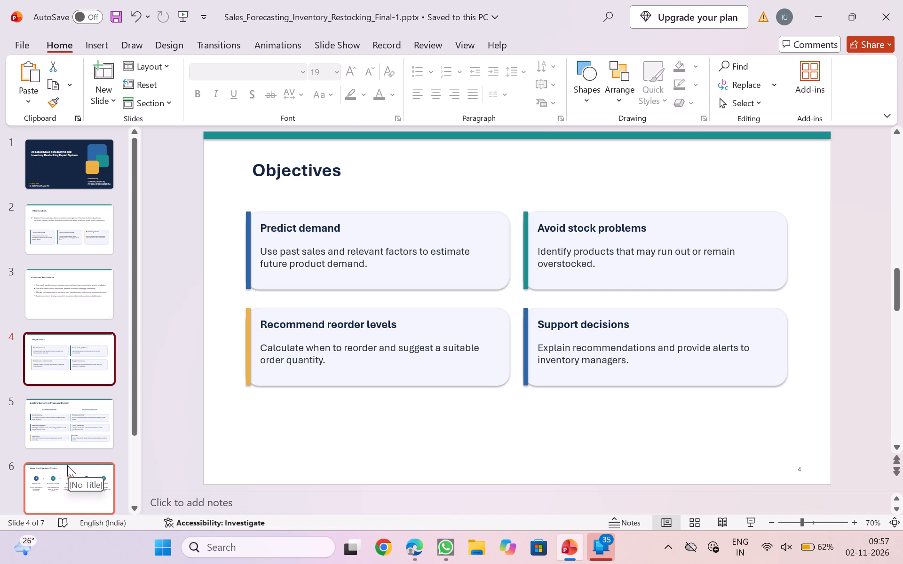
pyautogui.click(67, 465)
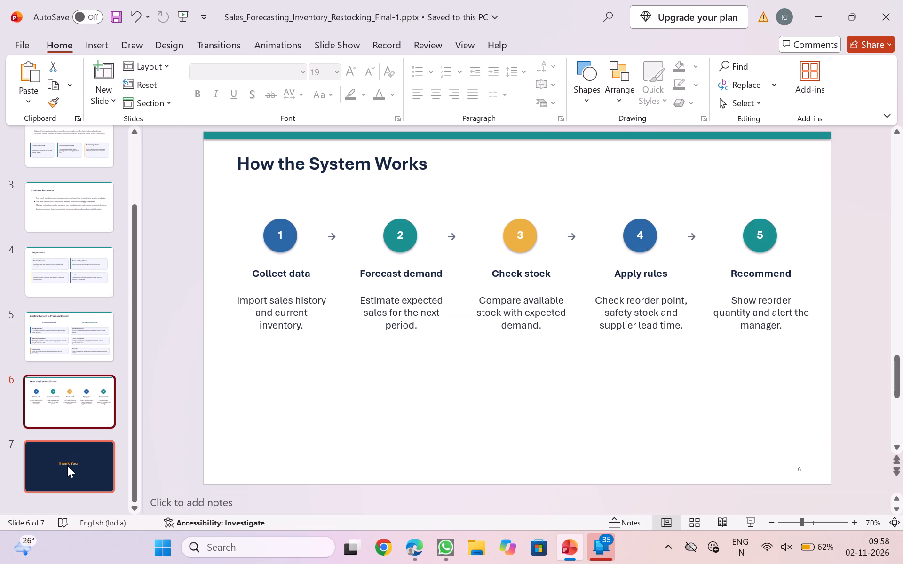
pyautogui.click(67, 465)
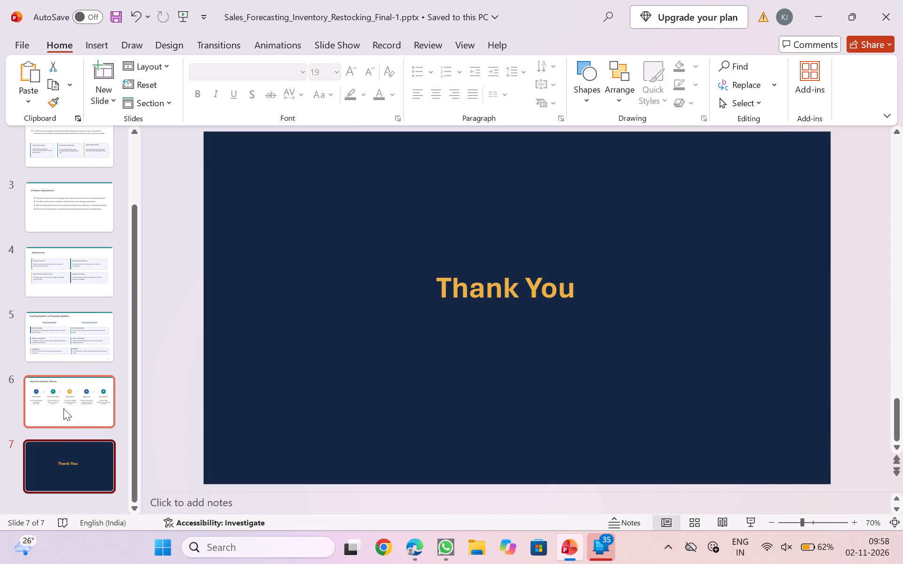
pyautogui.click(63, 408)
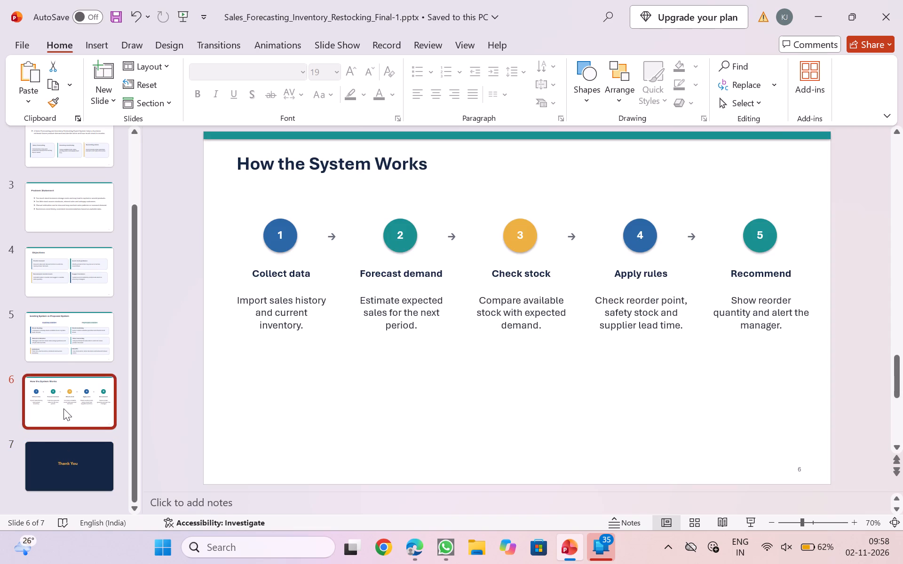
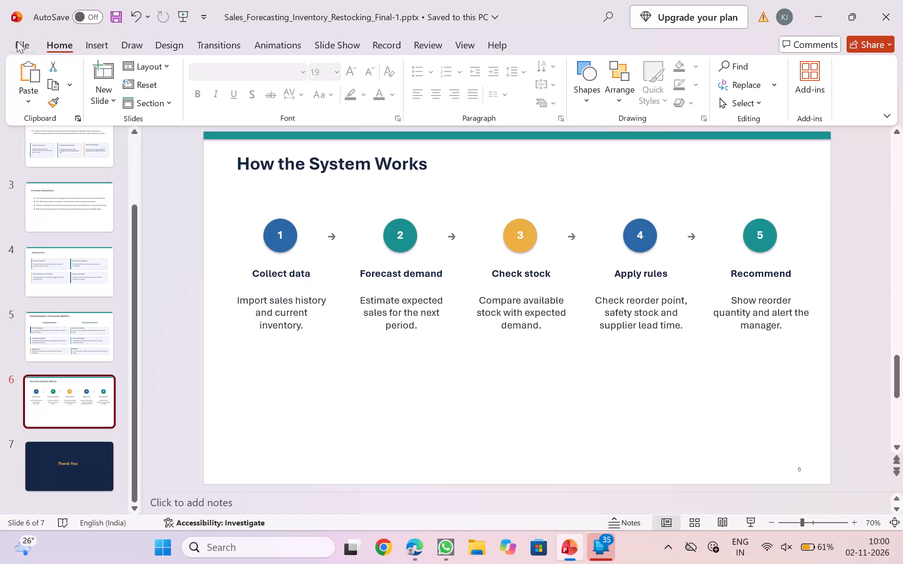
# Start saving a copy of the finished presentation to the Downloads folder.
pyautogui.click(11, 44)
pyautogui.click(54, 255)
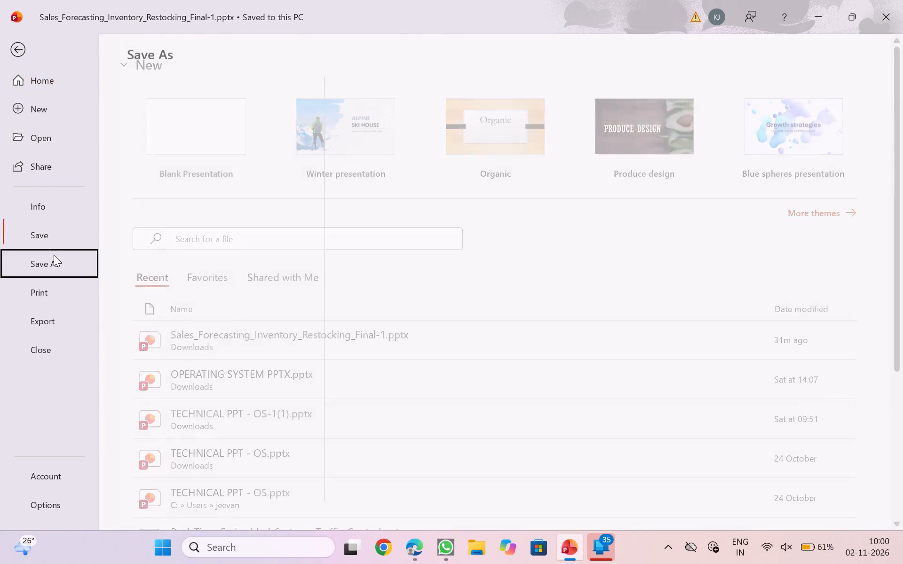
pyautogui.click(460, 151)
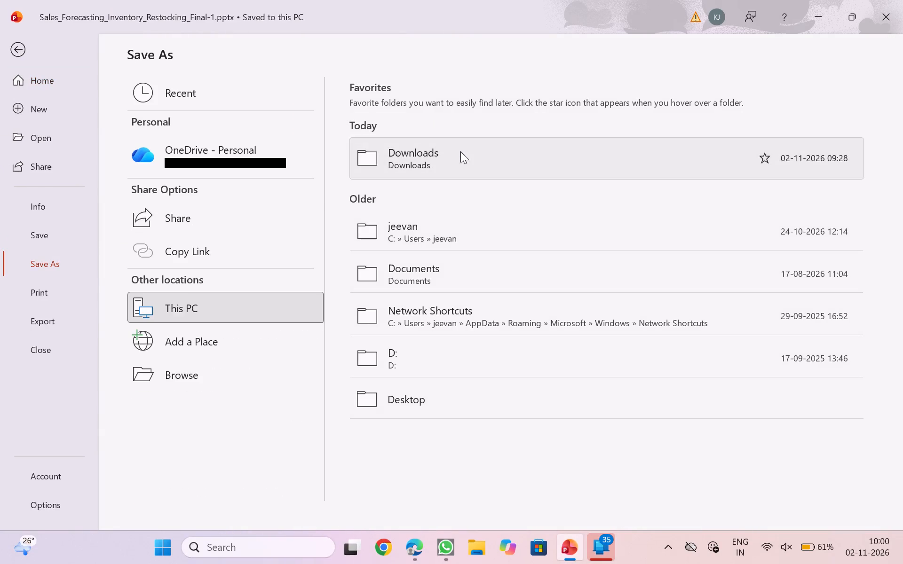
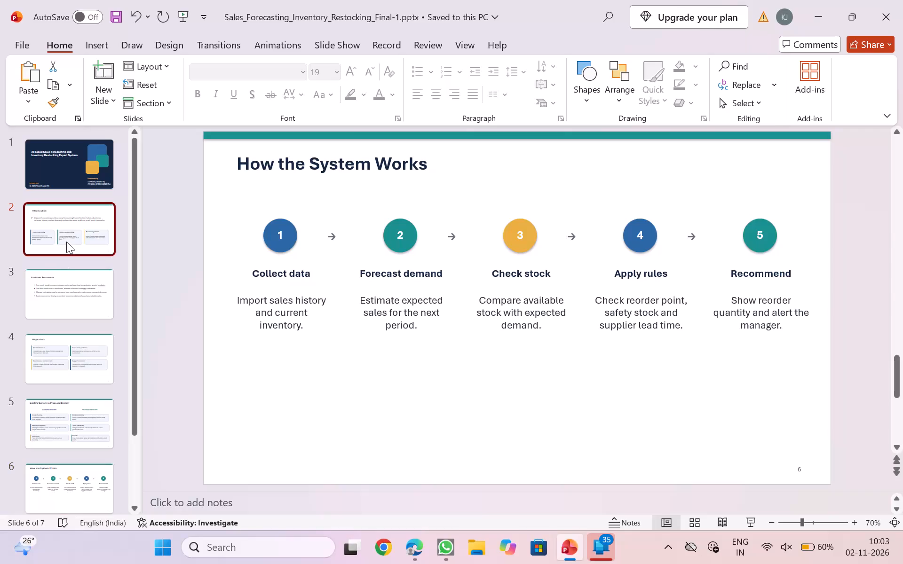
# Review slides 2 to 7 of the presentation, checking the layout and alignment of each slide.
pyautogui.click(75, 290)
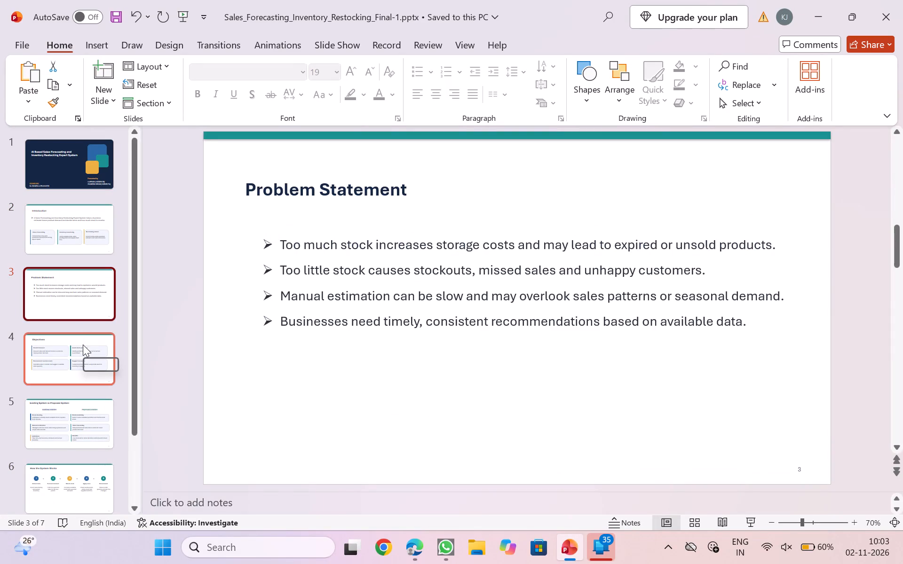
pyautogui.scroll(-1, 83, 345)
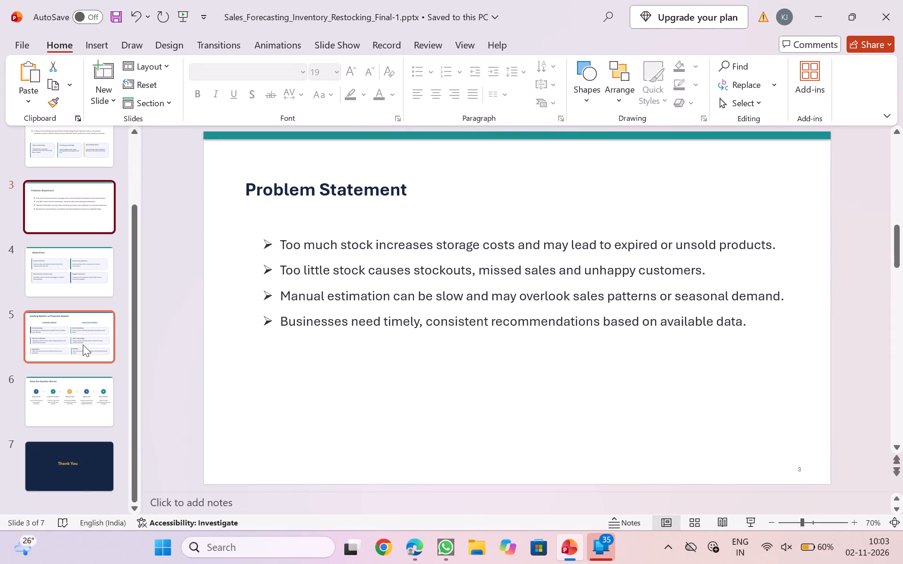
pyautogui.scroll(1, 83, 345)
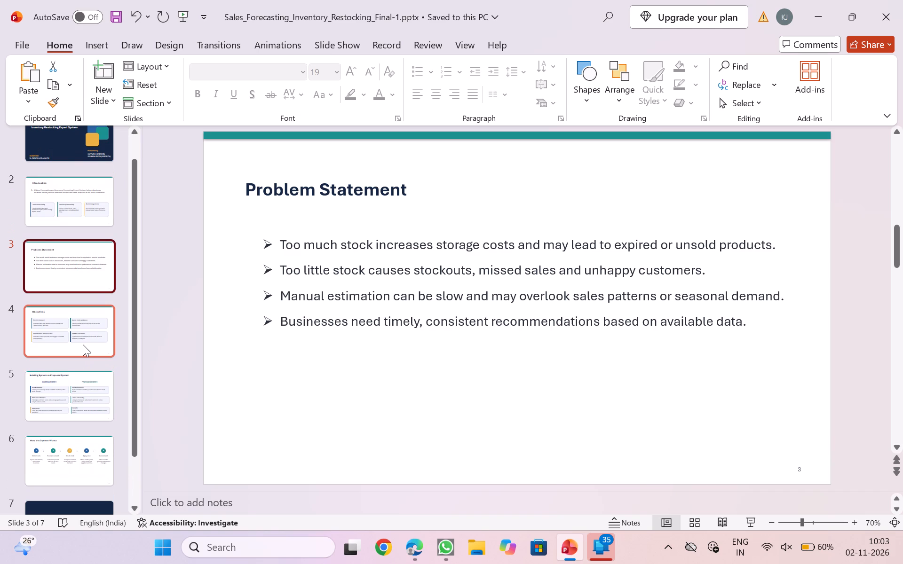
pyautogui.scroll(2, 83, 345)
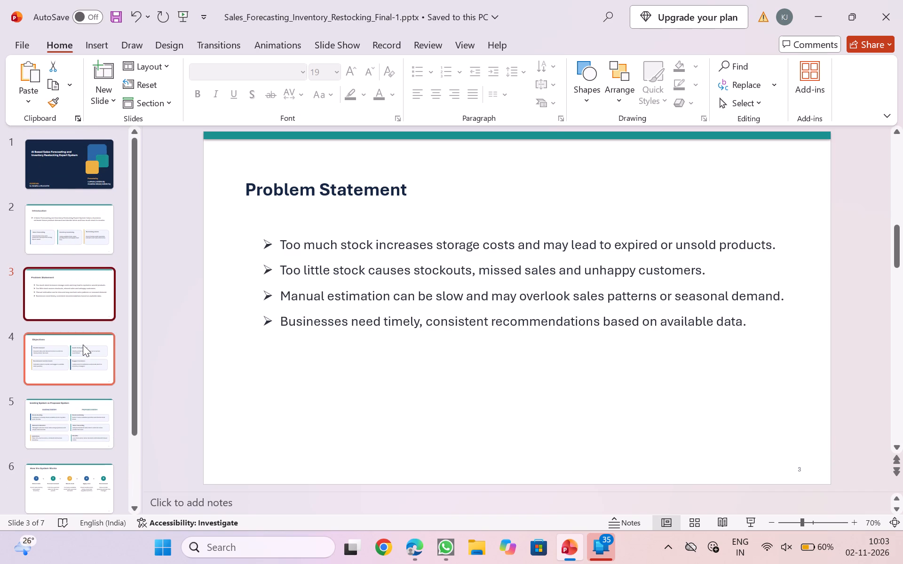
pyautogui.scroll(2, 83, 345)
pyautogui.click(46, 243)
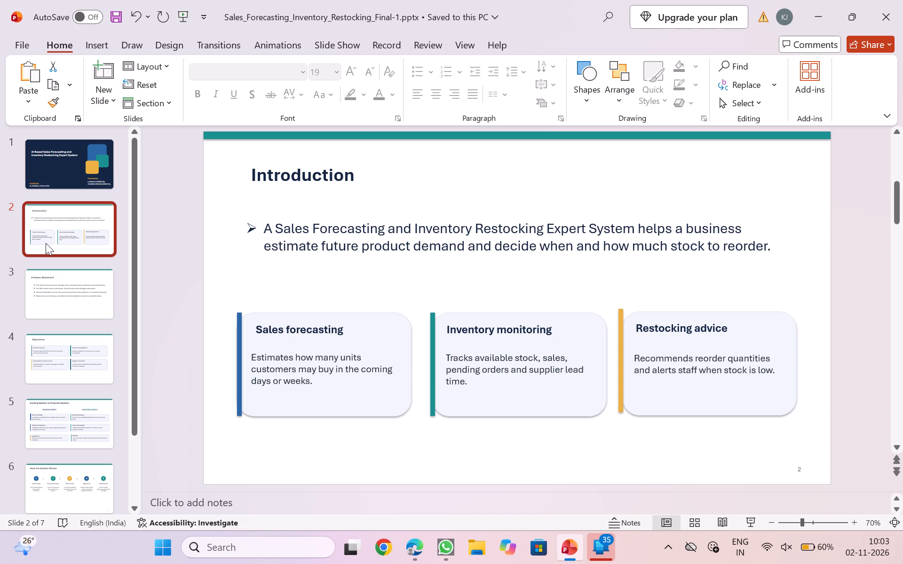
pyautogui.click(58, 298)
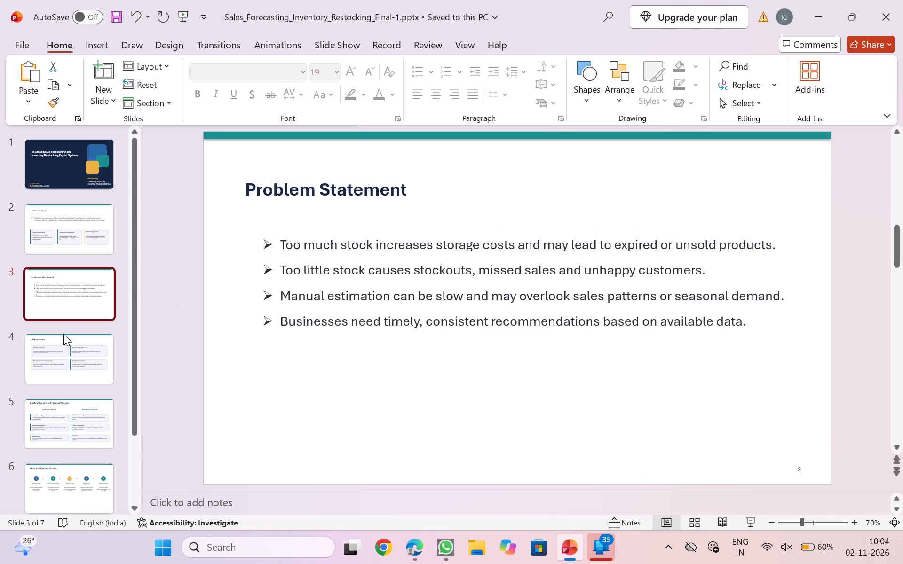
pyautogui.click(63, 349)
pyautogui.click(75, 404)
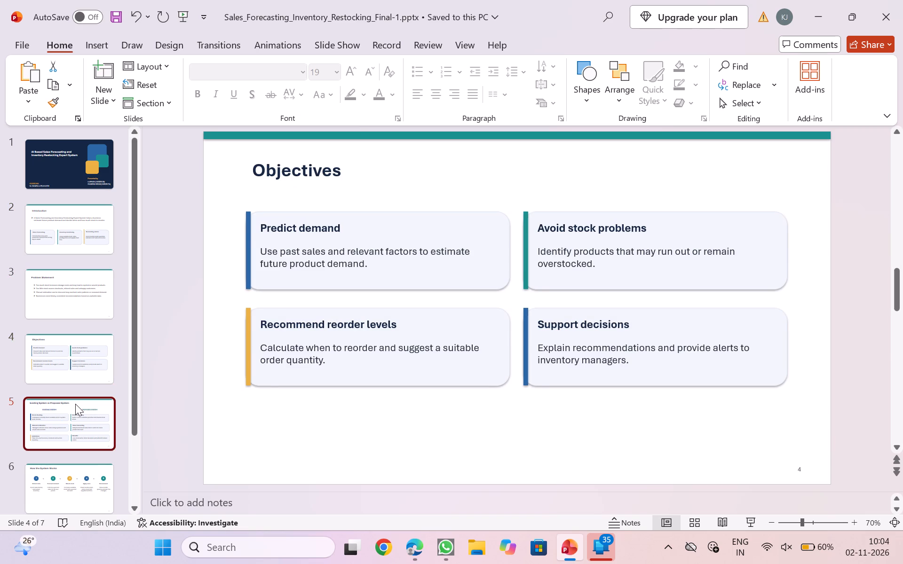
pyautogui.click(85, 494)
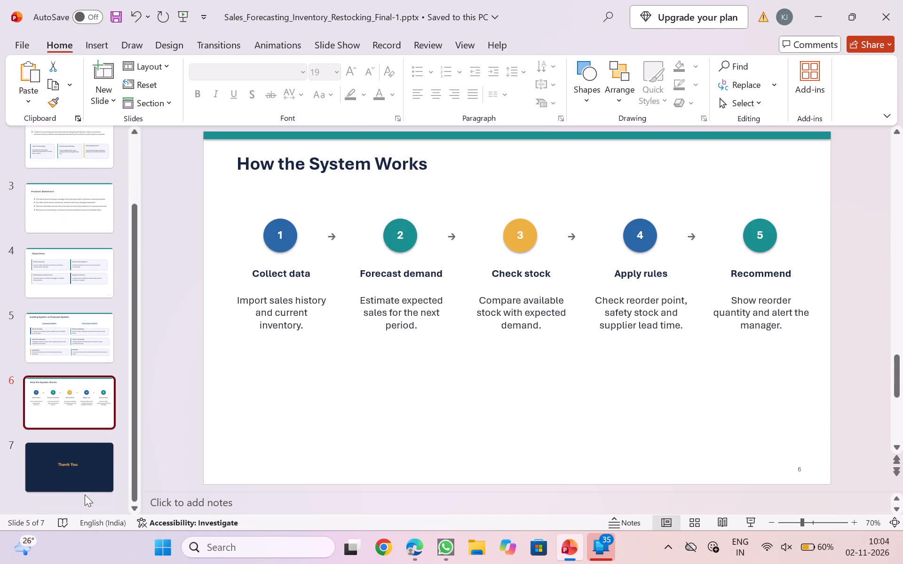
pyautogui.click(69, 325)
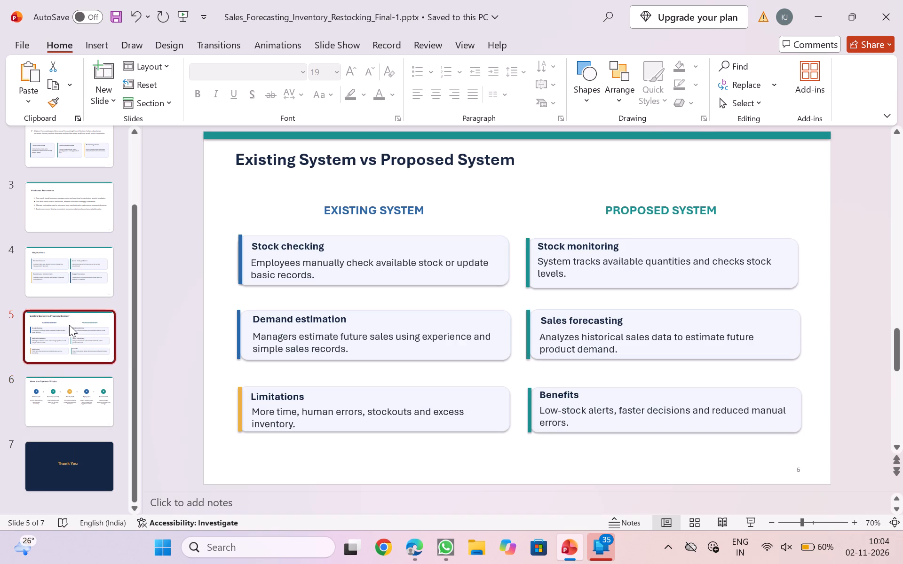
pyautogui.click(61, 268)
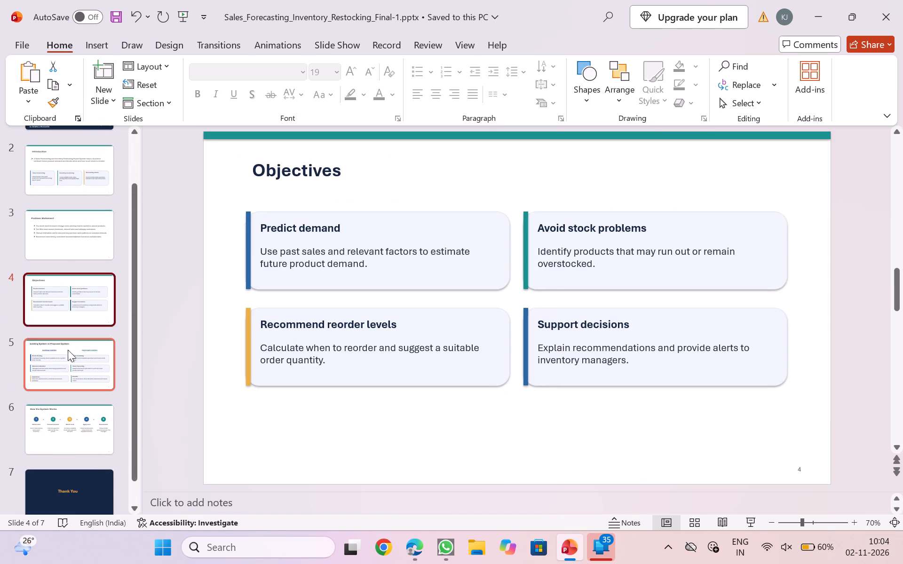
pyautogui.click(71, 354)
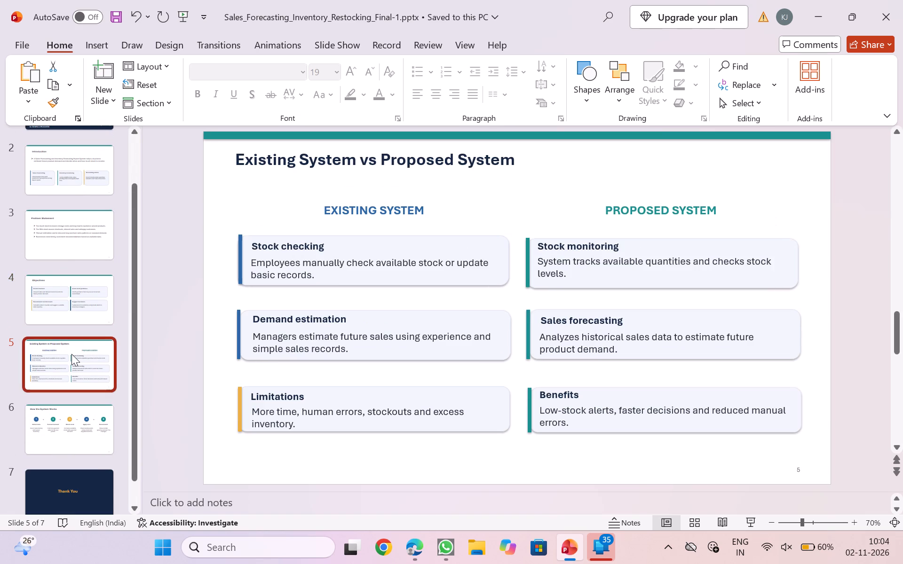
pyautogui.click(73, 439)
pyautogui.click(82, 490)
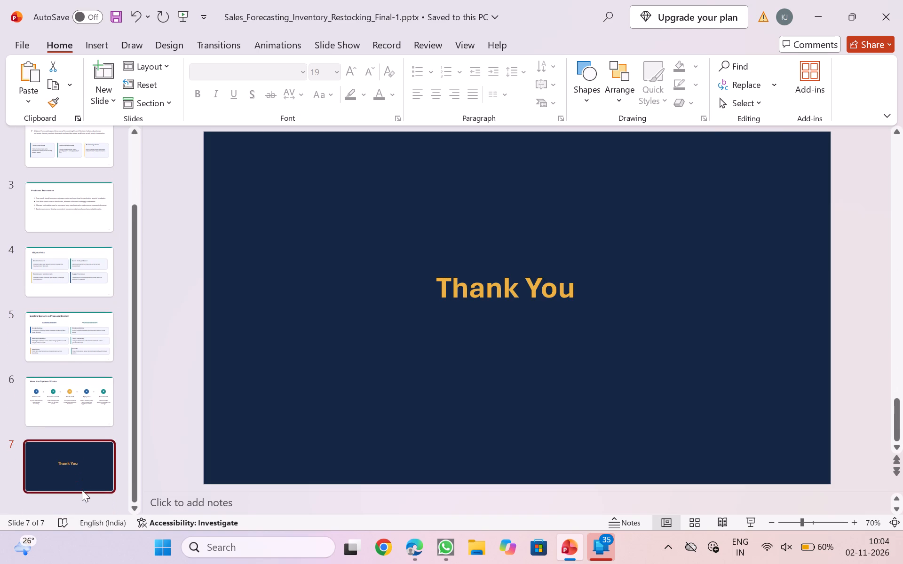
# On the Existing System vs Proposed System slide, move the Stock monitoring card's description and heading slightly down within the card.
pyautogui.click(60, 402)
pyautogui.scroll(1, 60, 402)
pyautogui.click(60, 402)
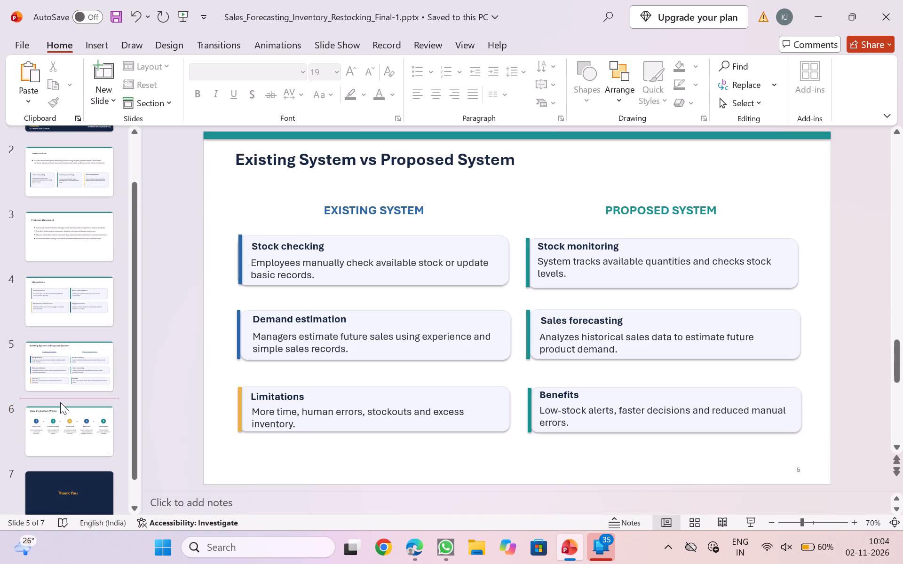
pyautogui.click(65, 382)
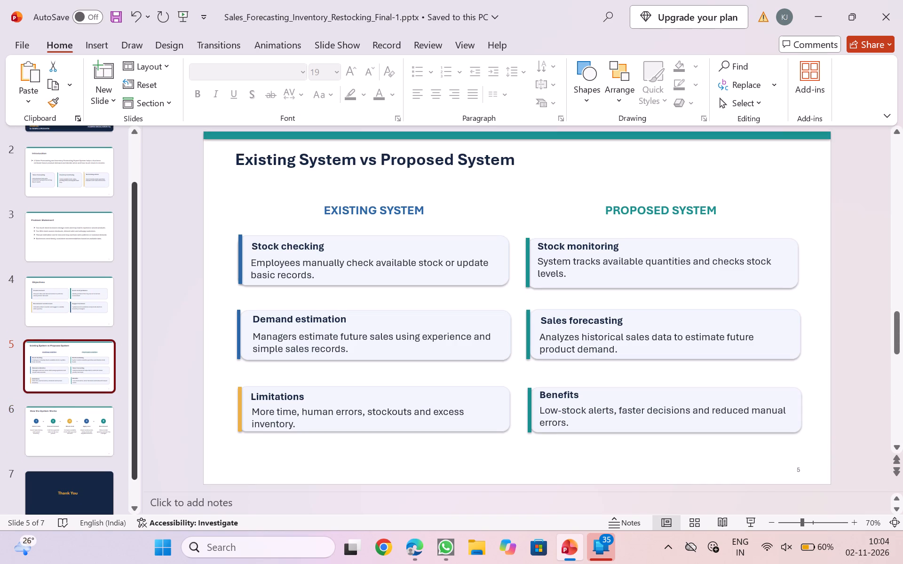
pyautogui.click(591, 269)
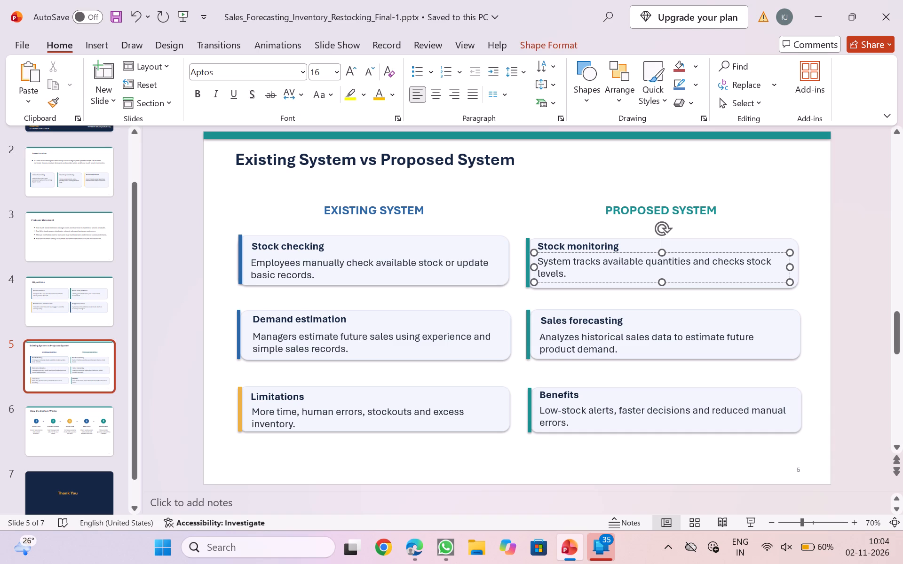
pyautogui.moveTo(580, 253); pyautogui.dragTo(581, 257)
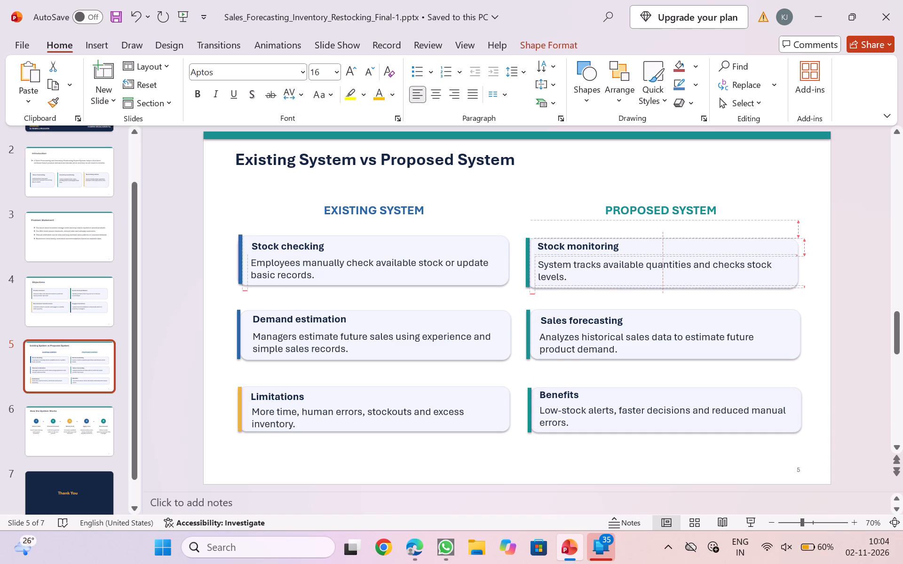
pyautogui.moveTo(581, 257); pyautogui.dragTo(580, 258)
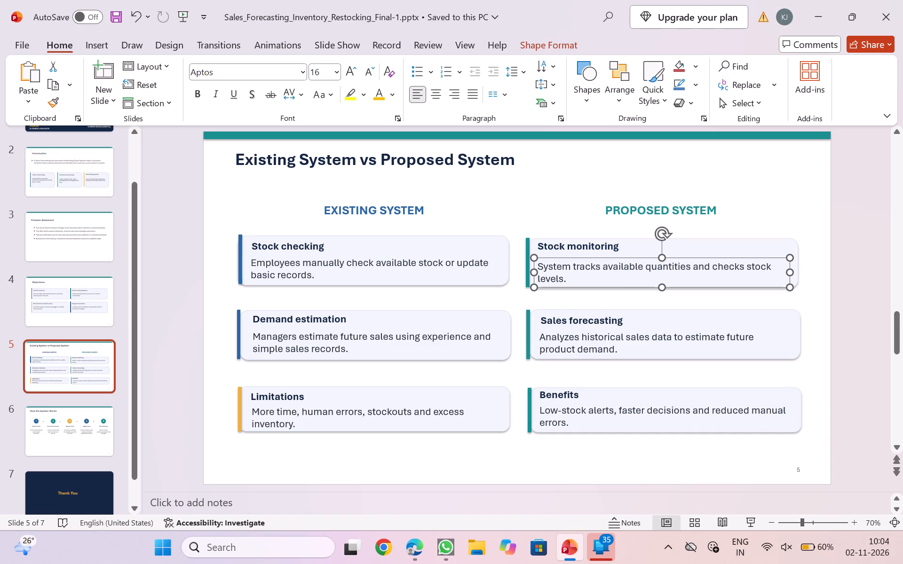
pyautogui.click(571, 243)
pyautogui.click(568, 237)
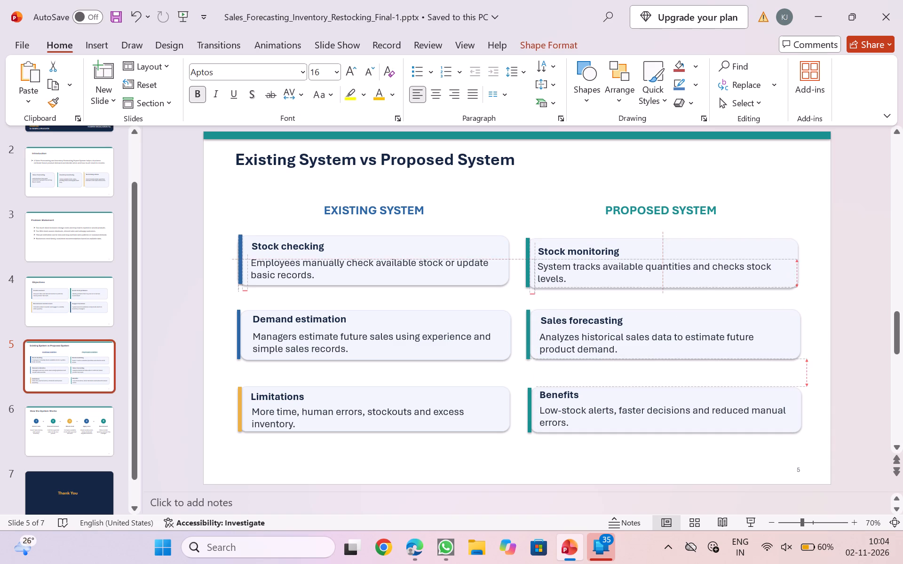
pyautogui.click(547, 203)
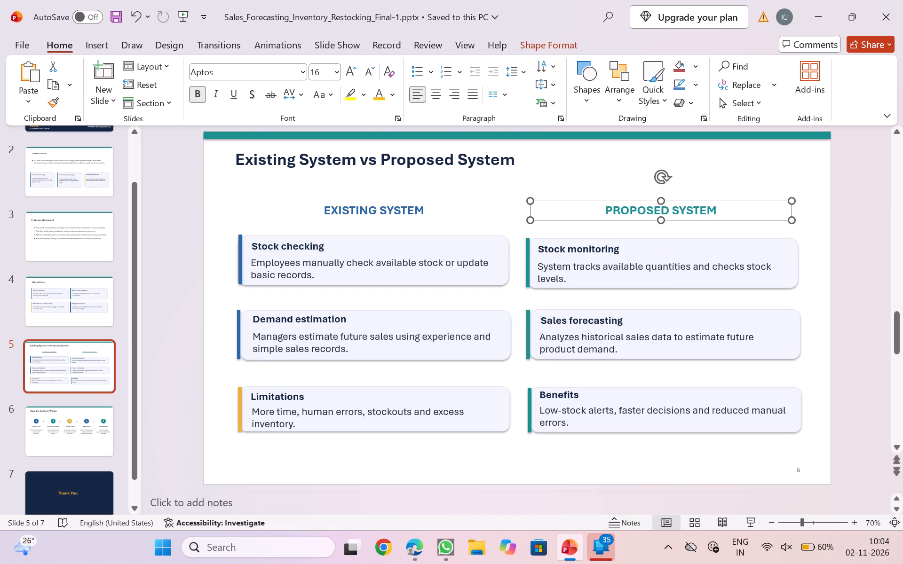
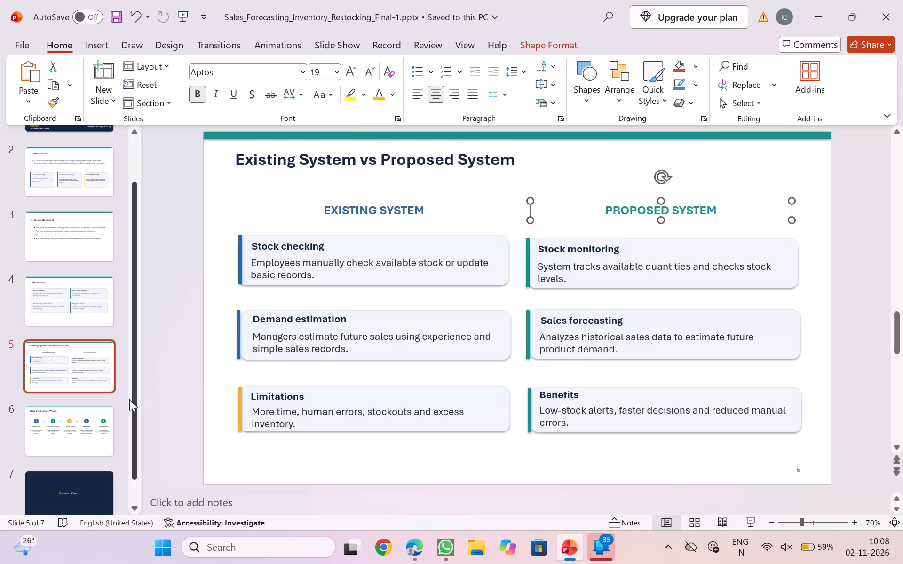
# Review the slides from How the System Works back to Objectives, checking the layout and alignment of each.
pyautogui.click(79, 425)
pyautogui.click(79, 378)
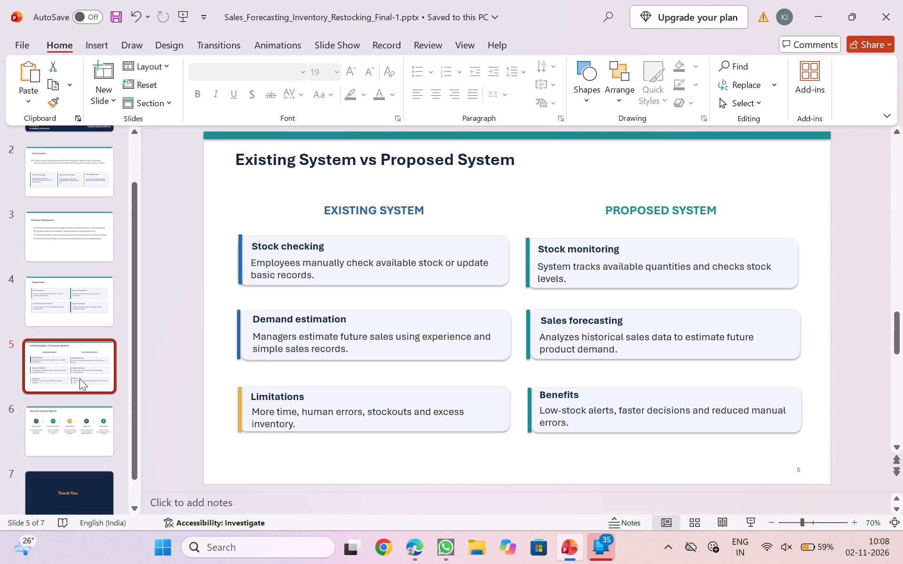
pyautogui.click(85, 313)
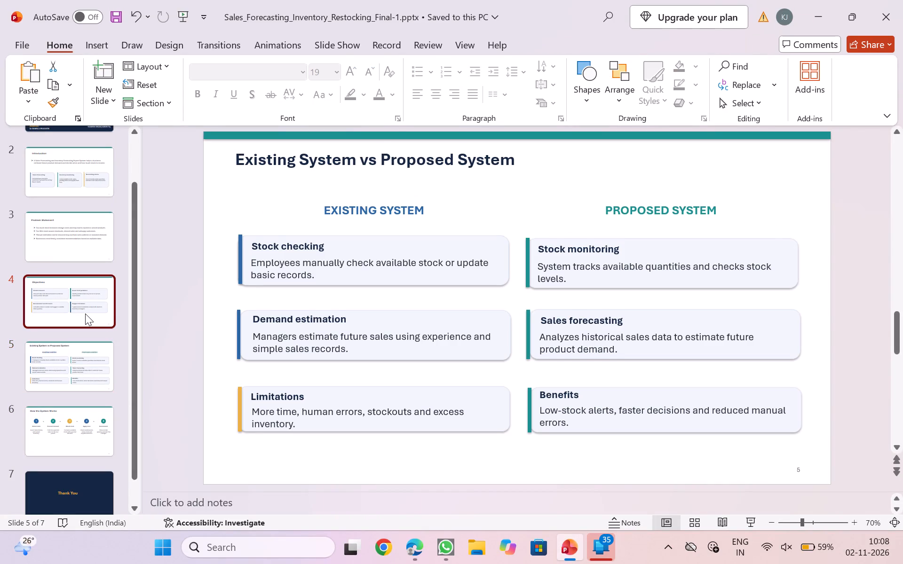
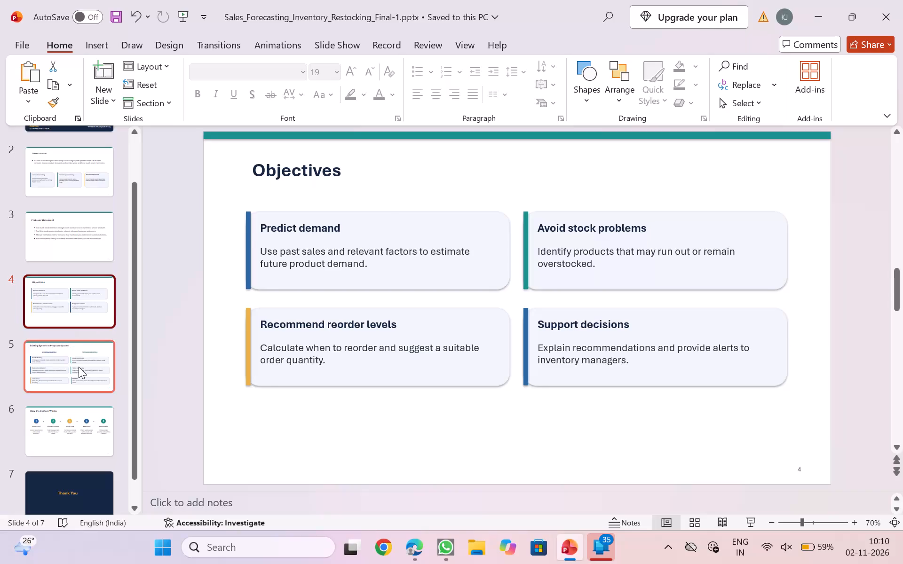
# Return to the Existing System vs Proposed System slide and check the layout and alignment of its cards.
pyautogui.click(79, 367)
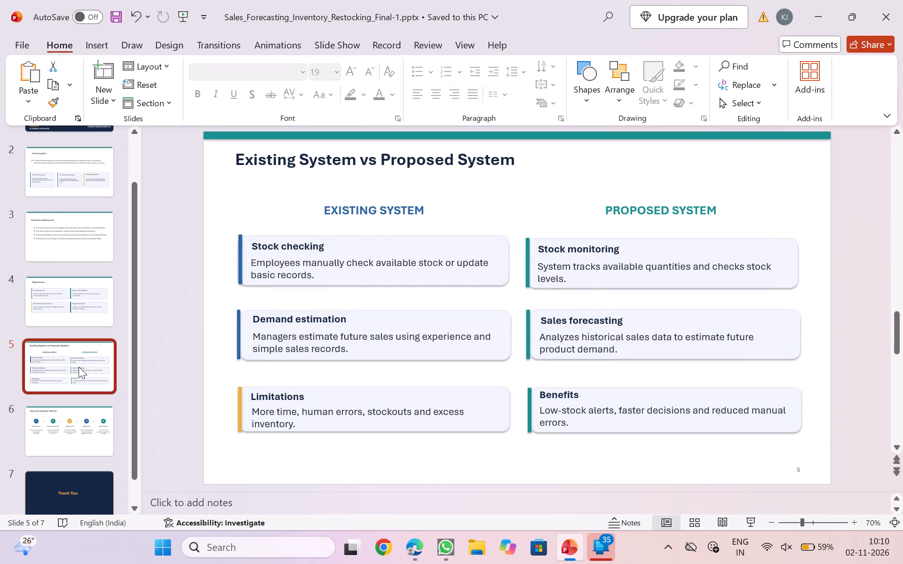
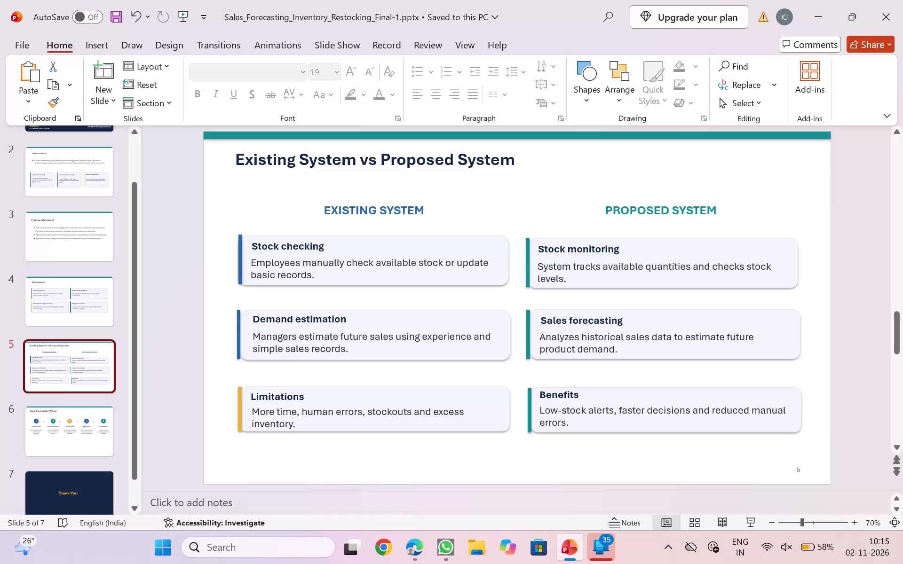
# Select the description text box of the Stock monitoring card under Proposed System.
pyautogui.click(594, 279)
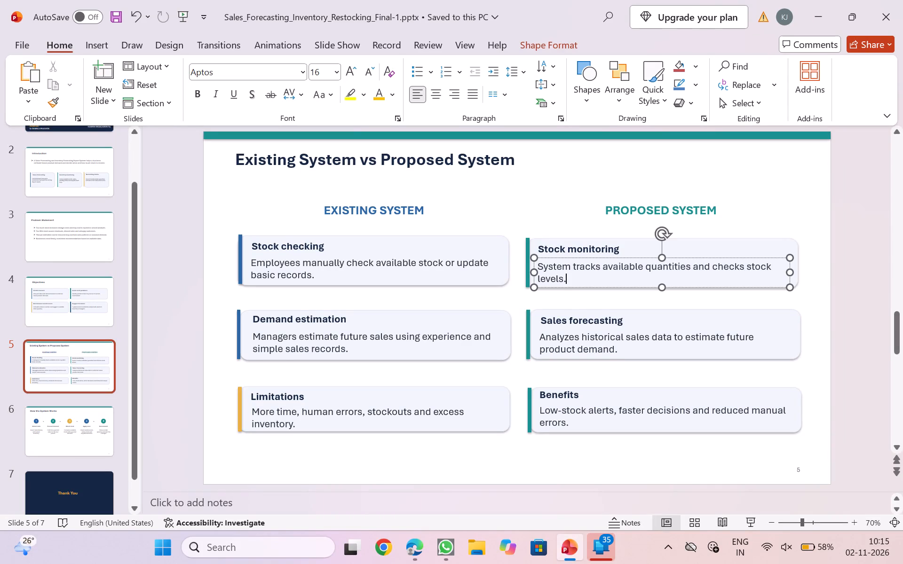
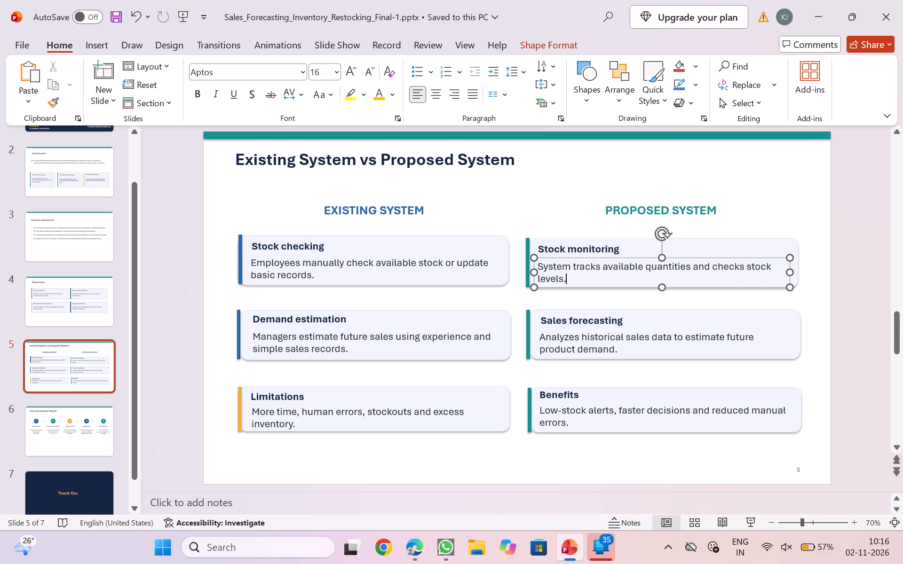
# Review the Existing System vs Proposed System slide against the How the System Works slide, comparing their layouts.
pyautogui.click(367, 353)
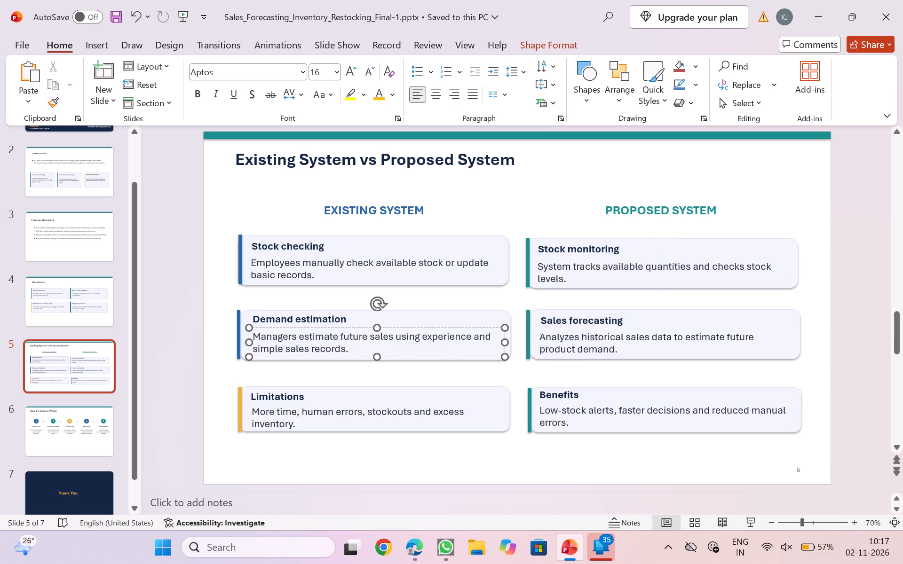
pyautogui.click(77, 426)
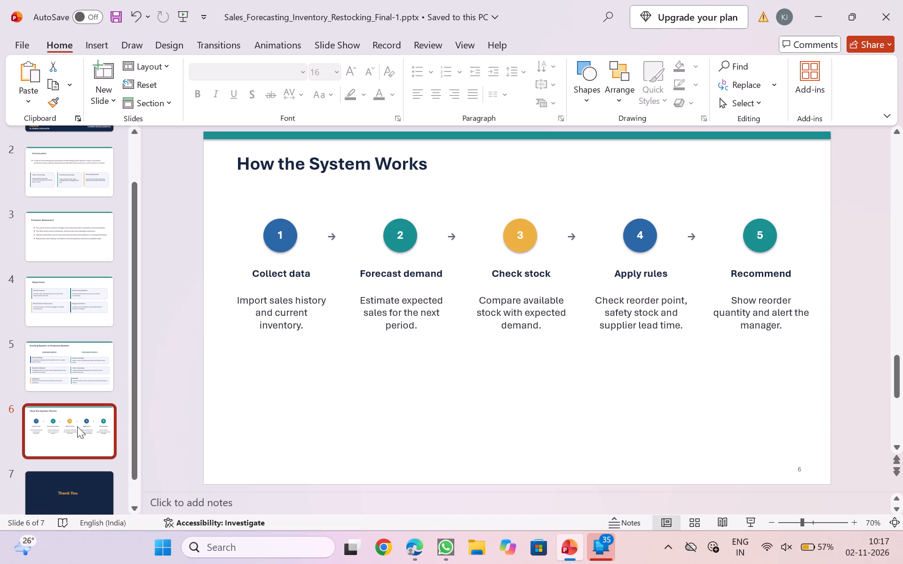
pyautogui.click(78, 364)
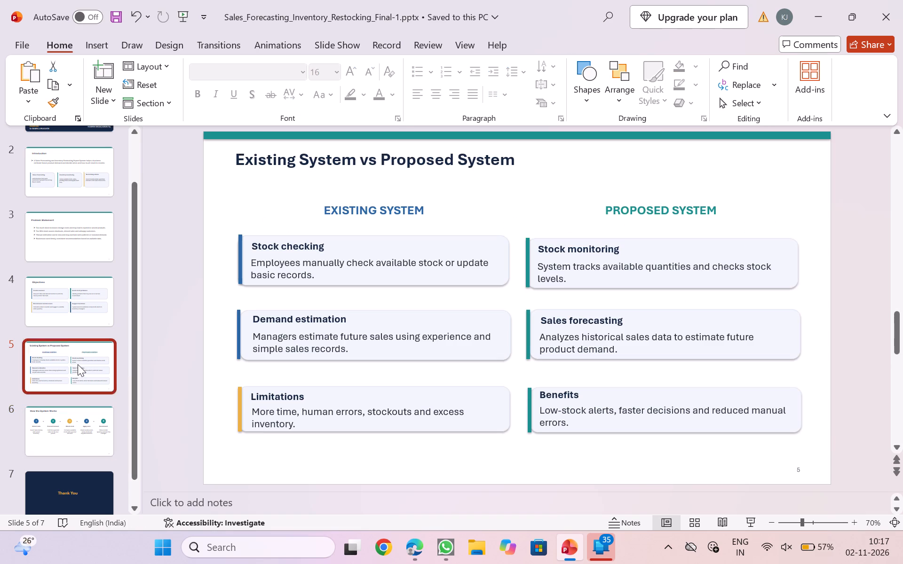
pyautogui.click(83, 416)
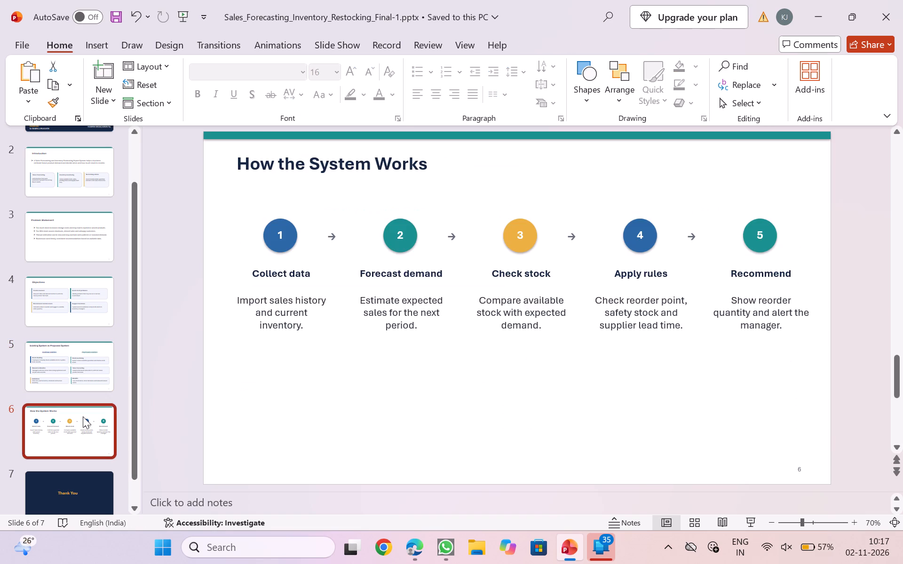
pyautogui.click(80, 357)
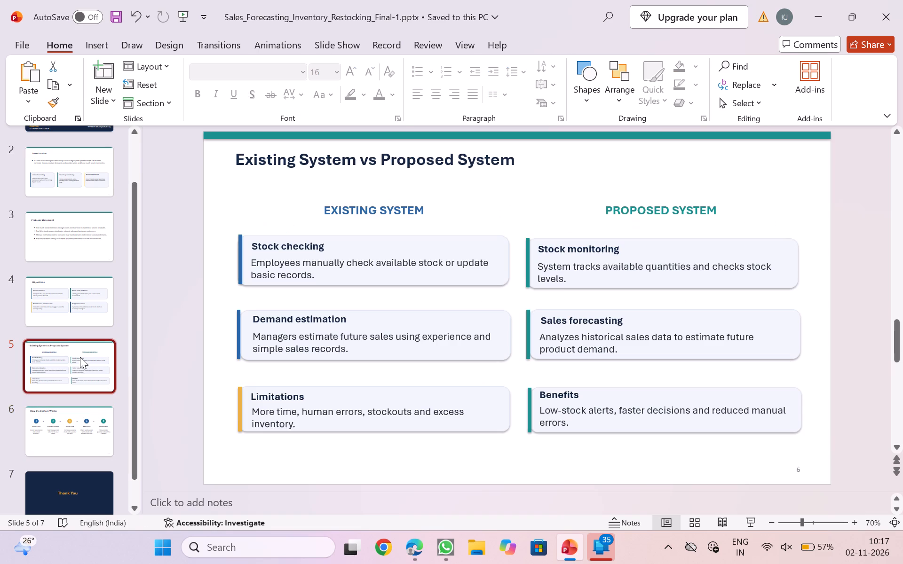
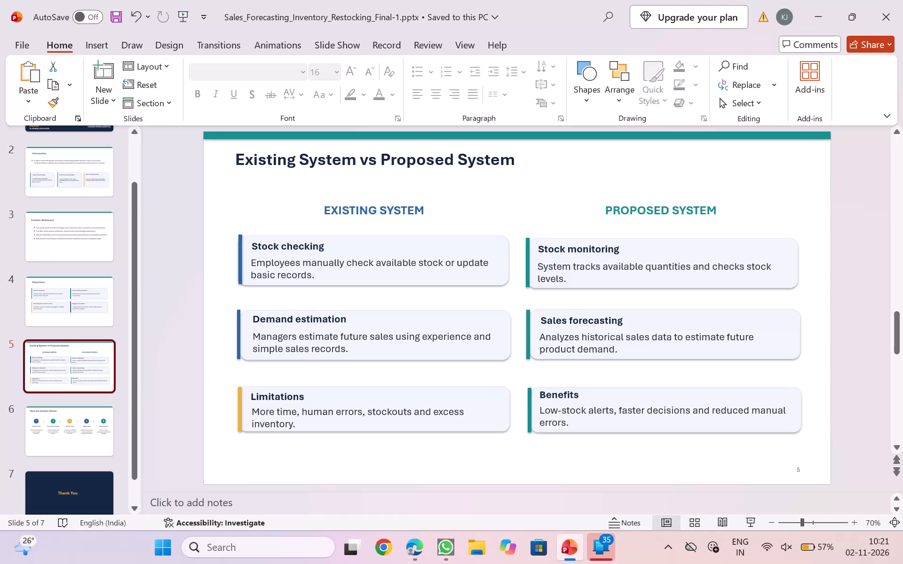
# Replace the Sales forecasting description under Proposed System with "According to budget available , it predict the order.".
pyautogui.click(582, 281)
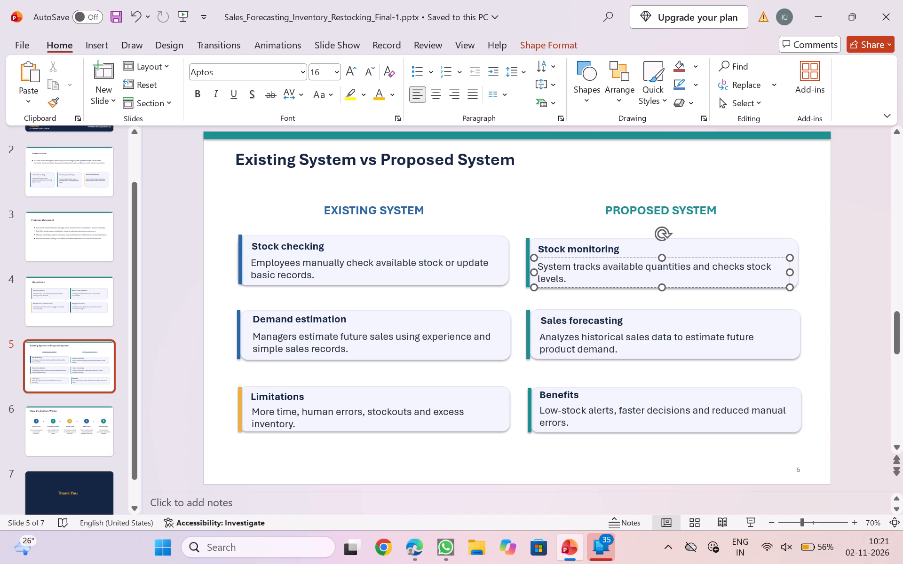
pyautogui.moveTo(543, 339); pyautogui.dragTo(621, 350)
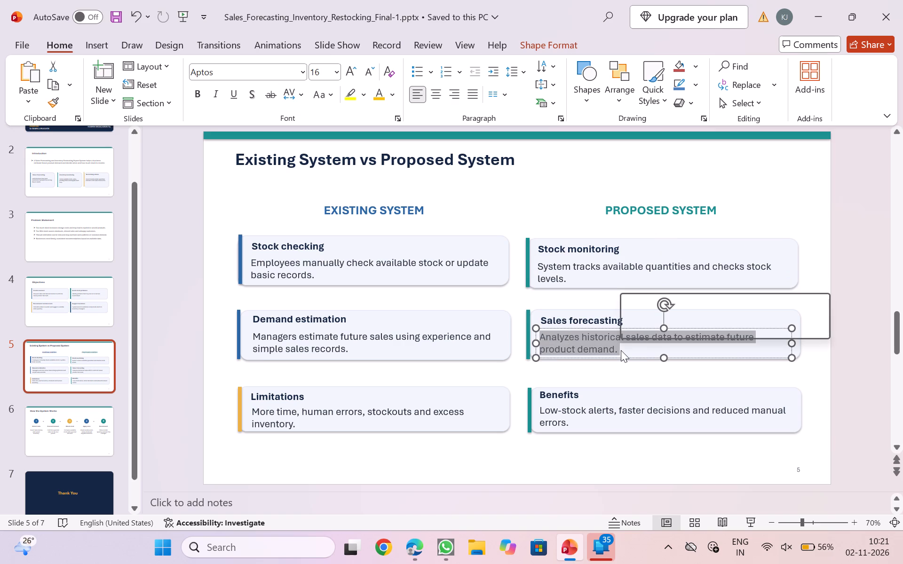
pyautogui.press('a')
pyautogui.write('cco')
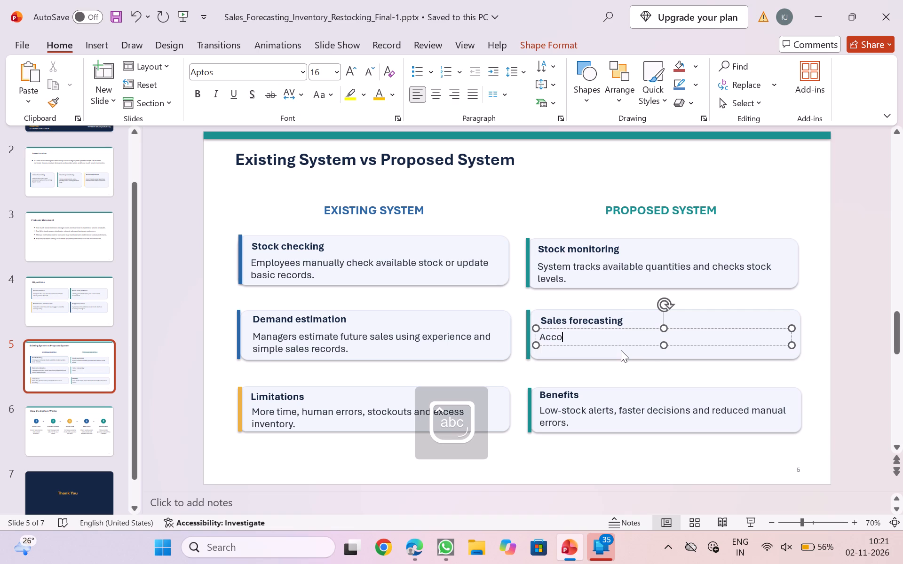
pyautogui.write('rdimg to budjet')
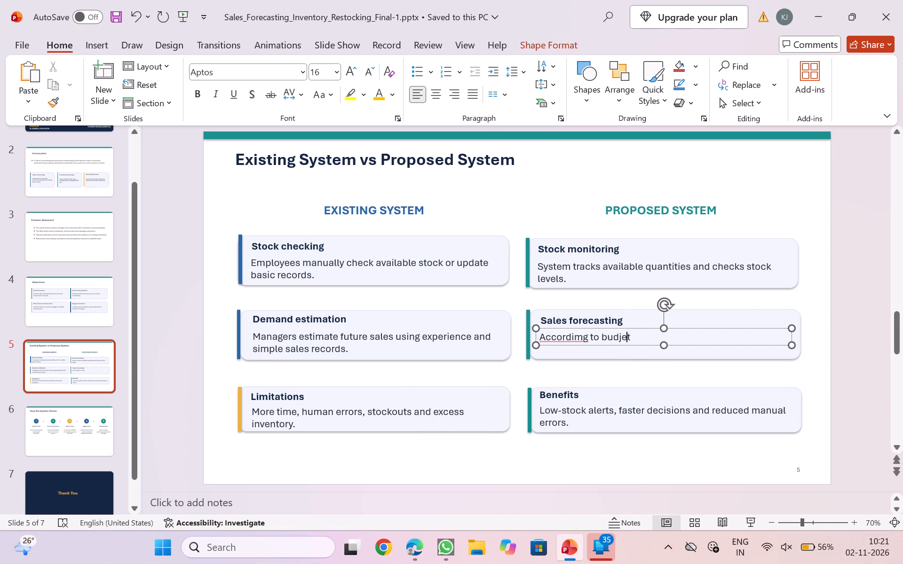
pyautogui.press('space')
pyautogui.press('BackSpace')
pyautogui.press('BackSpace')
pyautogui.press('BackSpace')
pyautogui.press('BackSpace')
pyautogui.press('BackSpace')
pyautogui.press('BackSpace')
pyautogui.press('BackSpace')
pyautogui.press('BackSpace')
pyautogui.press('BackSpace')
pyautogui.press('BackSpace')
pyautogui.press('BackSpace')
pyautogui.press('BackSpace')
pyautogui.press('BackSpace')
pyautogui.write('ng to budjet')
pyautogui.press('space')
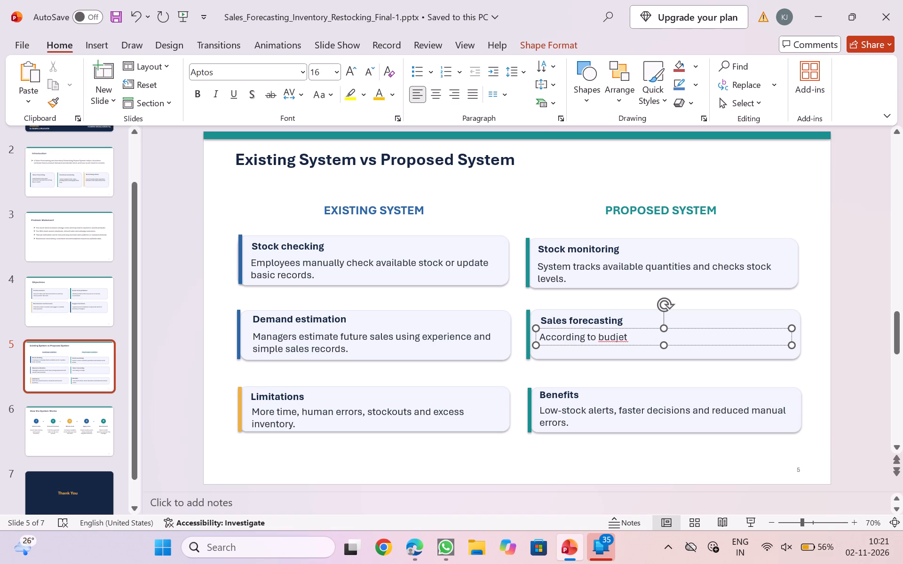
pyautogui.press('BackSpace')
pyautogui.press('BackSpace')
pyautogui.press('BackSpace')
pyautogui.press('BackSpace')
pyautogui.write('get avaial')
pyautogui.press('BackSpace')
pyautogui.press('BackSpace')
pyautogui.write('lable')
pyautogui.press('space')
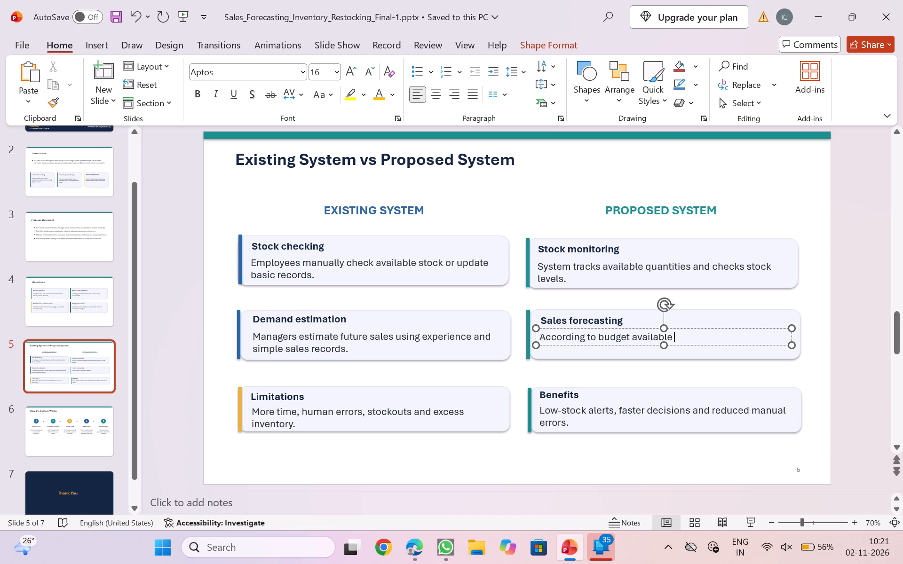
pyautogui.write(', it predict')
pyautogui.press('space')
pyautogui.write('the')
pyautogui.press('space')
pyautogui.write('sal')
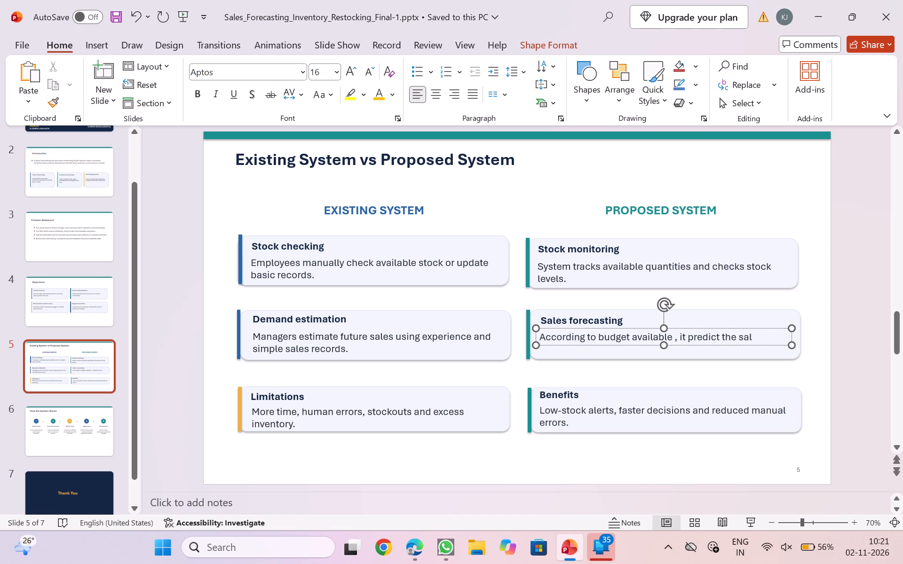
pyautogui.press('BackSpace')
pyautogui.press('BackSpace')
pyautogui.press('BackSpace')
pyautogui.press('BackSpace')
pyautogui.press('BackSpace')
pyautogui.press('BackSpace')
pyautogui.press('BackSpace')
pyautogui.write('the order')
pyautogui.press('.')
# Extend the Sales forecasting description's ending after "order" with " , that is budget aware purchasing.".
pyautogui.write('that')
pyautogui.press('space')
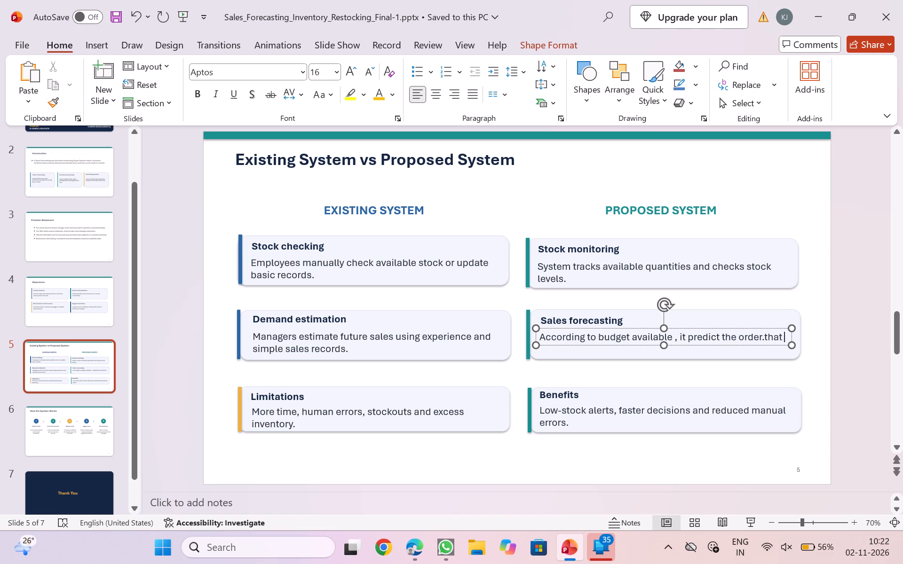
pyautogui.press('BackSpace')
pyautogui.press('BackSpace')
pyautogui.press('BackSpace')
pyautogui.press('BackSpace')
pyautogui.press('BackSpace')
pyautogui.press('BackSpace')
pyautogui.press('space')
pyautogui.write(', that is')
pyautogui.press('space')
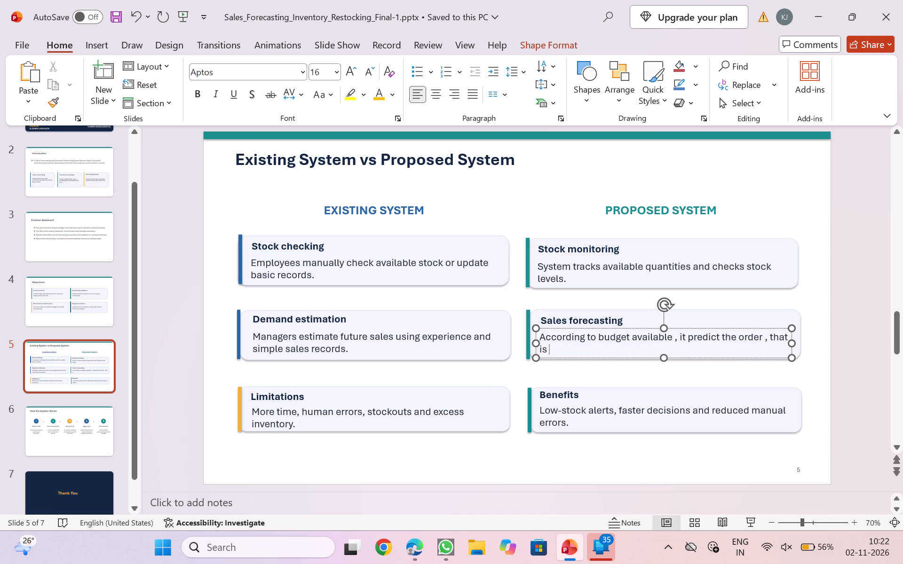
pyautogui.write('bu')
pyautogui.press('d')
pyautogui.write('ge')
pyautogui.press('space')
pyautogui.press('BackSpace')
pyautogui.write('t aware purchasing')
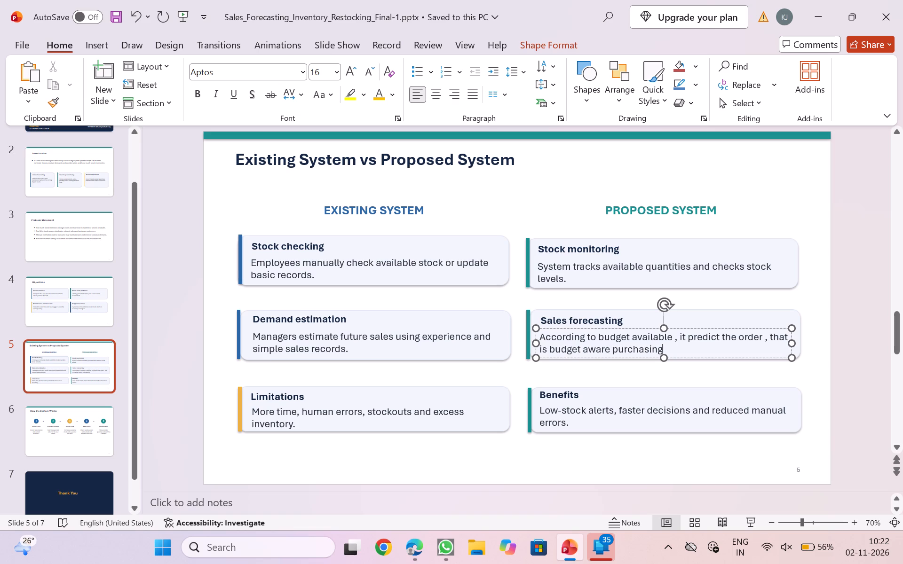
pyautogui.press('.')
pyautogui.click(558, 266)
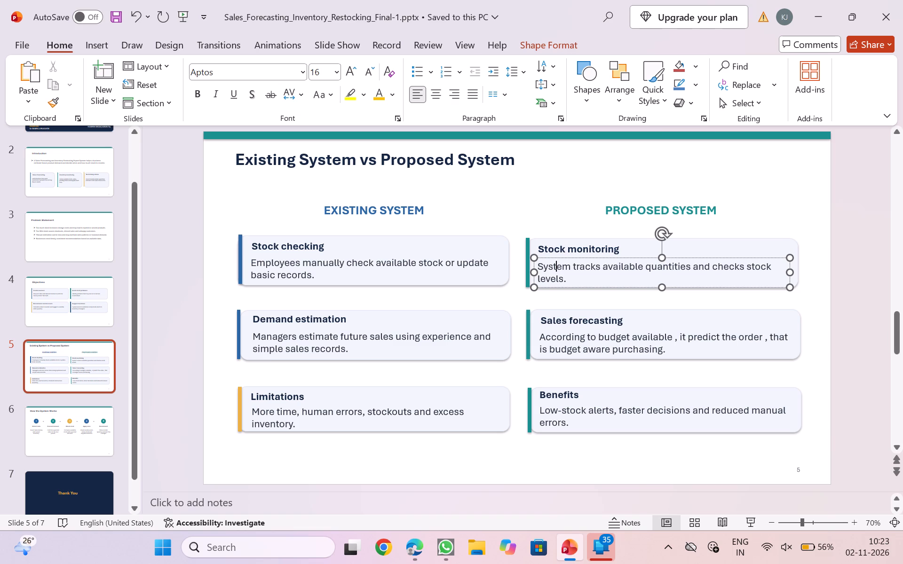
# Replace "reduced manual errors." in the Benefits description with "Expiry date based stock ordering.".
pyautogui.click(585, 422)
pyautogui.press('BackSpace')
pyautogui.press('BackSpace')
pyautogui.press('BackSpace')
pyautogui.press('BackSpace')
pyautogui.press('BackSpace')
pyautogui.press('BackSpace')
pyautogui.press('BackSpace')
pyautogui.press('BackSpace')
pyautogui.press('BackSpace')
pyautogui.press('BackSpace')
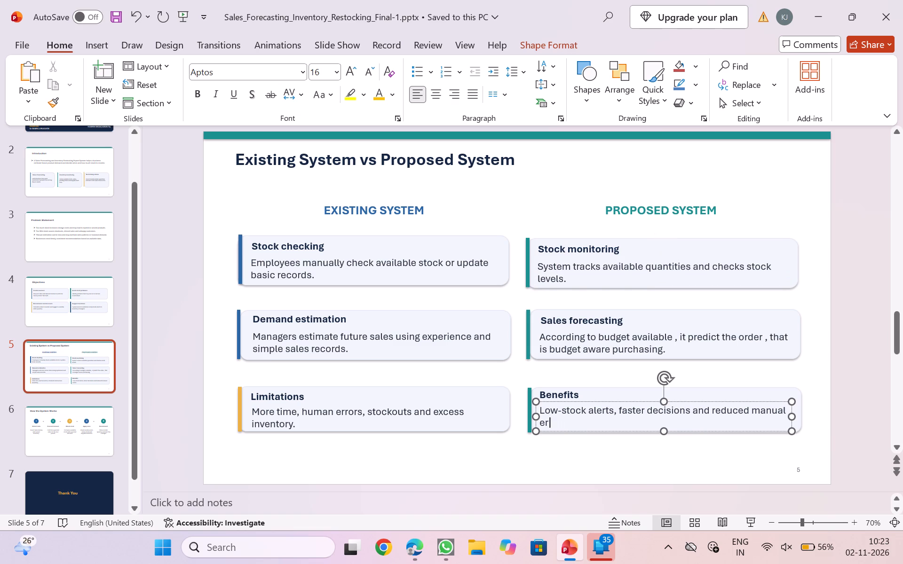
pyautogui.press('BackSpace')
pyautogui.press('BackSpace')
pyautogui.press('BackSpace')
pyautogui.press('BackSpace')
pyautogui.press('BackSpace')
pyautogui.press('BackSpace')
pyautogui.press('BackSpace')
pyautogui.press('BackSpace')
pyautogui.press('BackSpace')
pyautogui.press('BackSpace')
pyautogui.press('BackSpace')
pyautogui.press('BackSpace')
pyautogui.press('BackSpace')
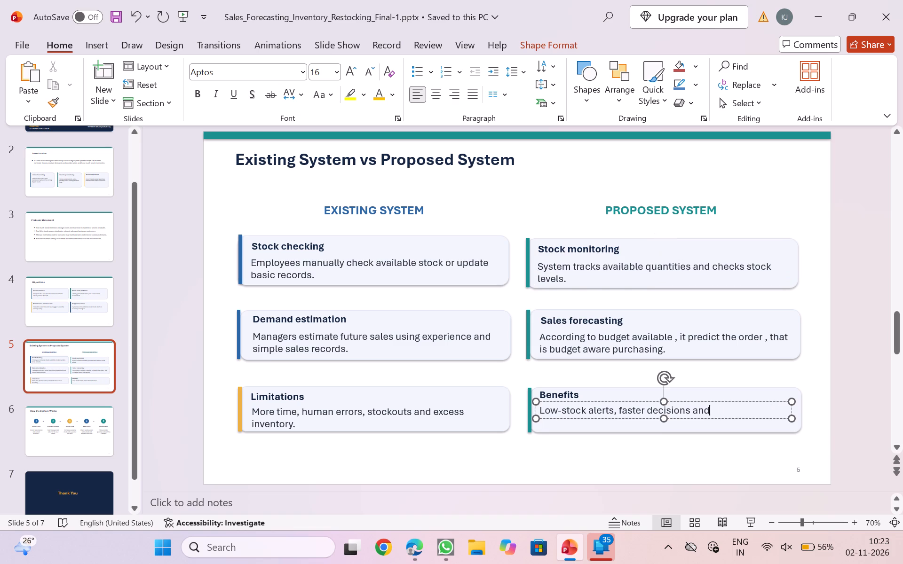
pyautogui.press('space')
pyautogui.press('e')
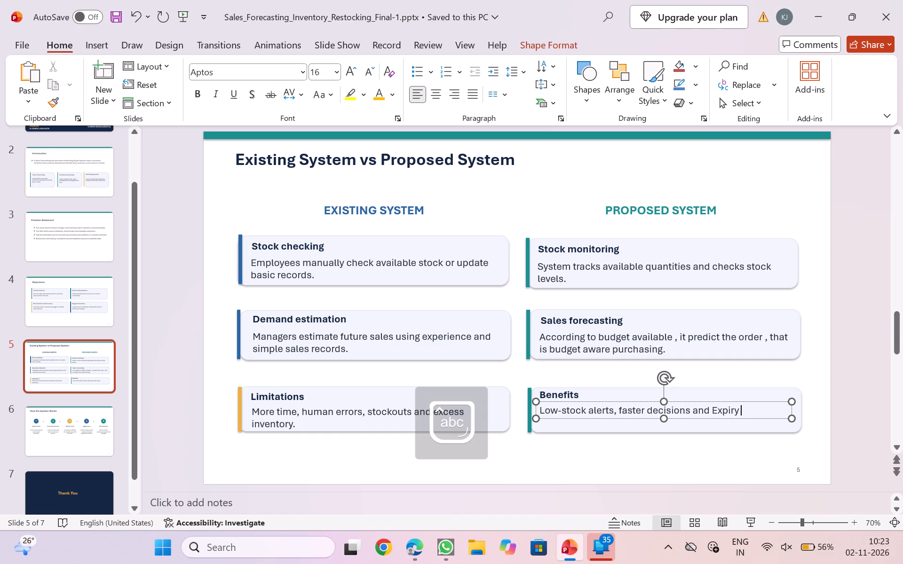
pyautogui.write('date based')
pyautogui.press('space')
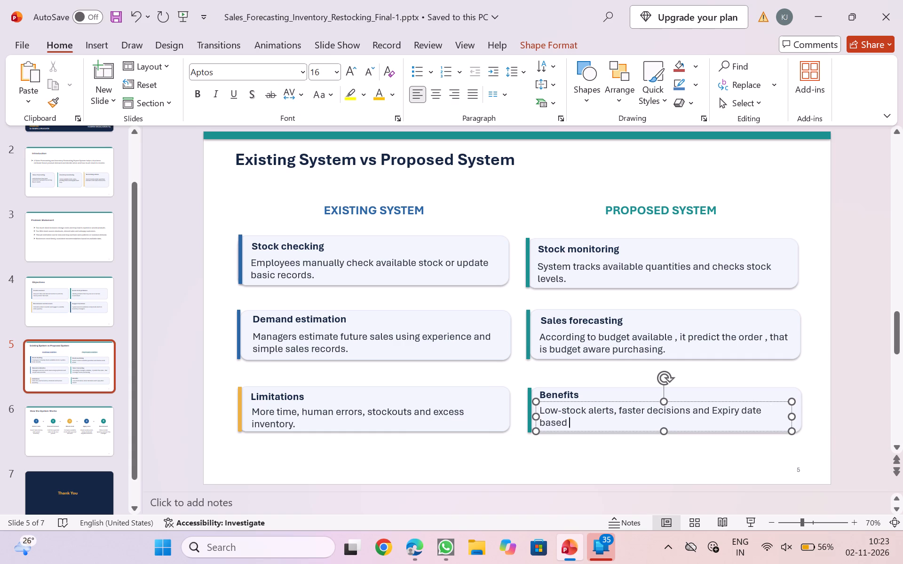
pyautogui.write('stock')
pyautogui.press('space')
pyautogui.write('ordering.')
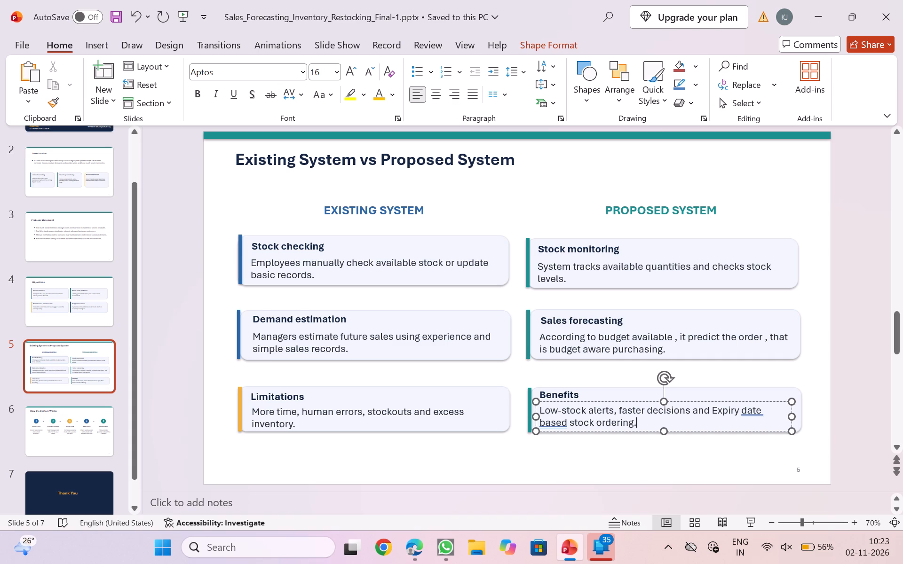
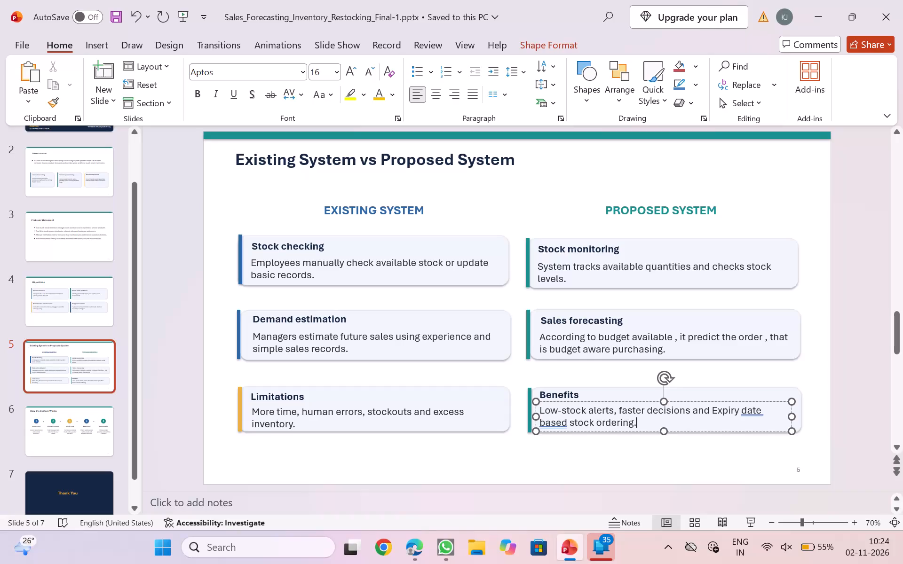
# Replace "Managers" with "The system" at the start of the Demand estimation description under Existing System.
pyautogui.click(300, 339)
pyautogui.press('BackSpace')
pyautogui.press('BackSpace')
pyautogui.press('BackSpace')
pyautogui.press('BackSpace')
pyautogui.press('BackSpace')
pyautogui.press('BackSpace')
pyautogui.press('BackSpace')
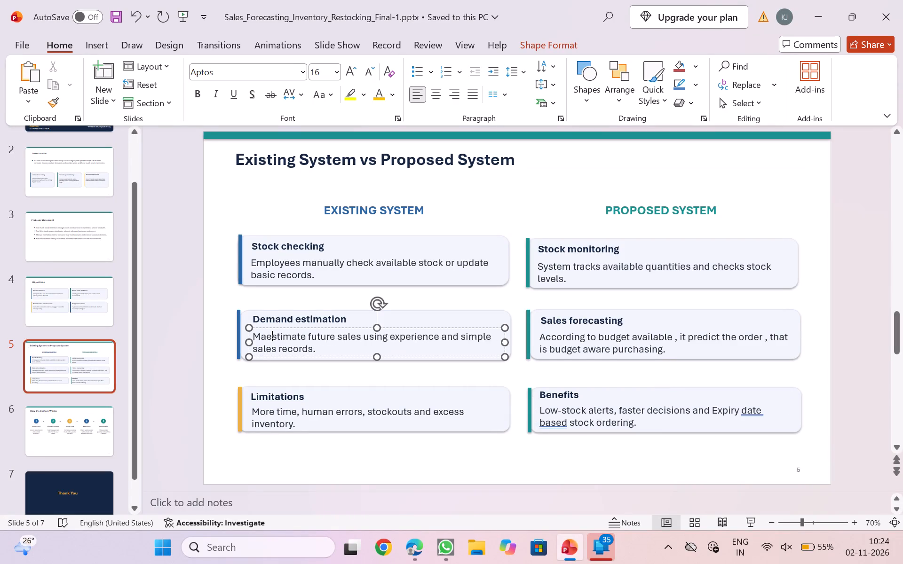
pyautogui.press('BackSpace')
pyautogui.press('BackSpace')
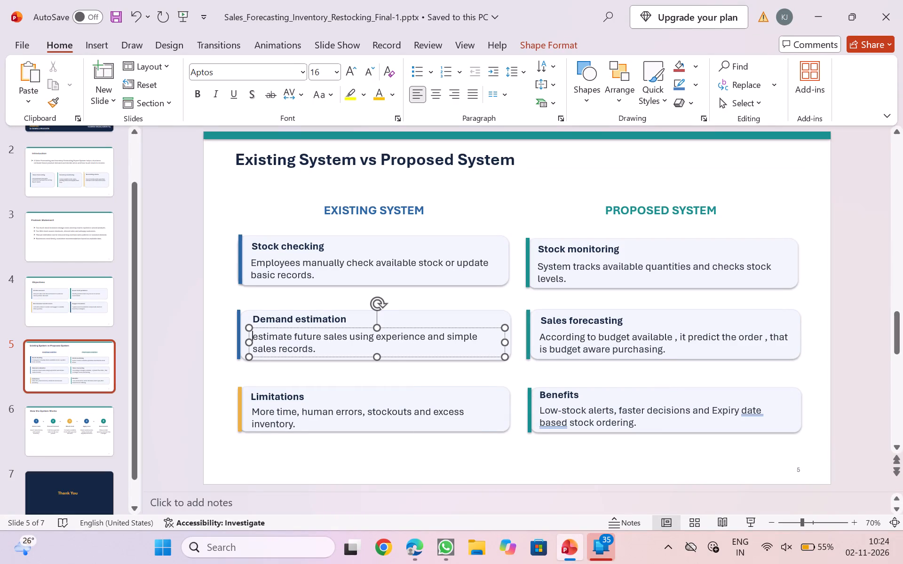
pyautogui.press('BackSpace')
pyautogui.press('BackSpace')
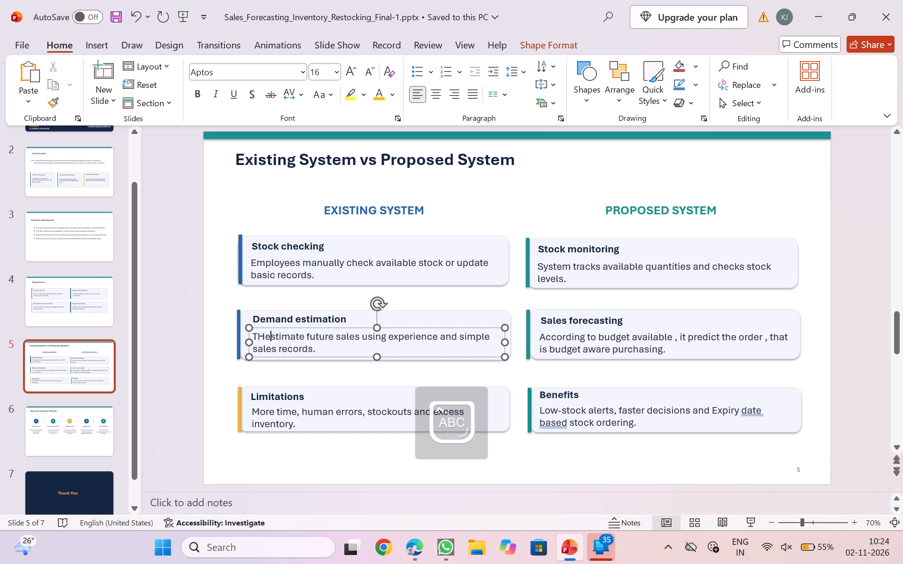
pyautogui.press('BackSpace')
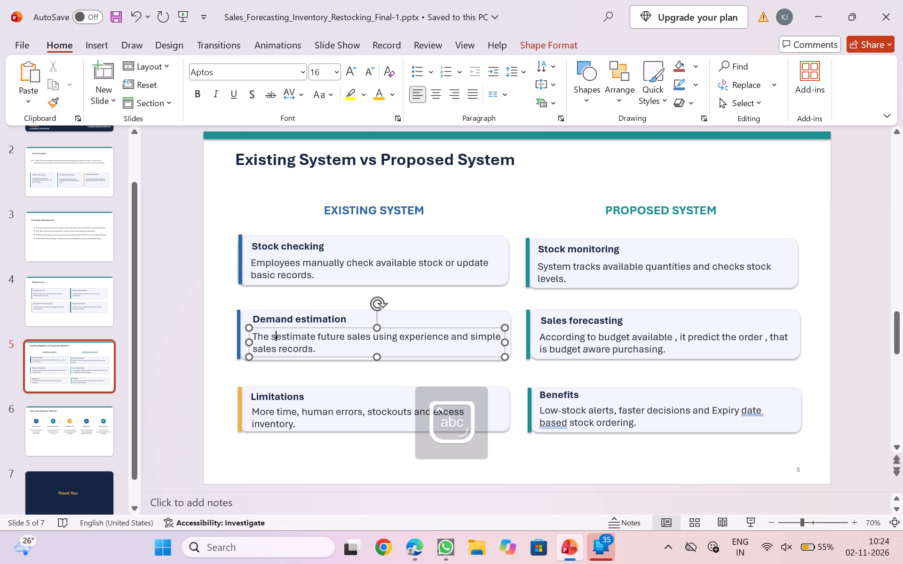
pyautogui.write('ystem')
pyautogui.press('space')
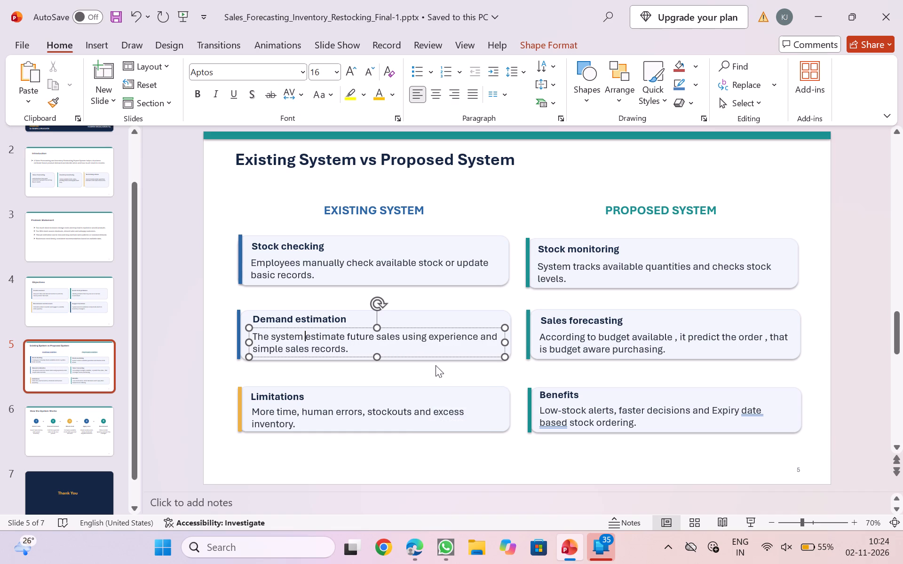
# Remove "experience and" from the Demand estimation description so it reads "using simple sales records.".
pyautogui.click(496, 339)
pyautogui.press('BackSpace')
pyautogui.press('BackSpace')
pyautogui.press('BackSpace')
pyautogui.press('BackSpace')
pyautogui.press('BackSpace')
pyautogui.press('BackSpace')
pyautogui.press('BackSpace')
pyautogui.press('BackSpace')
pyautogui.press('BackSpace')
pyautogui.press('BackSpace')
pyautogui.press('BackSpace')
pyautogui.press('BackSpace')
pyautogui.press('BackSpace')
pyautogui.press('BackSpace')
pyautogui.press('BackSpace')
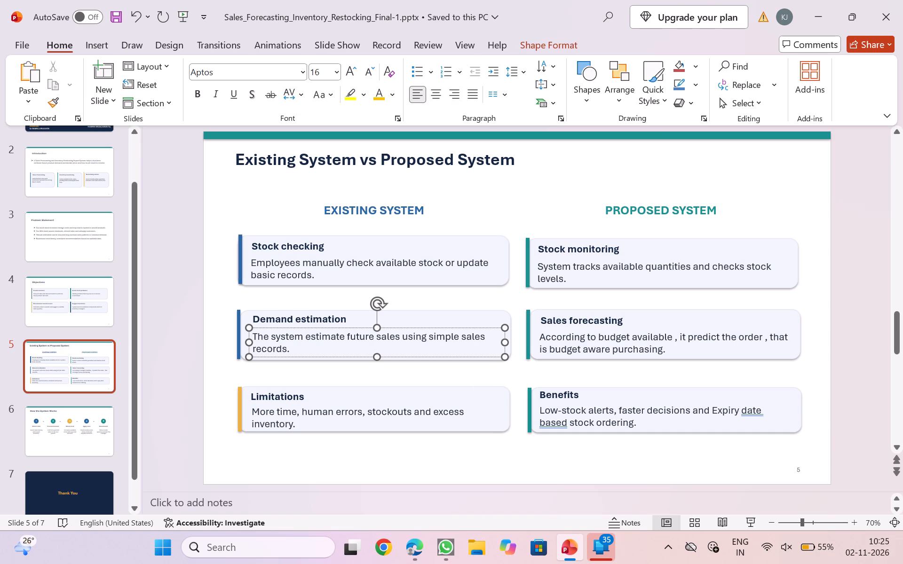
# Replace "or update basic records." in the Stock checking description under Existing System with "and also by using".
pyautogui.click(353, 278)
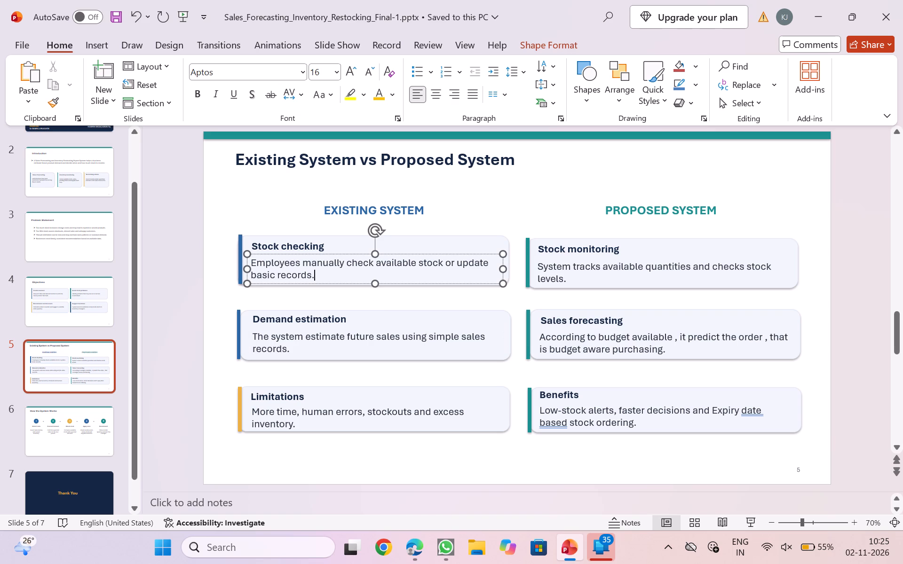
pyautogui.press('BackSpace')
pyautogui.press('BackSpace')
pyautogui.press('BackSpace')
pyautogui.press('BackSpace')
pyautogui.press('BackSpace')
pyautogui.press('BackSpace')
pyautogui.press('BackSpace')
pyautogui.press('BackSpace')
pyautogui.press('BackSpace')
pyautogui.press('BackSpace')
pyautogui.press('BackSpace')
pyautogui.press('BackSpace')
pyautogui.press('BackSpace')
pyautogui.press('BackSpace')
pyautogui.press('BackSpace')
pyautogui.press('BackSpace')
pyautogui.press('BackSpace')
pyautogui.press('BackSpace')
pyautogui.press('BackSpace')
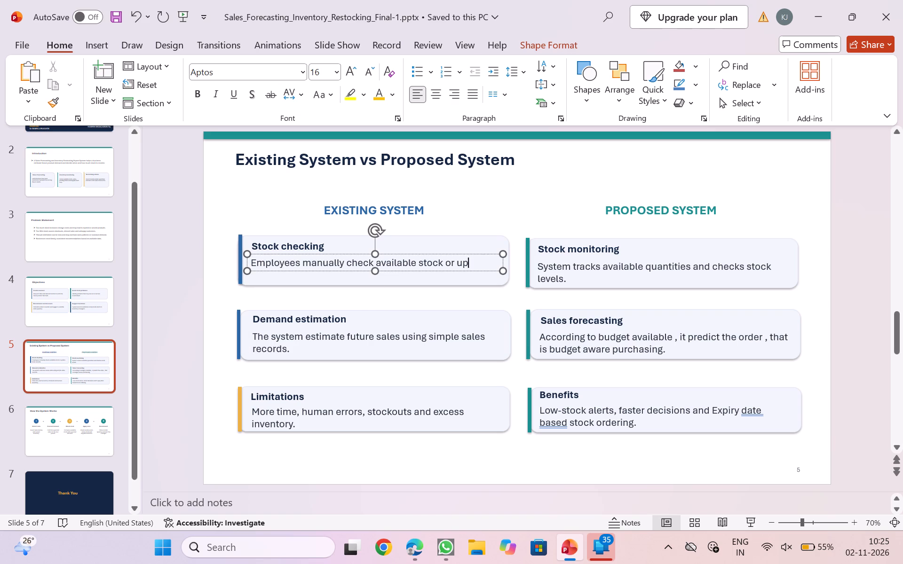
pyautogui.press('BackSpace')
pyautogui.press('BackSpace')
pyautogui.press('BackSpace')
pyautogui.press('BackSpace')
pyautogui.press('BackSpace')
pyautogui.write('and')
pyautogui.press('space')
pyautogui.write('also by usin')
pyautogui.write('g')
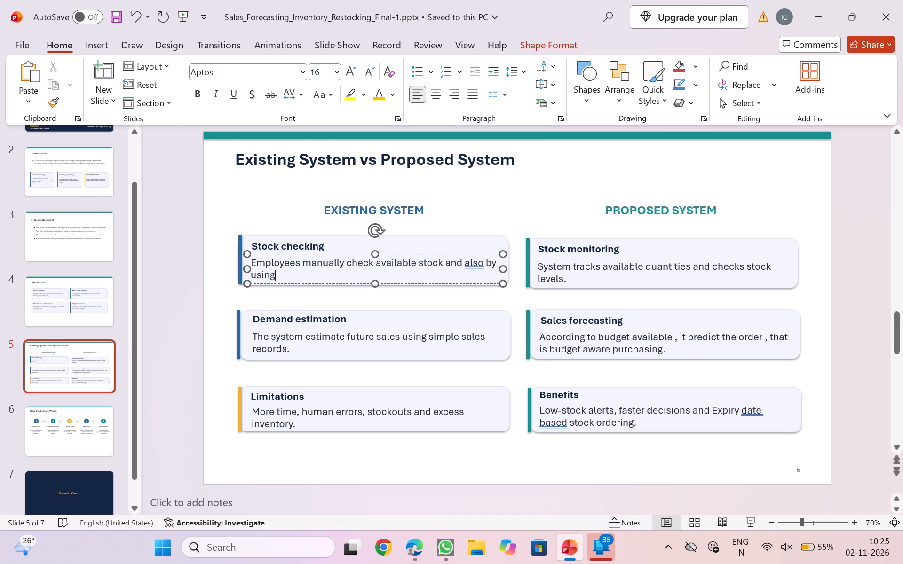
pyautogui.press('space')
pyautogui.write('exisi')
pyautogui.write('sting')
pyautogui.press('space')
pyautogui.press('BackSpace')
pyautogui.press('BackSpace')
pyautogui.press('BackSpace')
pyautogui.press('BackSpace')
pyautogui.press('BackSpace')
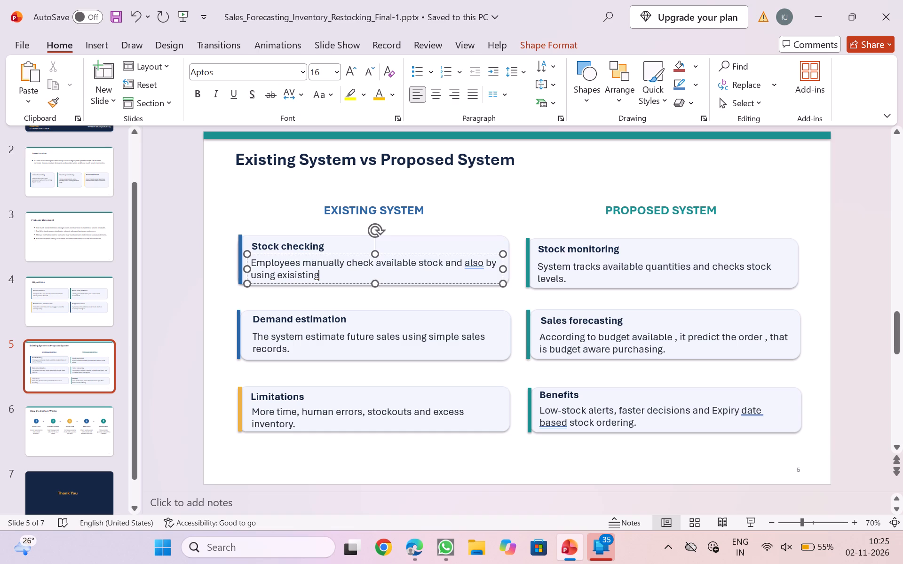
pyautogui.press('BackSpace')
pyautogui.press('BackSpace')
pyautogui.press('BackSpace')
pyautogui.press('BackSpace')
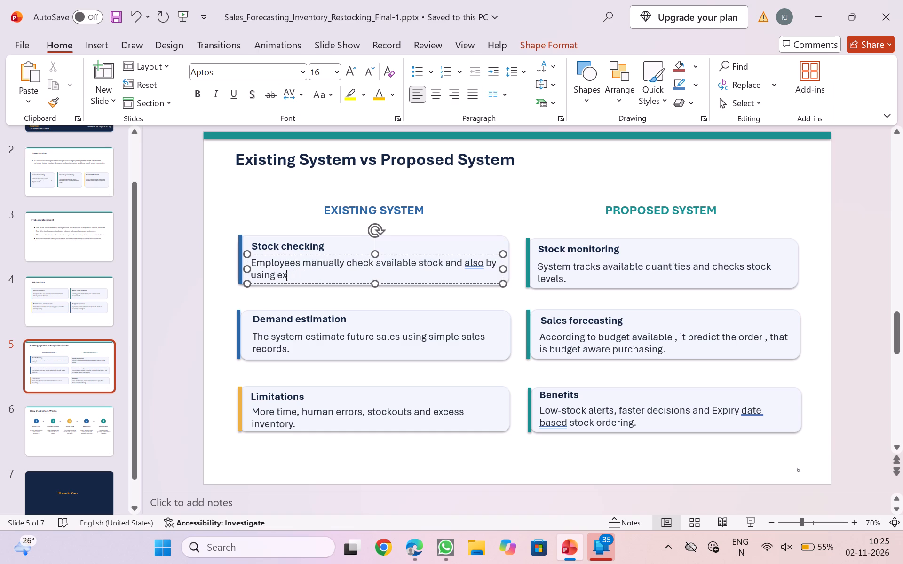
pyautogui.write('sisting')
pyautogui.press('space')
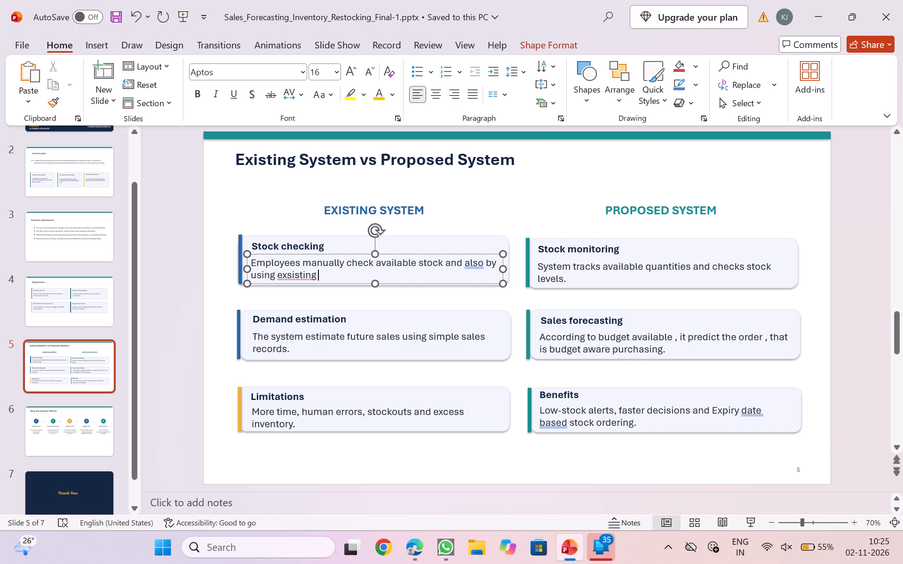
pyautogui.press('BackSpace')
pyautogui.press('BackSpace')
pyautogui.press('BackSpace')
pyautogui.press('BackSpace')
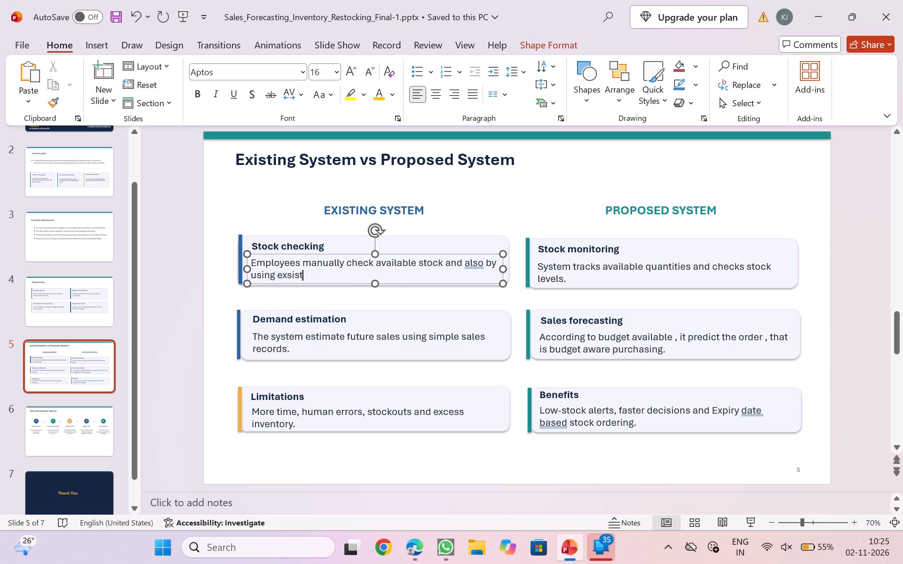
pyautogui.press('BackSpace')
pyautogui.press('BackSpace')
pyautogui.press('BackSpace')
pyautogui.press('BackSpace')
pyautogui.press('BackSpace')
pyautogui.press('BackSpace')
# Complete the Stock checking description after "using" with "the products list.".
pyautogui.write('the products ;')
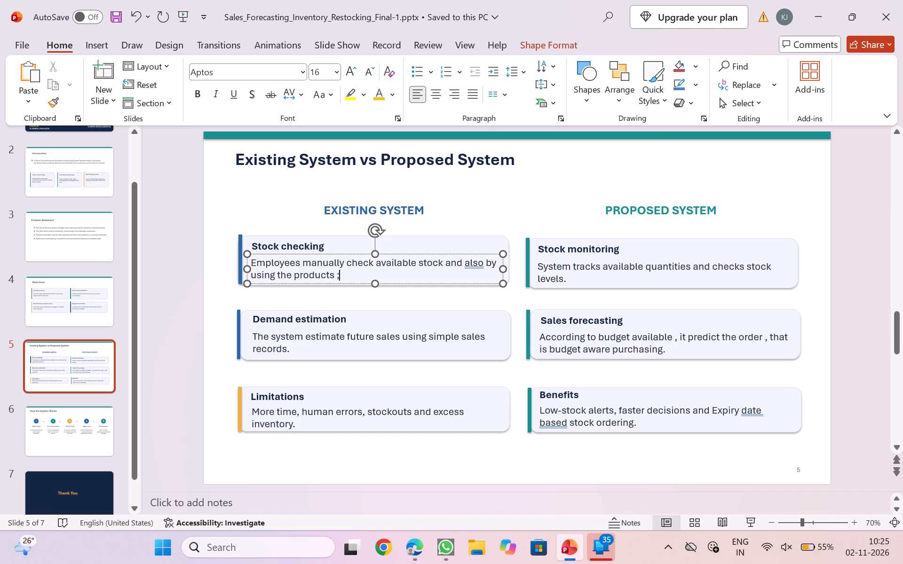
pyautogui.press('BackSpace')
pyautogui.write('list')
pyautogui.press('.')
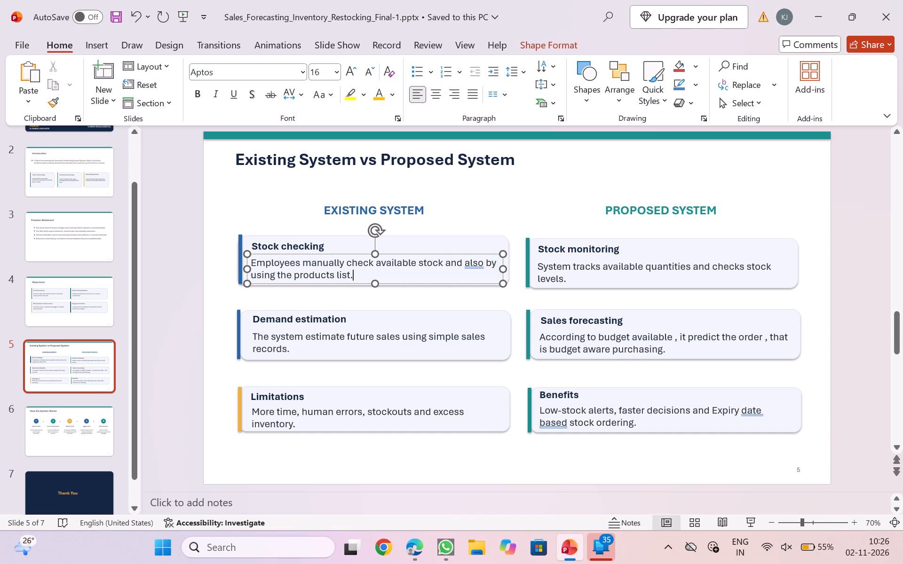
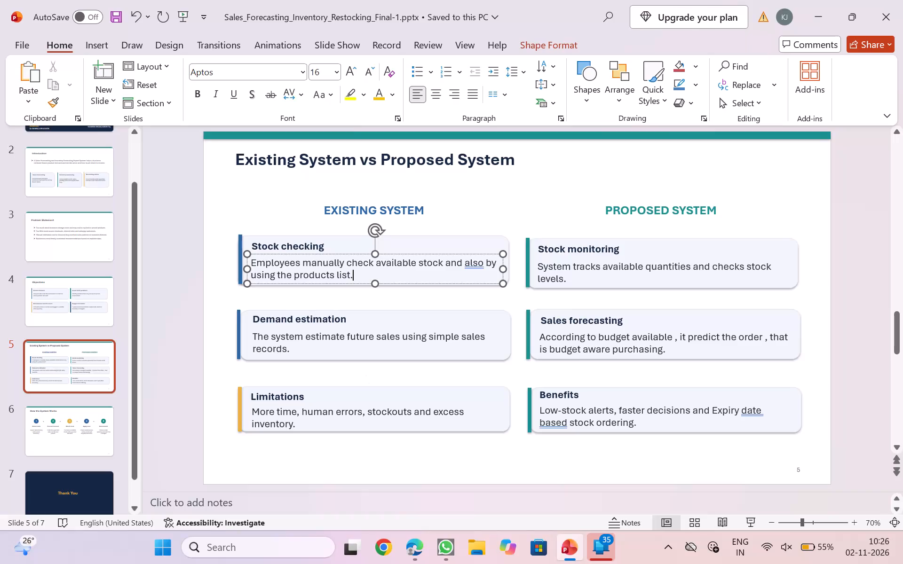
# Append the sentence "It also not check the budget." to the Limitations description under Existing System.
pyautogui.click(318, 428)
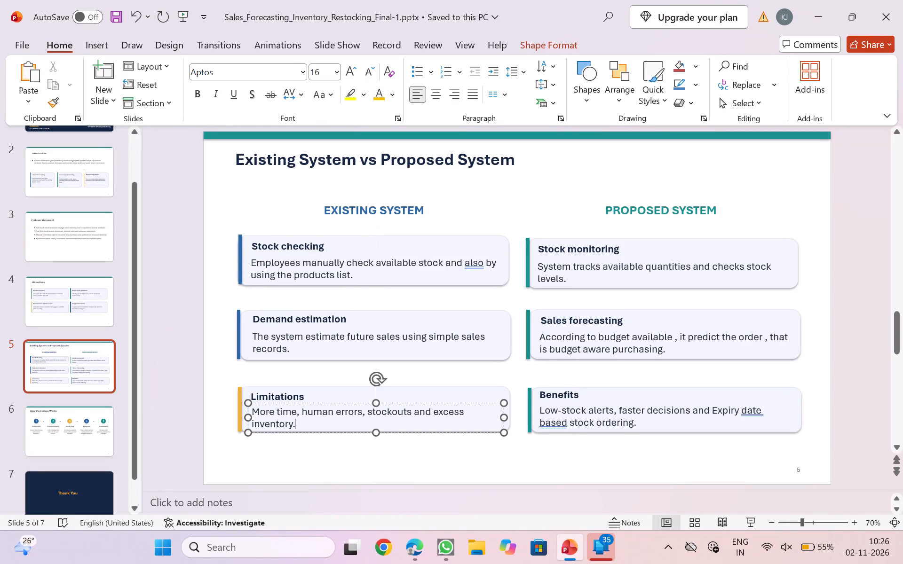
pyautogui.press('space')
pyautogui.write('it')
pyautogui.press('space')
pyautogui.press('a')
pyautogui.press('BackSpace')
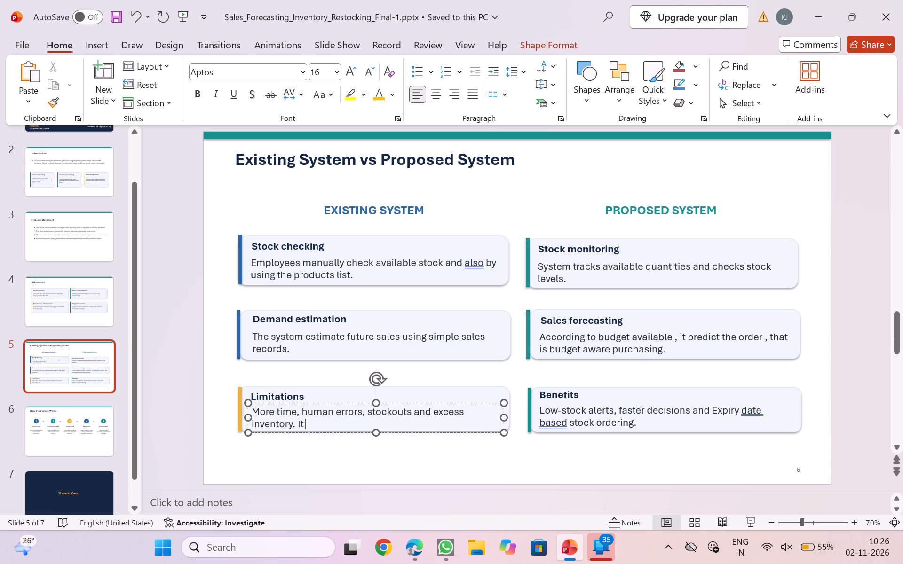
pyautogui.write('as')
pyautogui.press('BackSpace')
pyautogui.write('lso not check the bus')
pyautogui.press('BackSpace')
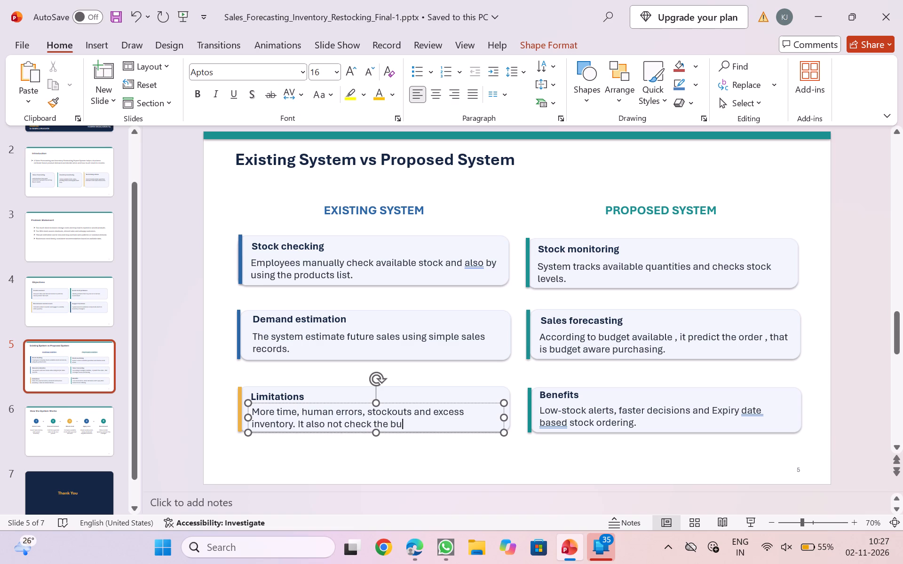
pyautogui.write('dg')
pyautogui.write('et')
pyautogui.press('.')
pyautogui.click(309, 446)
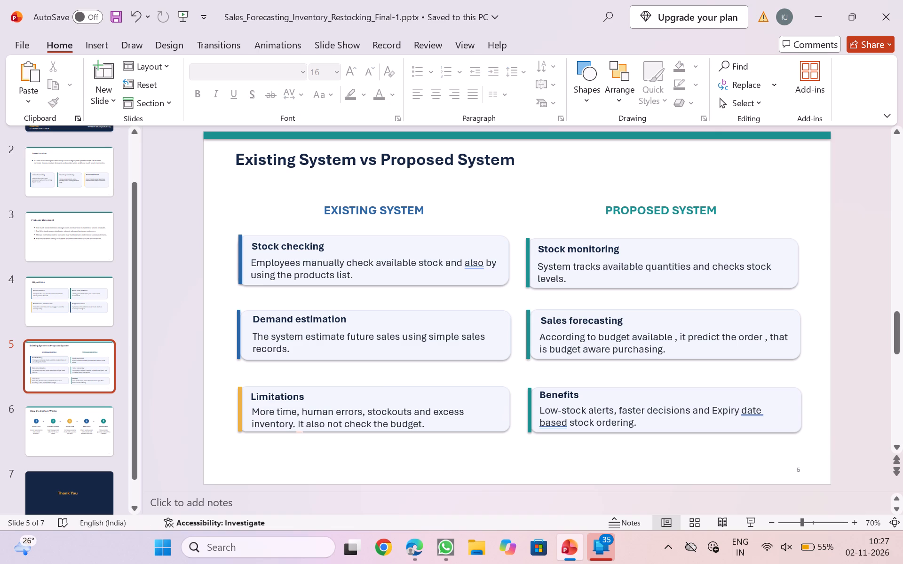
# Replace the full stop and "It" after "inventory" in the Limitations description with "&" to join the two sentences.
pyautogui.click(302, 425)
pyautogui.press('BackSpace')
pyautogui.press('BackSpace')
pyautogui.press('BackSpace')
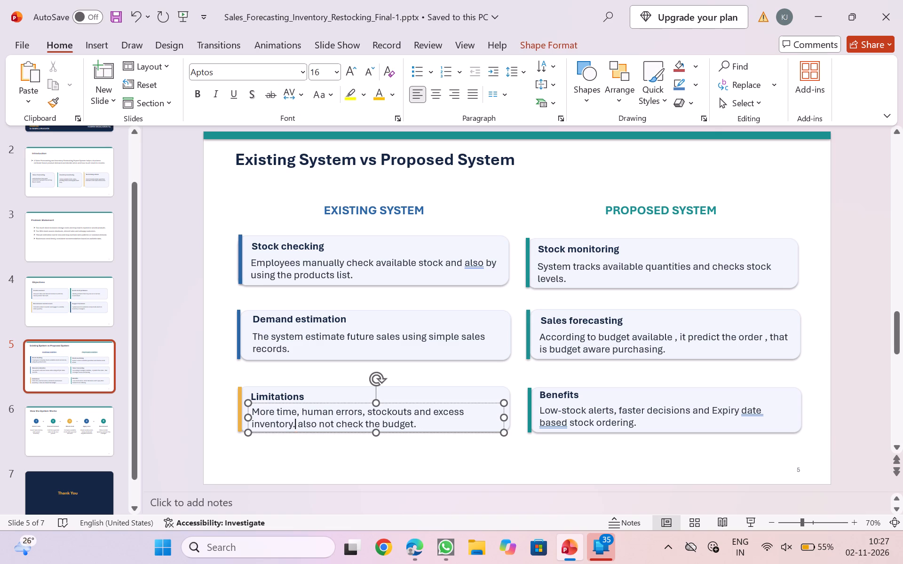
pyautogui.press('BackSpace')
pyautogui.press('space')
pyautogui.hotkey('shift', '&')
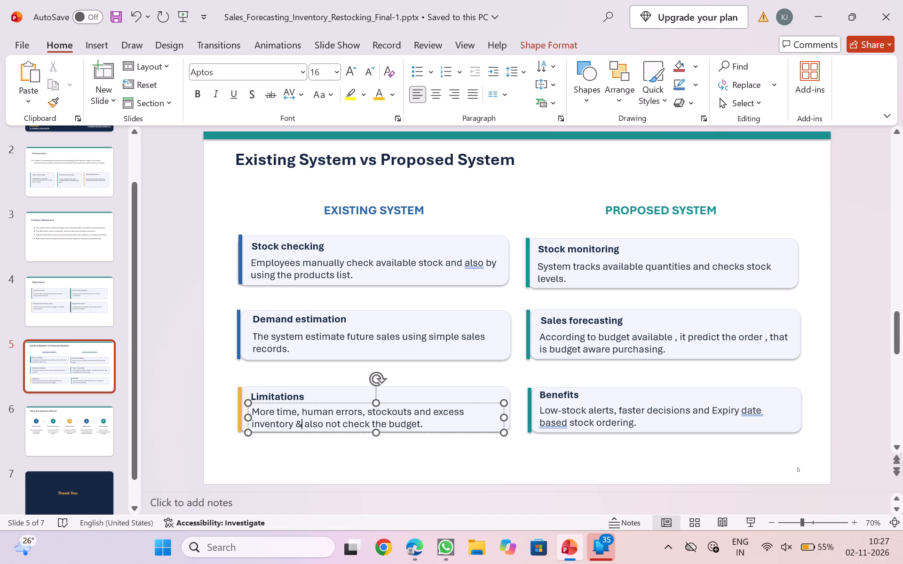
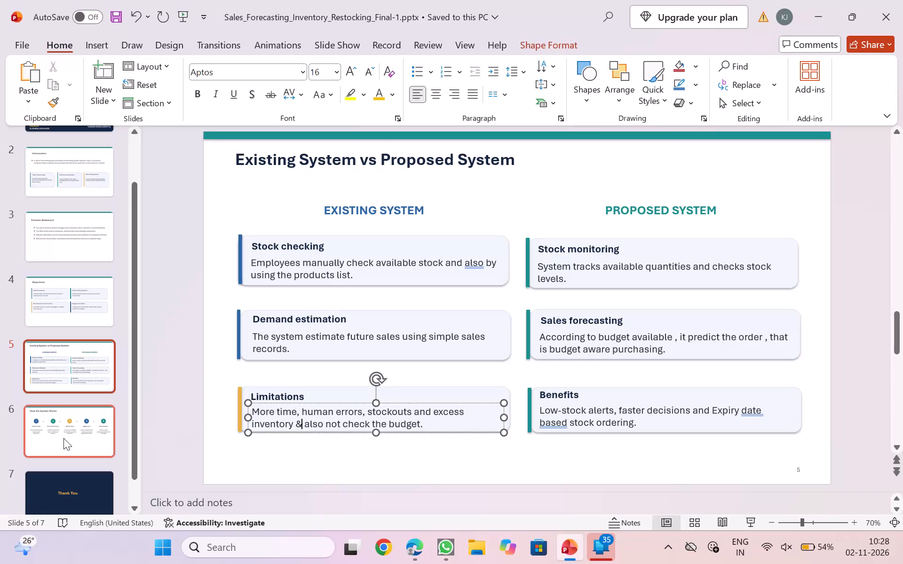
# On the How the System Works slide, replace the full stop ending the Apply rules description with " , budget available".
pyautogui.click(63, 438)
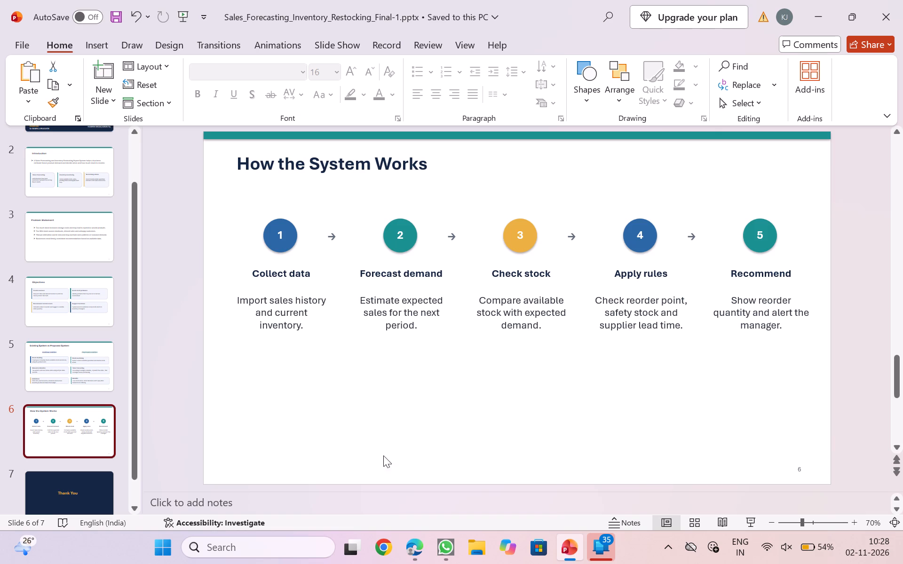
pyautogui.click(543, 330)
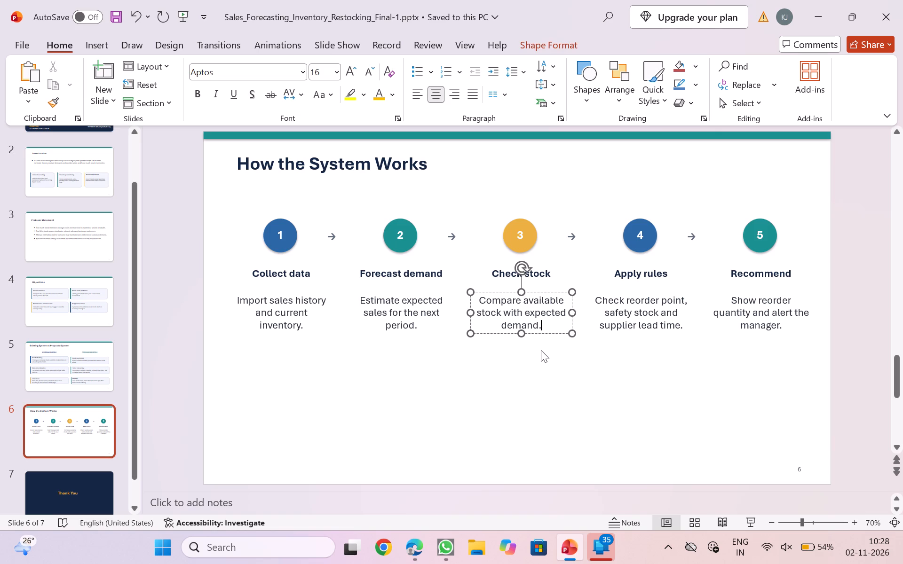
pyautogui.click(682, 321)
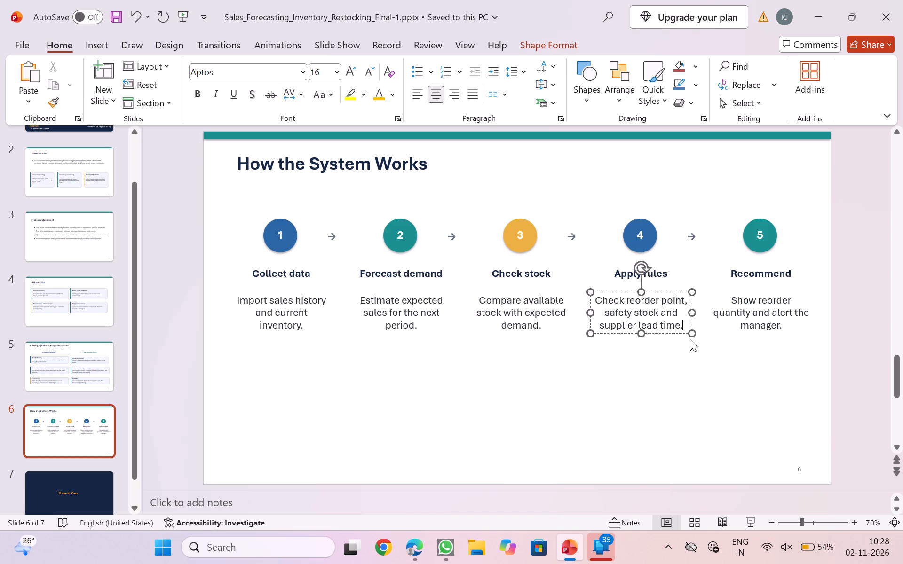
pyautogui.write(',')
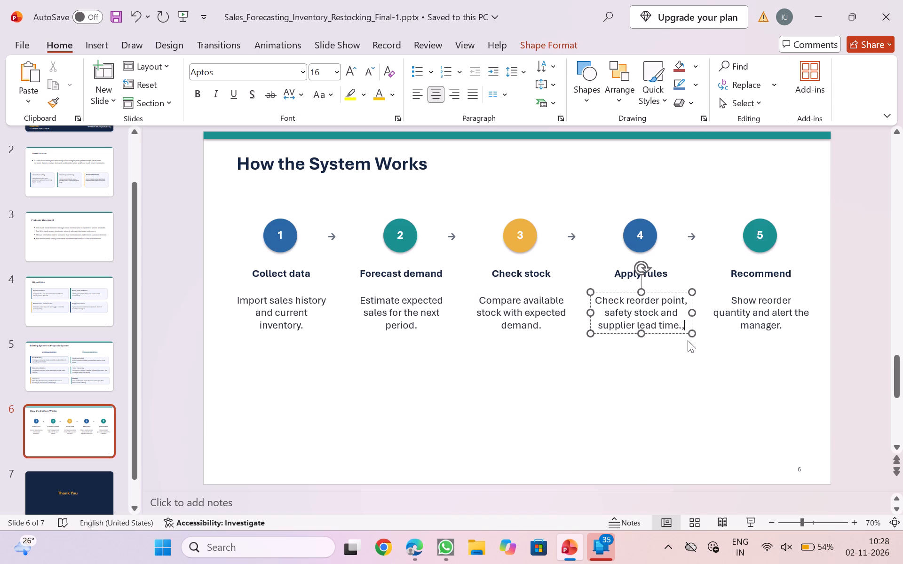
pyautogui.press('space')
pyautogui.press('BackSpace')
pyautogui.press('BackSpace')
pyautogui.press('BackSpace')
pyautogui.write(',budget availa')
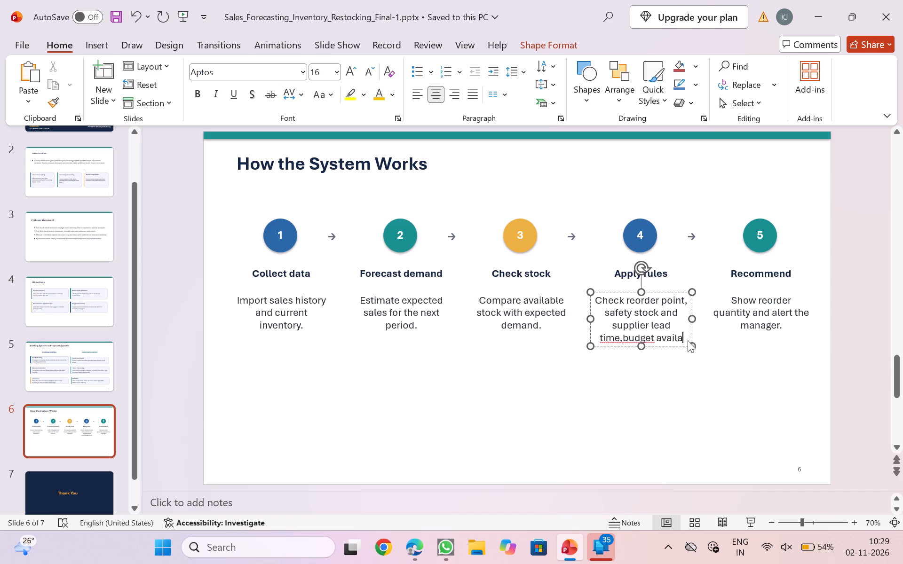
pyautogui.write('ble')
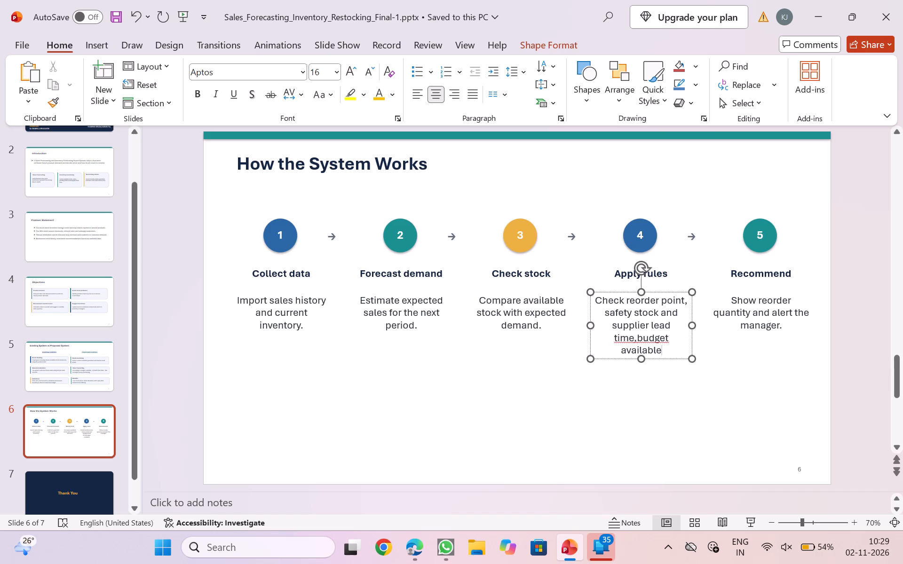
pyautogui.click(638, 340)
pyautogui.press('space')
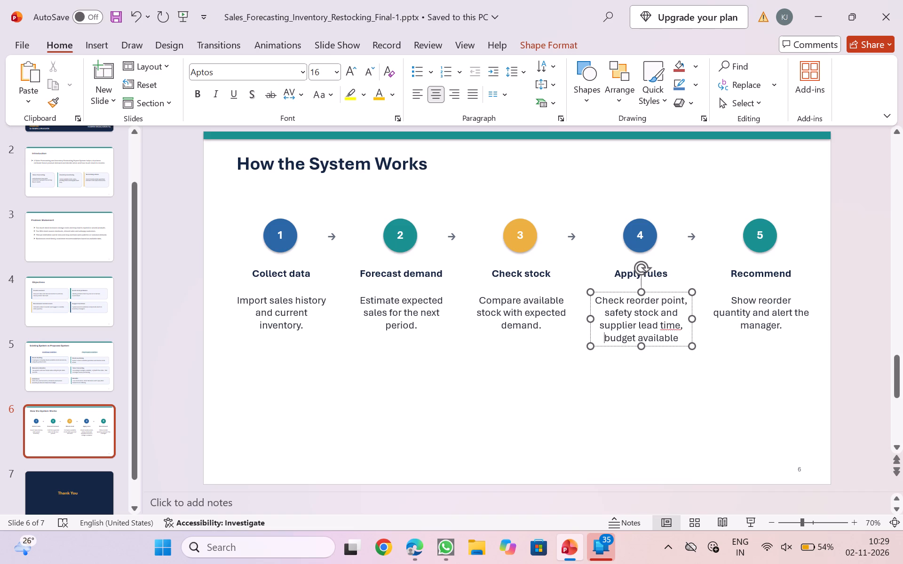
pyautogui.click(680, 329)
pyautogui.press('space')
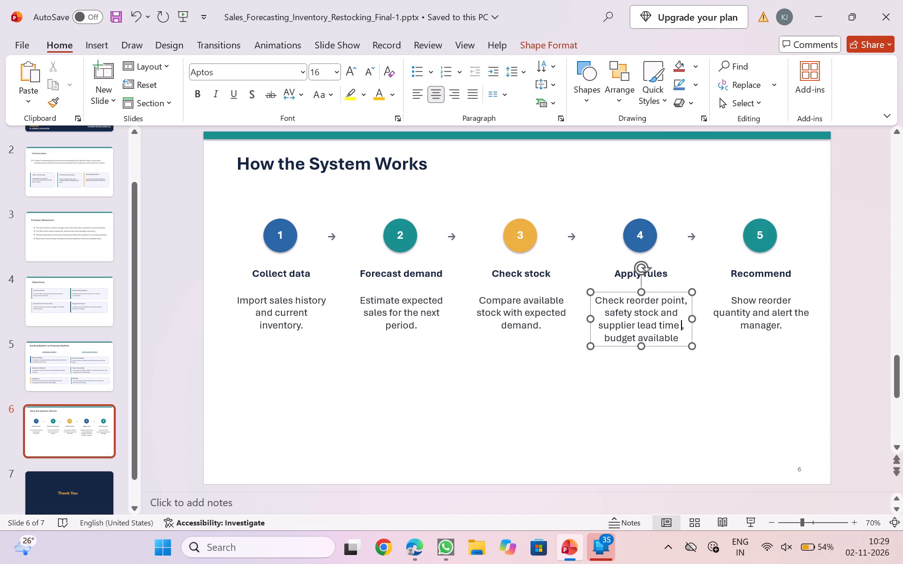
pyautogui.click(692, 398)
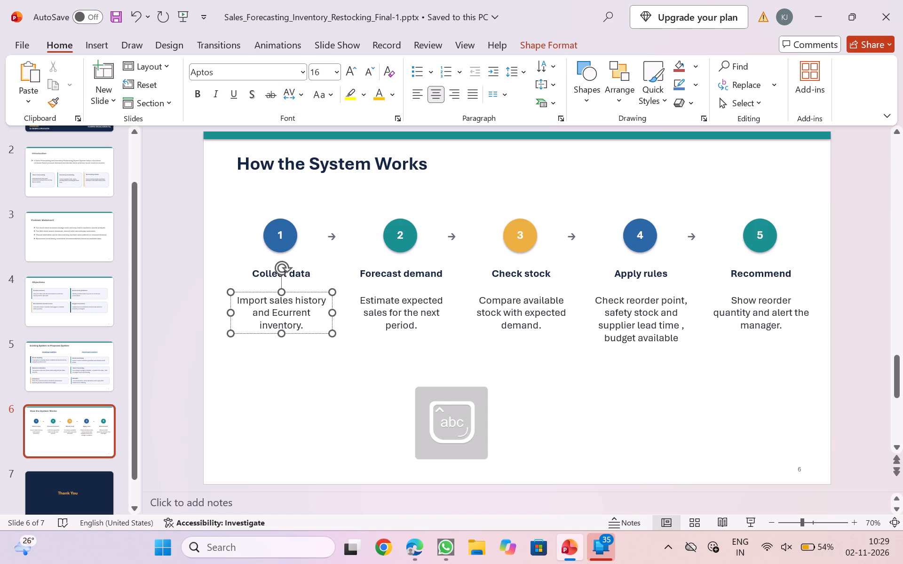
pyautogui.write('xpiry')
pyautogui.press('space')
pyautogui.write('date')
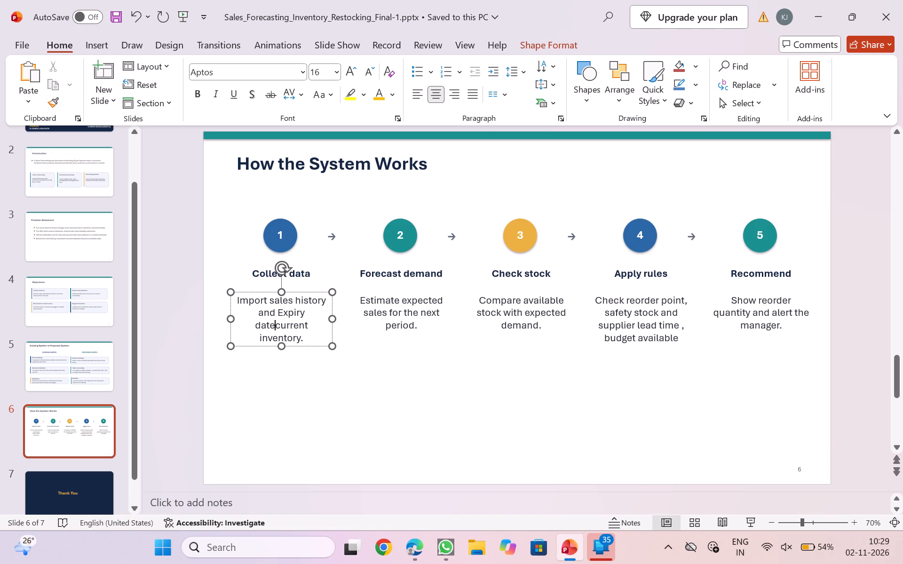
pyautogui.press('space')
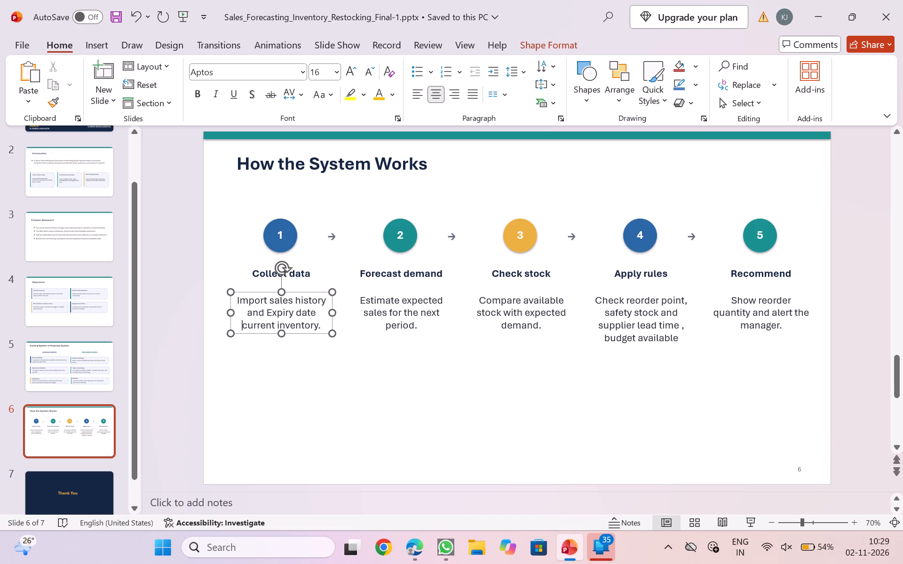
pyautogui.click(275, 326)
pyautogui.press('BackSpace')
pyautogui.press('BackSpace')
pyautogui.press('BackSpace')
pyautogui.press('BackSpace')
pyautogui.press('BackSpace')
pyautogui.press('BackSpace')
pyautogui.press('BackSpace')
pyautogui.press('BackSpace')
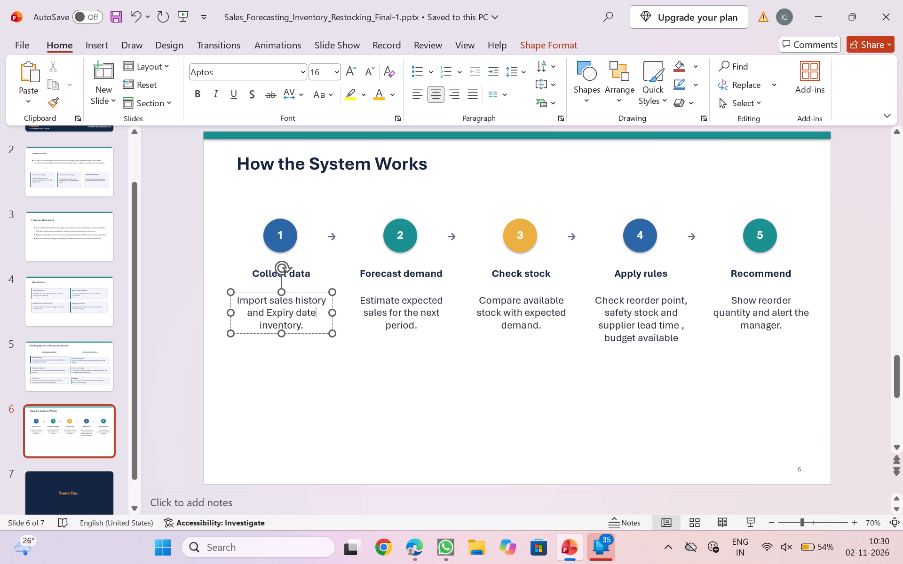
# Delete the word "inventory" from the end of the Collect data description.
pyautogui.click(300, 327)
pyautogui.press('BackSpace')
pyautogui.press('BackSpace')
pyautogui.press('BackSpace')
pyautogui.press('BackSpace')
pyautogui.press('BackSpace')
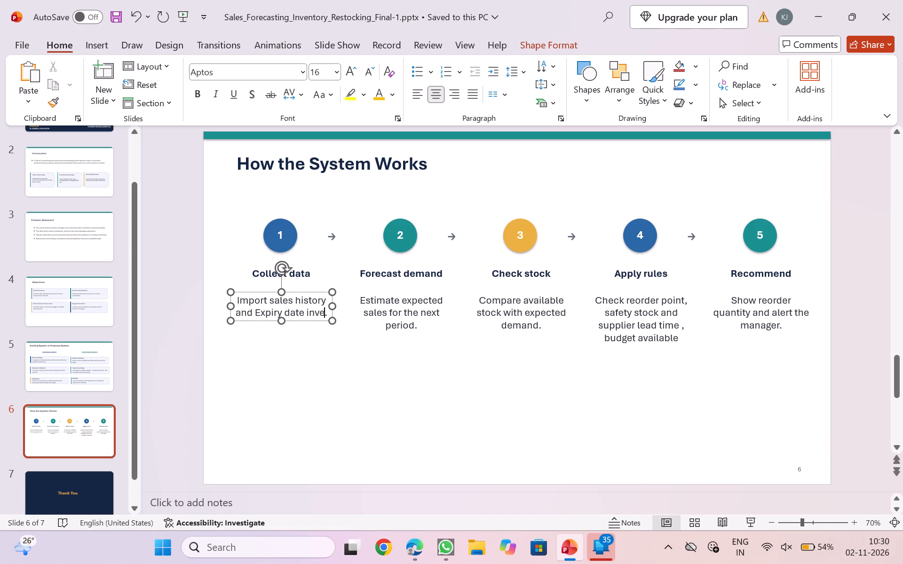
pyautogui.press('BackSpace')
pyautogui.press('BackSpace')
pyautogui.press('BackSpace')
pyautogui.press('BackSpace')
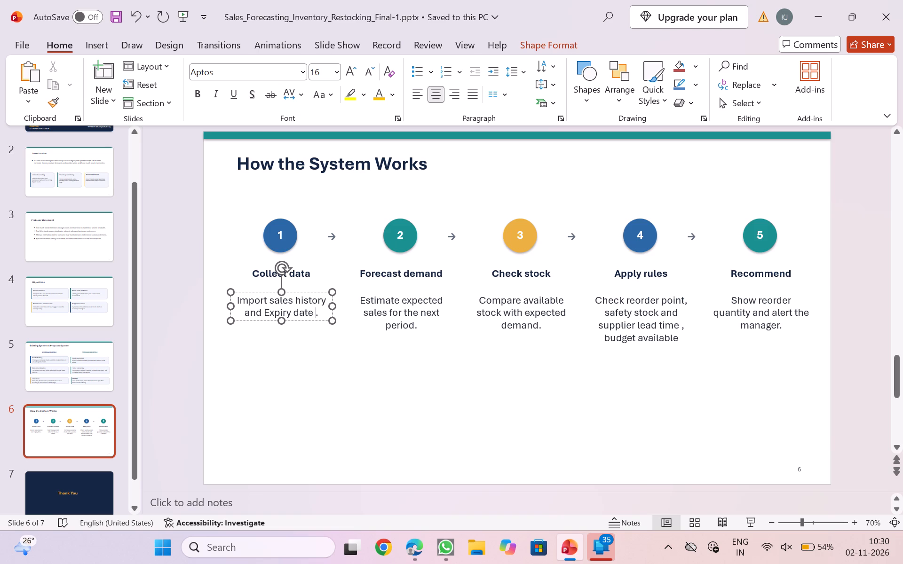
# Add "data" and "using" to the Collect data description so it reads "Import sales history data and using Expiry date.".
pyautogui.click(246, 313)
pyautogui.write('dat')
pyautogui.write('a')
pyautogui.press('space')
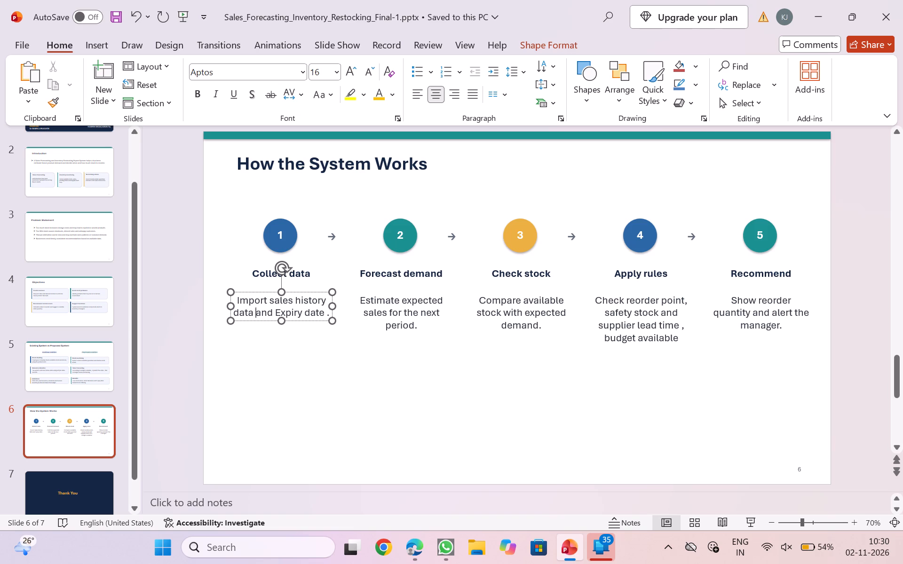
pyautogui.click(274, 314)
pyautogui.write('using')
pyautogui.press('space')
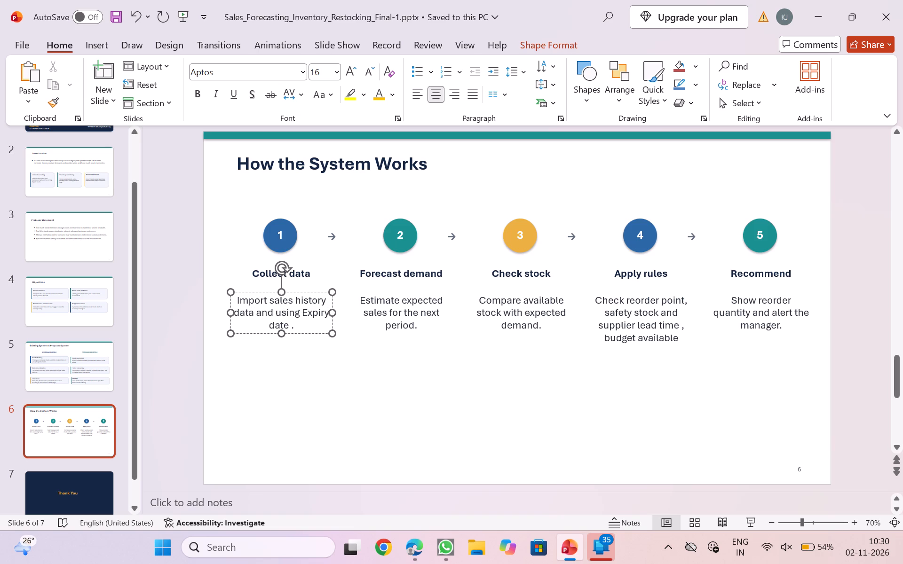
pyautogui.click(292, 325)
pyautogui.press('BackSpace')
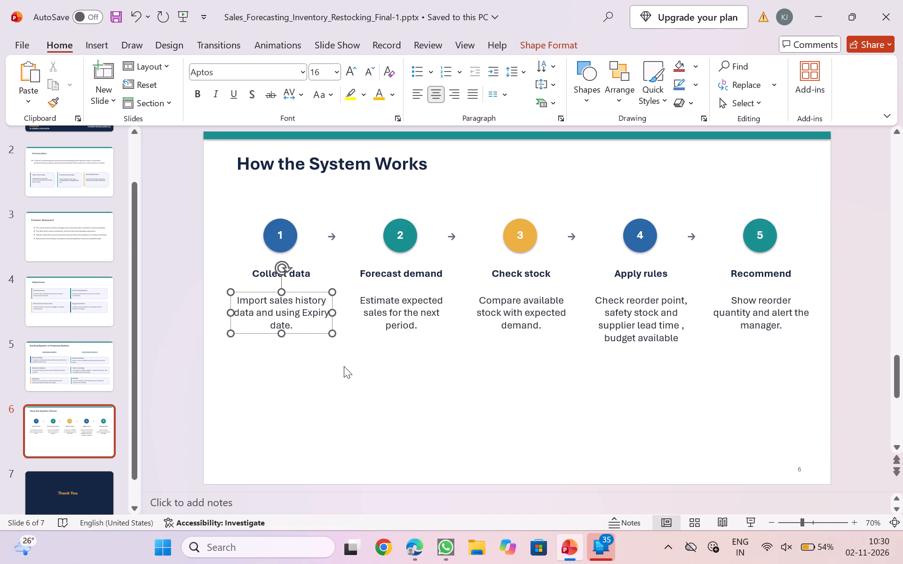
pyautogui.click(346, 370)
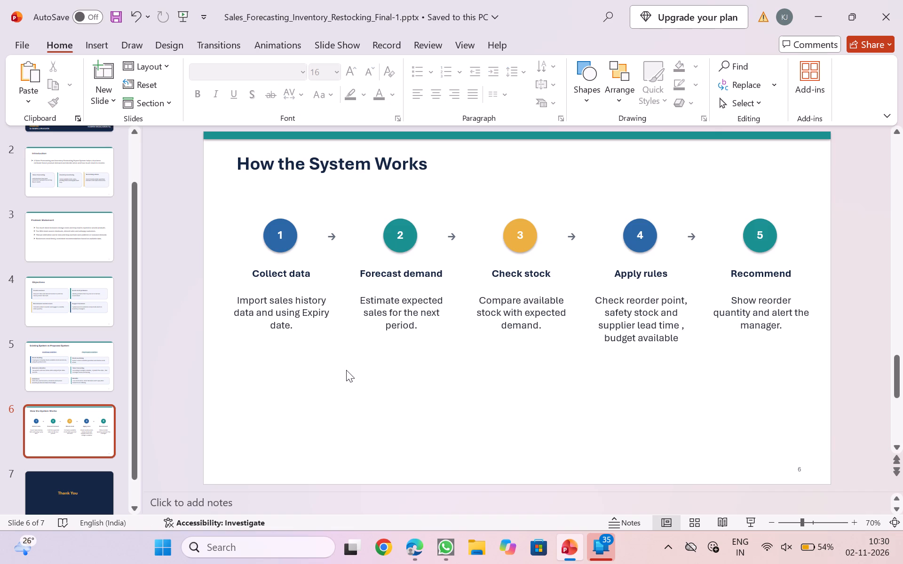
# Insert "expiry dates" before "relevant factors" in the Predict demand description on the Objectives slide.
pyautogui.click(72, 299)
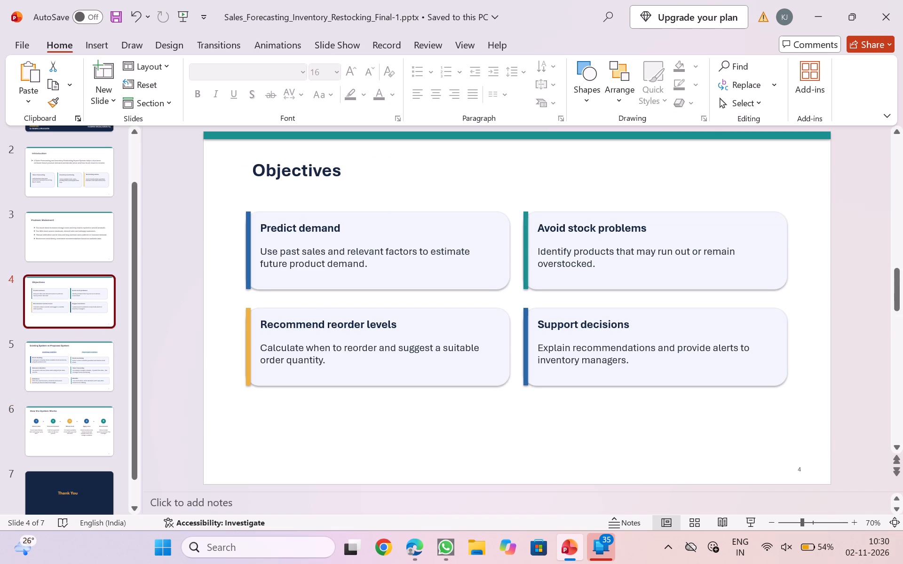
pyautogui.click(347, 250)
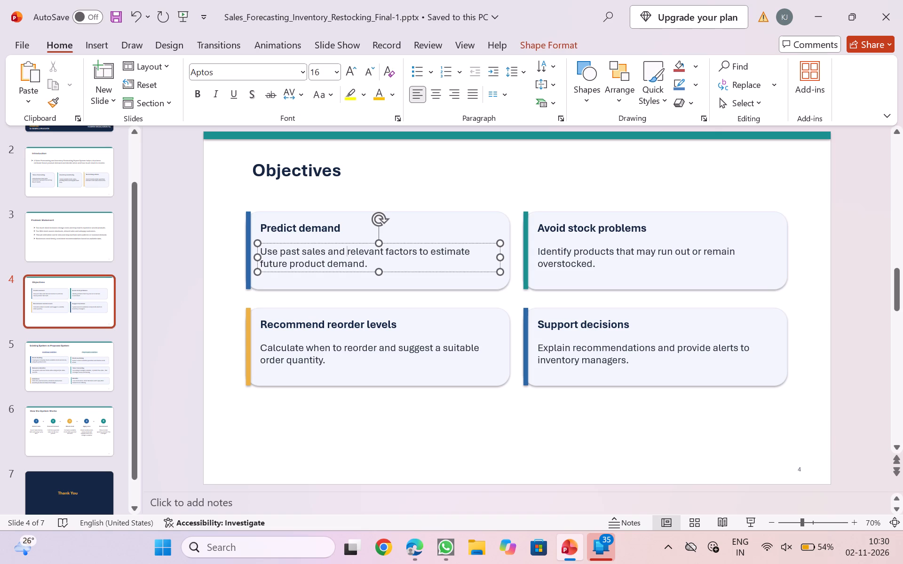
pyautogui.write('expiry dates')
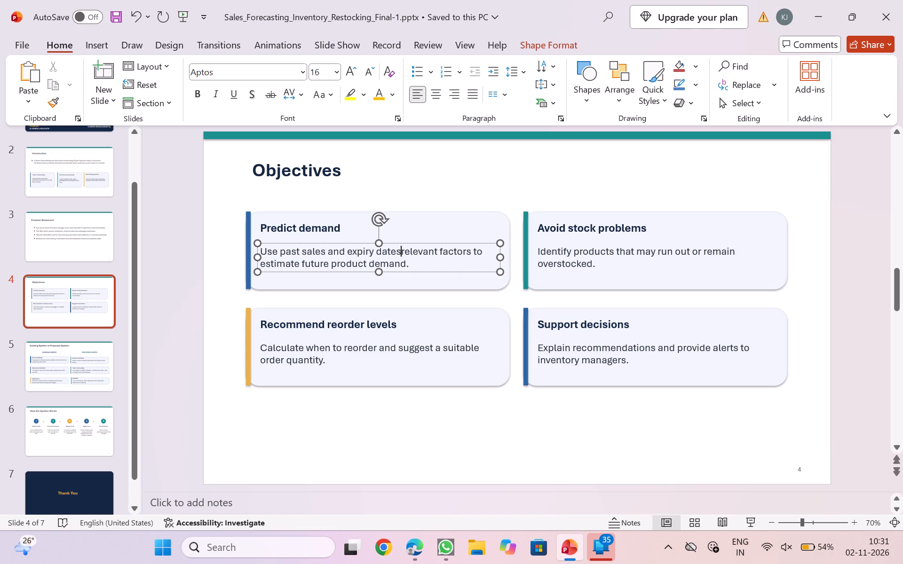
pyautogui.press('space')
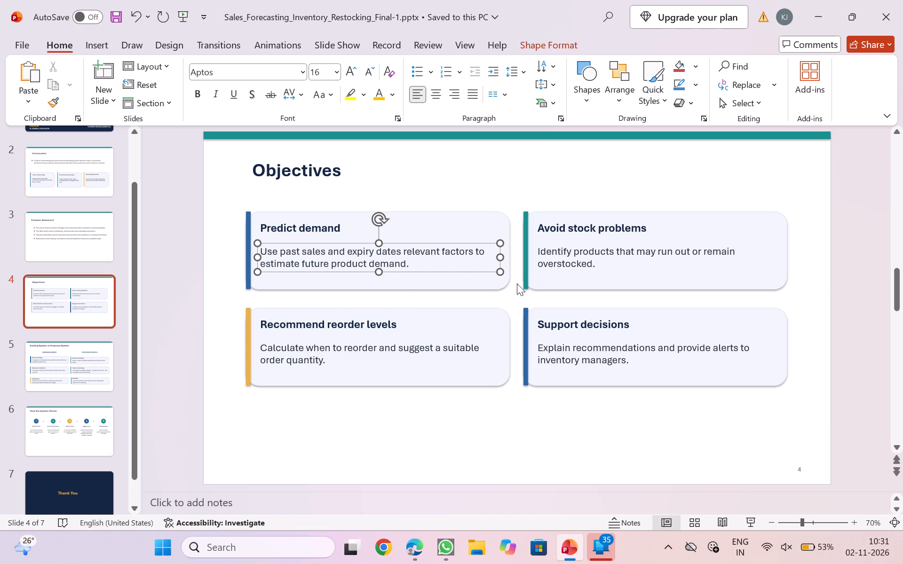
pyautogui.click(586, 277)
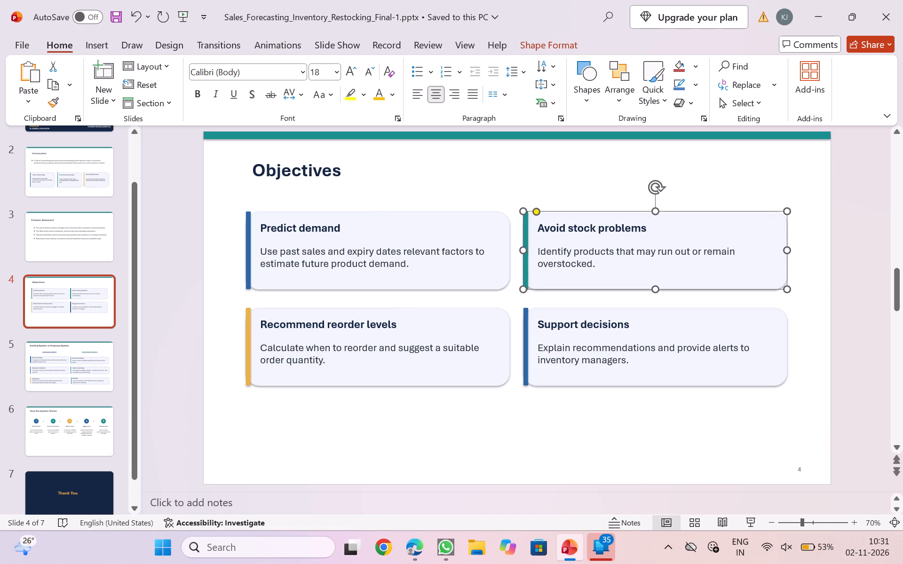
pyautogui.click(596, 266)
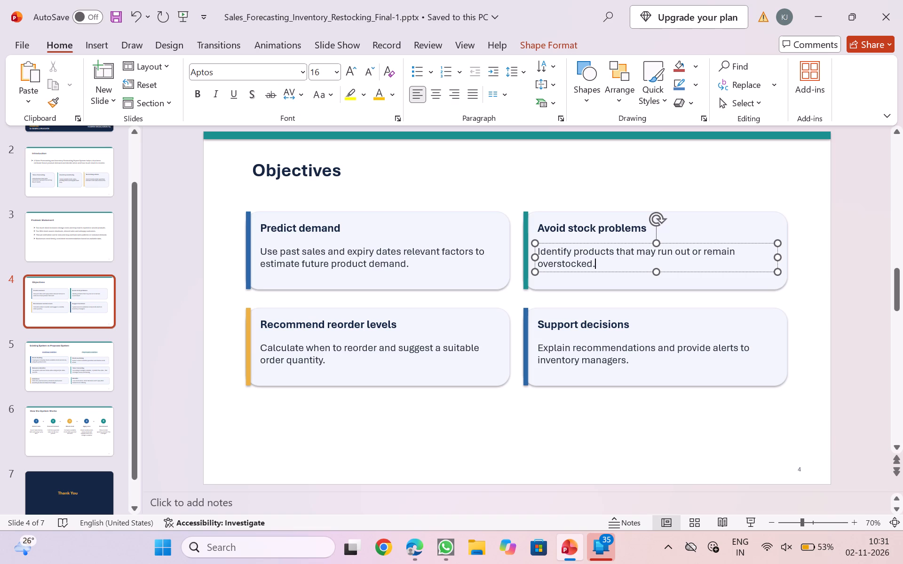
# Add "by using budget availability" after "order quantity" in the Recommend reorder levels description on the Objectives slide.
pyautogui.click(344, 350)
pyautogui.click(321, 360)
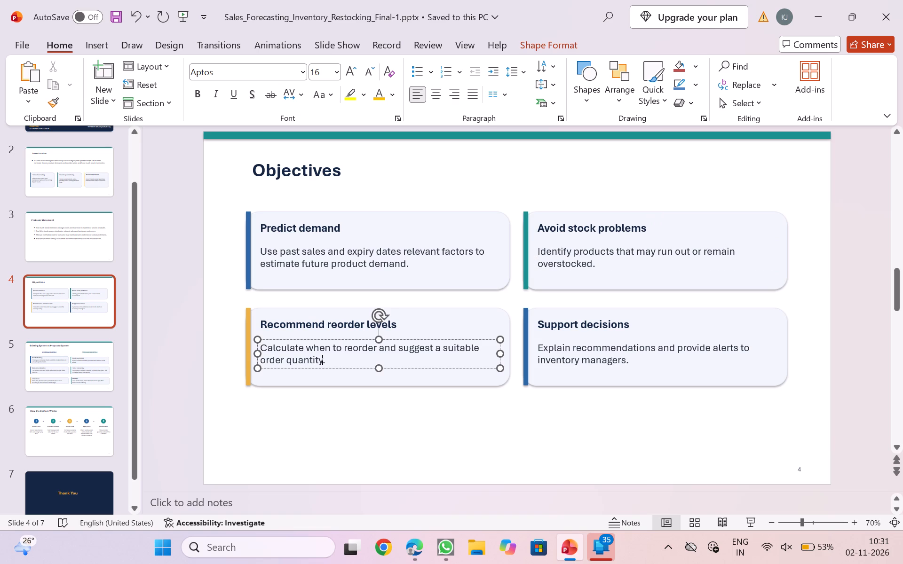
pyautogui.press('space')
pyautogui.write('by')
pyautogui.press('space')
pyautogui.write('using budget availability')
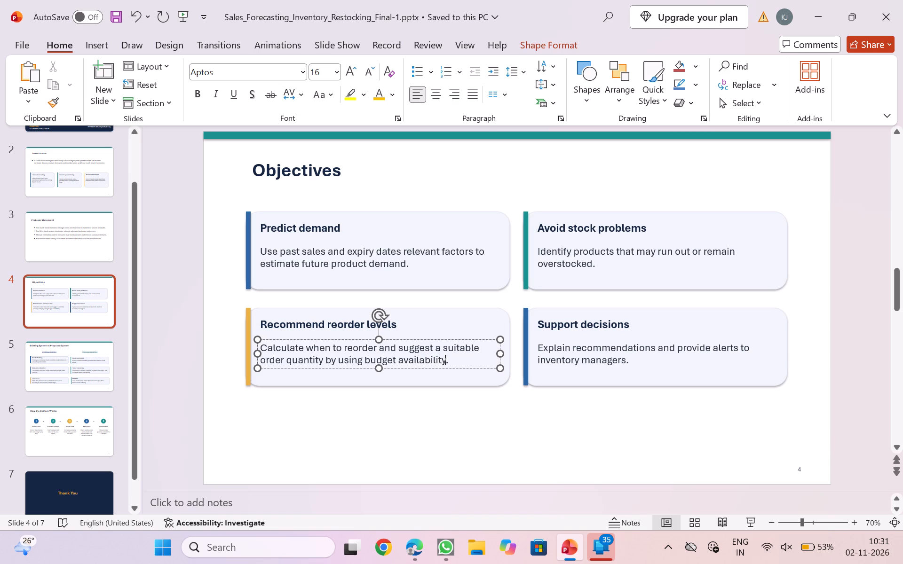
pyautogui.click(622, 366)
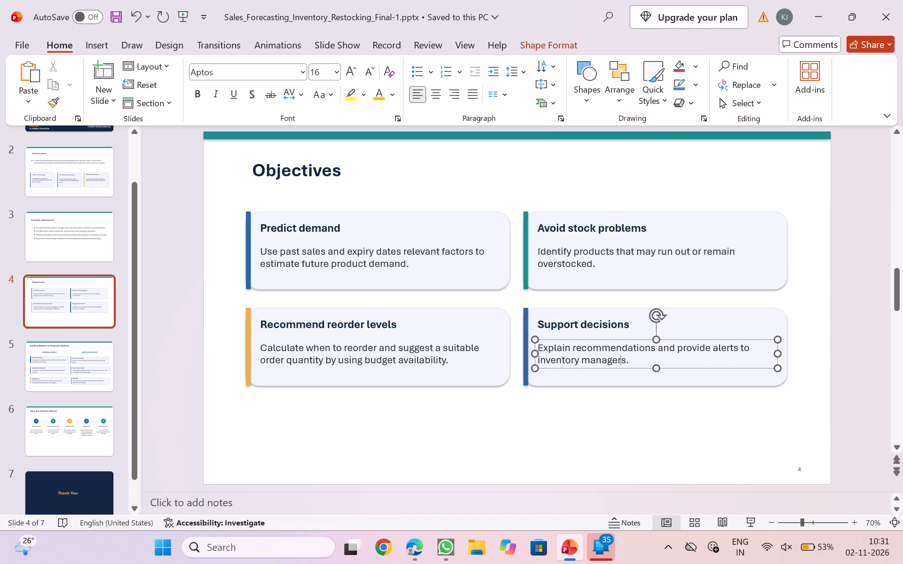
pyautogui.click(657, 347)
pyautogui.click(627, 362)
pyautogui.click(626, 396)
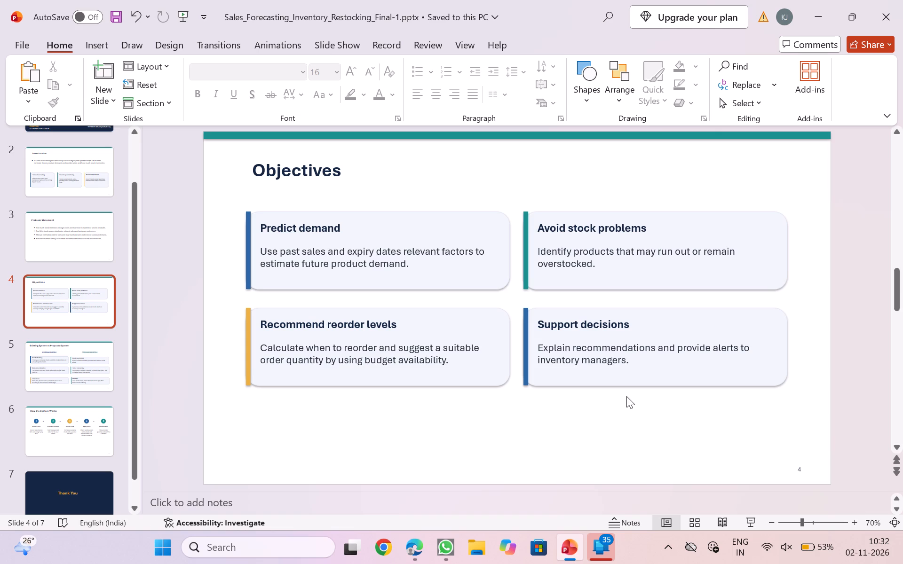
# Review the text and layout of slides 2 to 6, comparing the Objectives, Existing System vs Proposed System and How the System Works slides.
pyautogui.click(86, 365)
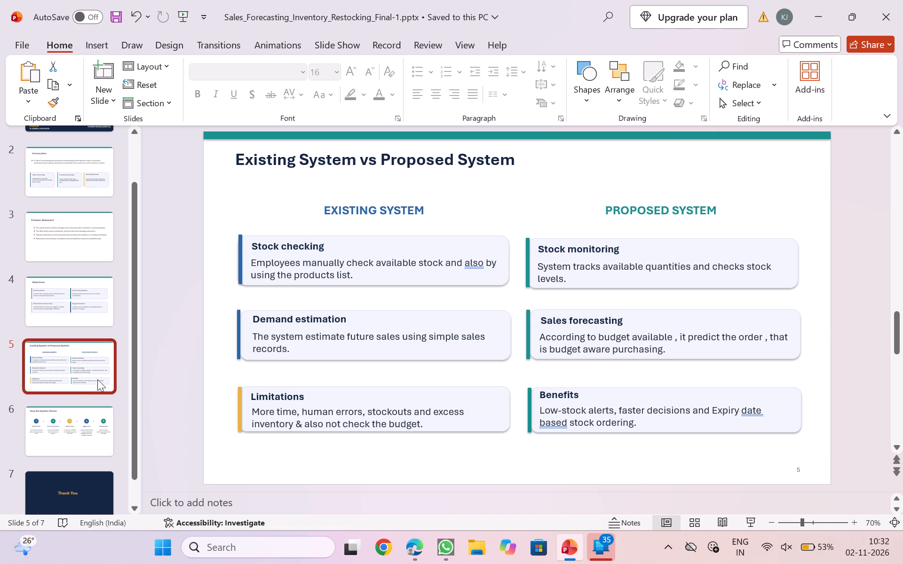
pyautogui.click(71, 431)
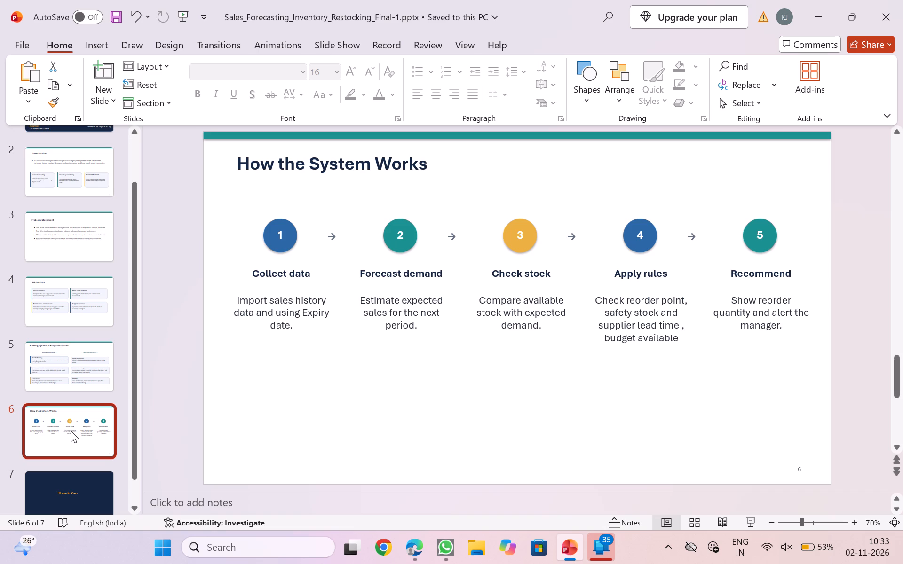
pyautogui.click(59, 375)
pyautogui.click(62, 291)
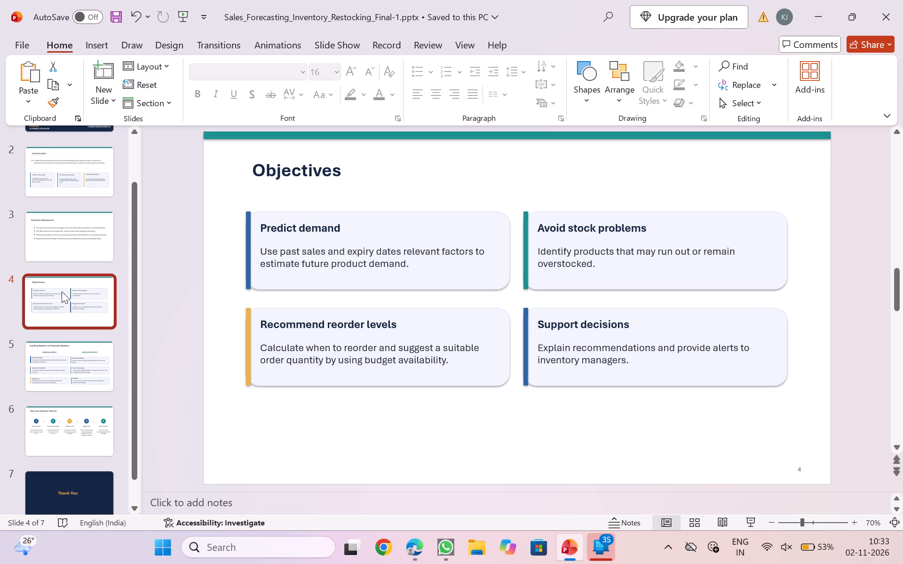
pyautogui.click(67, 250)
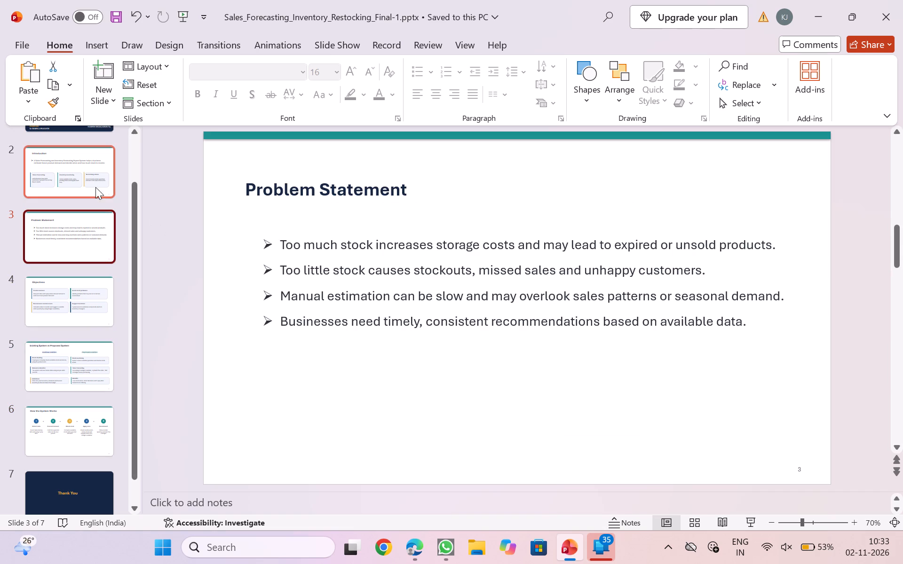
pyautogui.click(87, 176)
pyautogui.scroll(2, 87, 176)
pyautogui.click(87, 176)
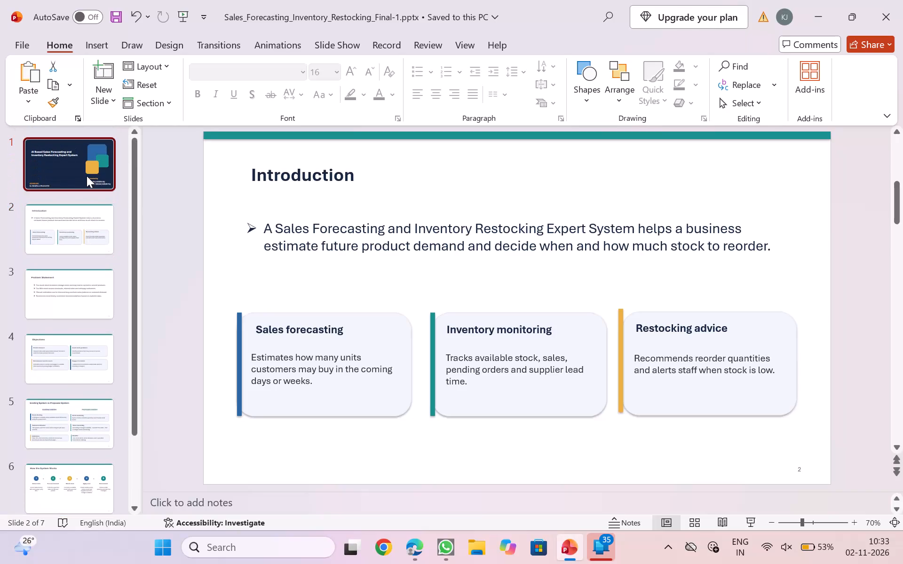
pyautogui.click(87, 246)
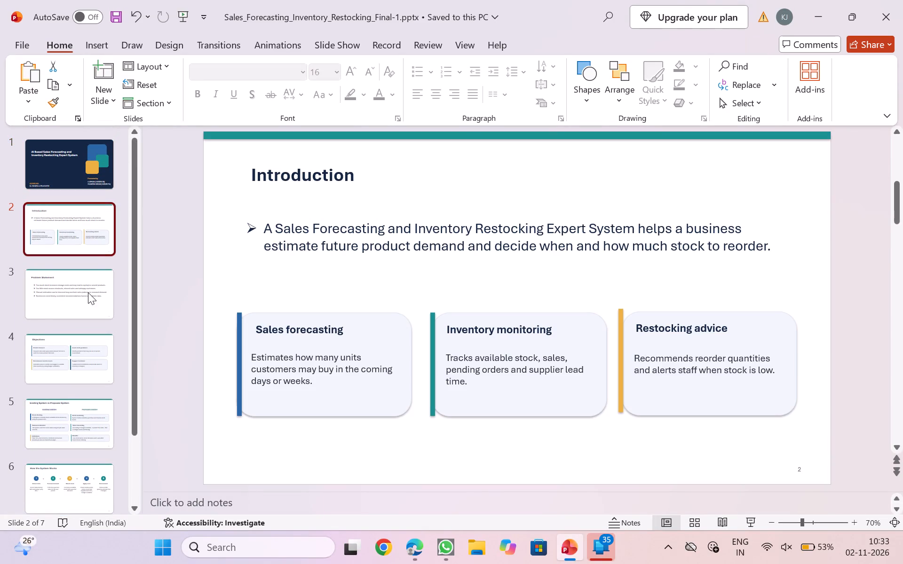
pyautogui.click(88, 294)
pyautogui.click(95, 362)
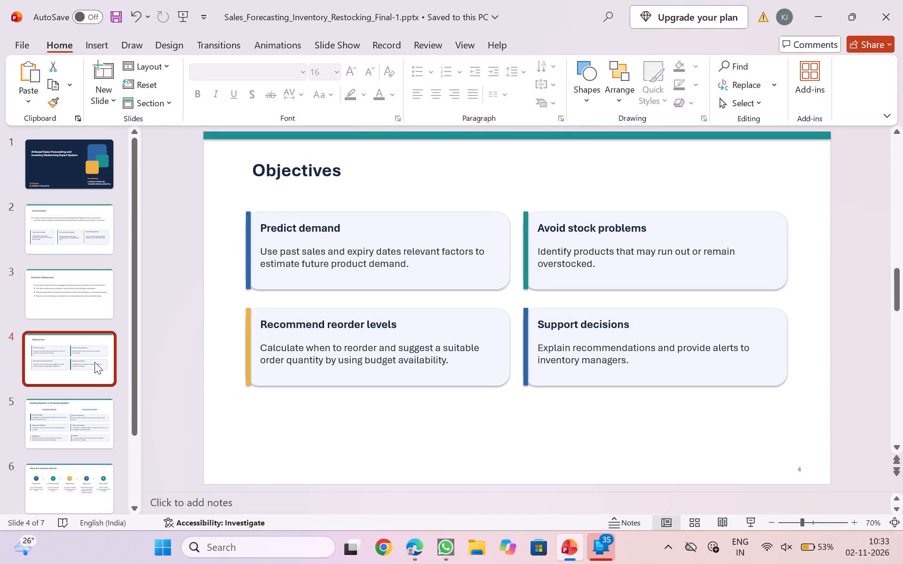
pyautogui.click(91, 422)
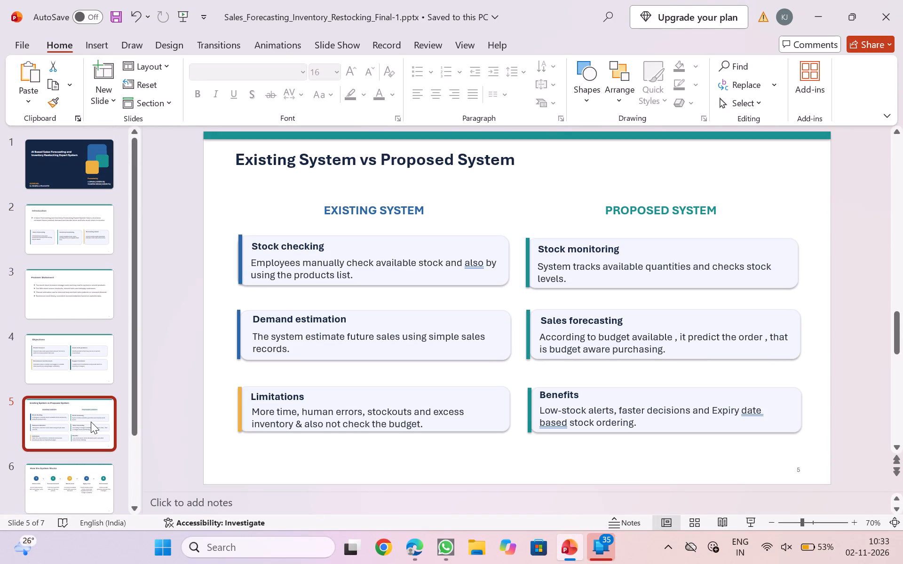
pyautogui.click(87, 478)
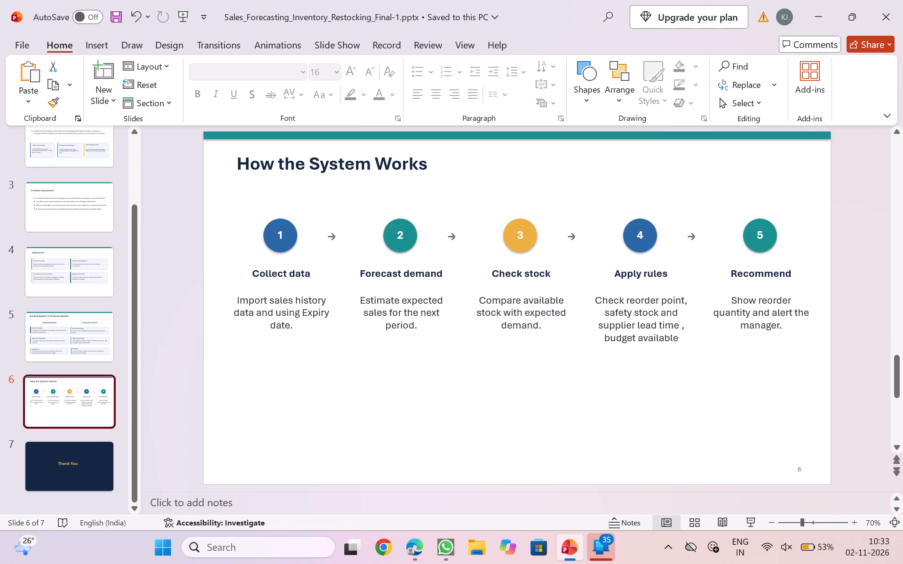
pyautogui.click(76, 334)
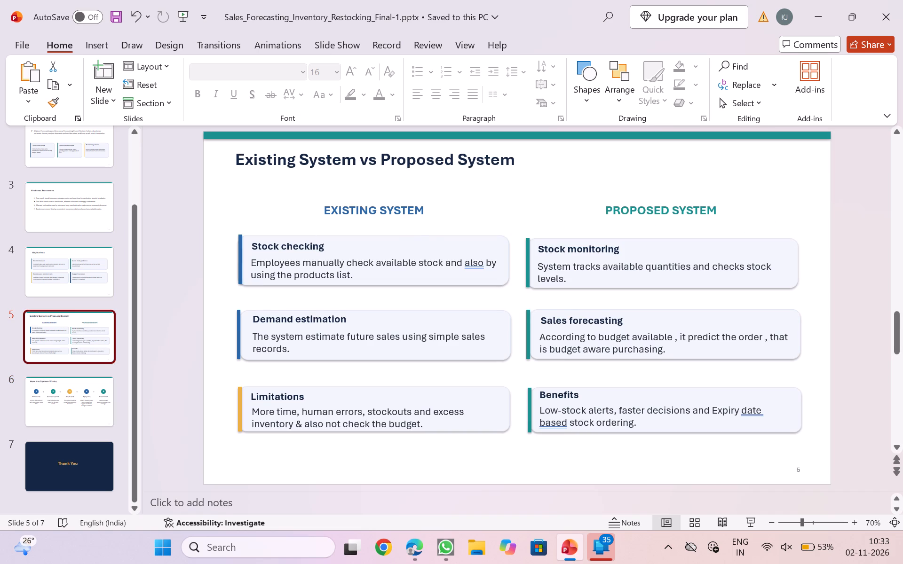
pyautogui.click(77, 295)
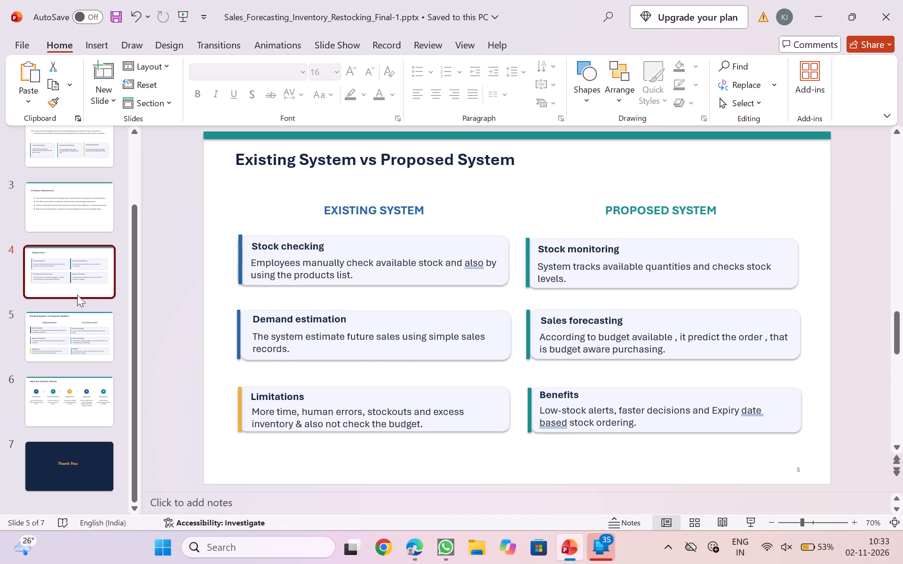
pyautogui.click(74, 352)
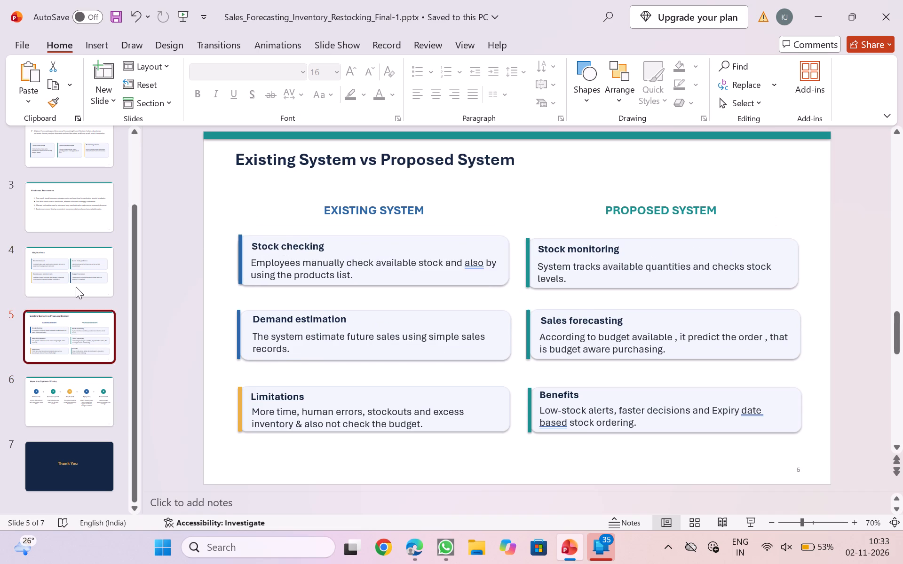
pyautogui.click(76, 287)
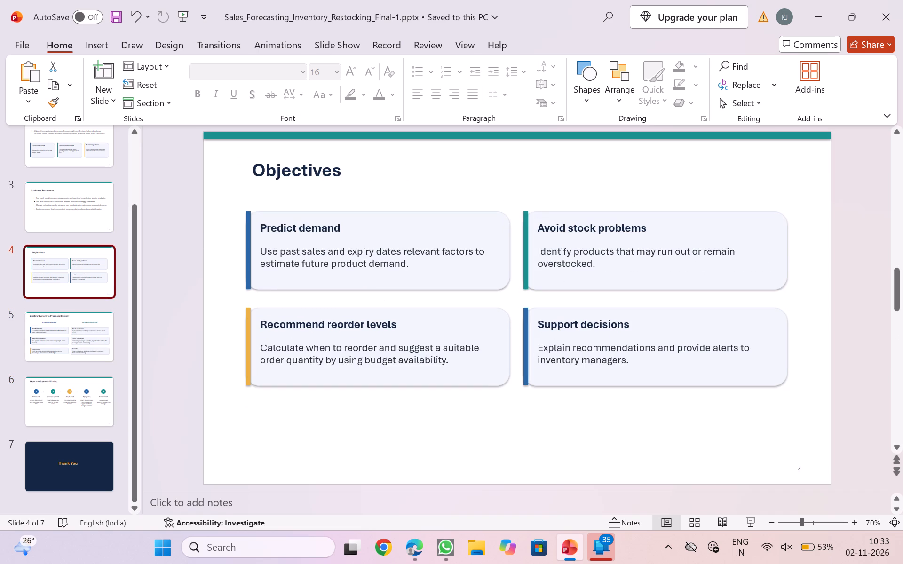
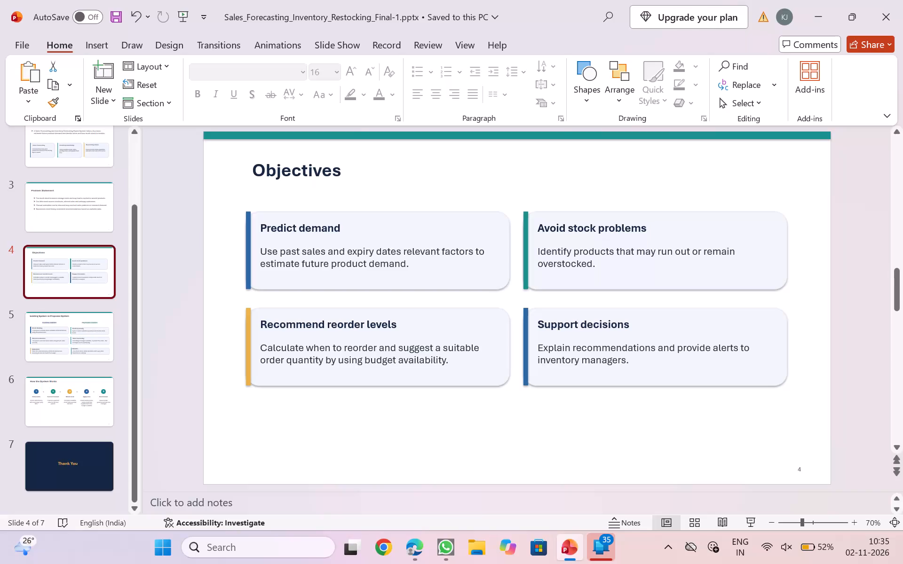
# Review the slides in reverse order, from the closing Thank You slide back to the title slide.
pyautogui.click(76, 448)
pyautogui.click(77, 420)
pyautogui.click(76, 355)
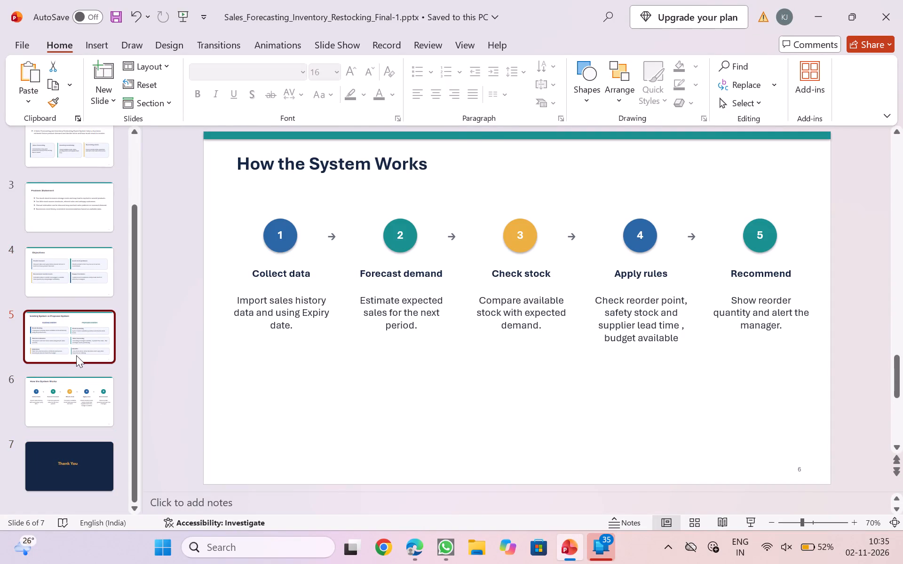
pyautogui.click(104, 260)
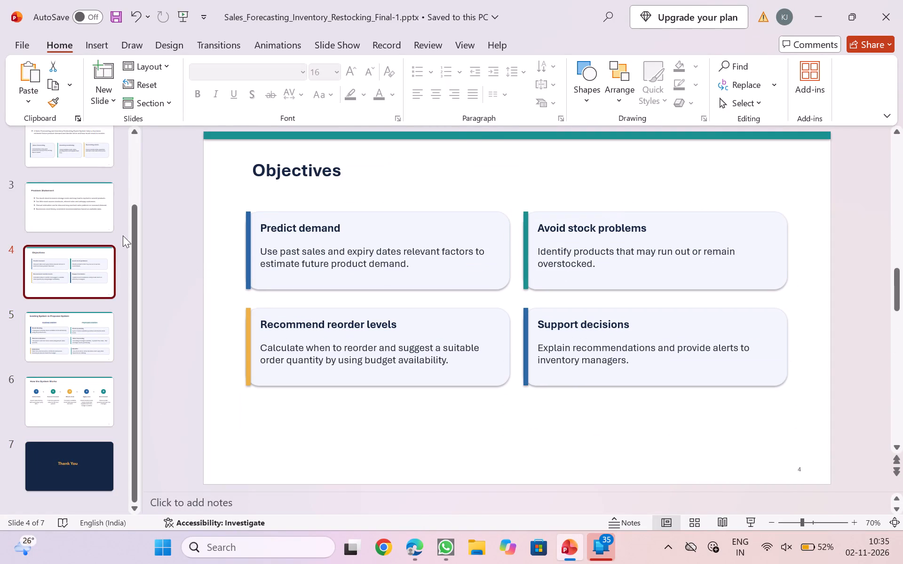
pyautogui.click(103, 218)
pyautogui.scroll(5, 103, 218)
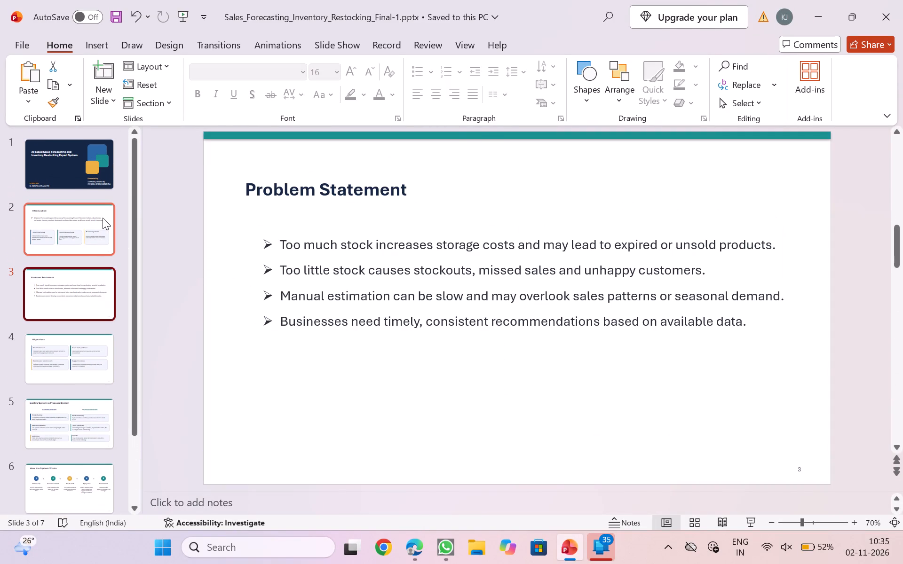
pyautogui.click(71, 231)
pyautogui.click(82, 172)
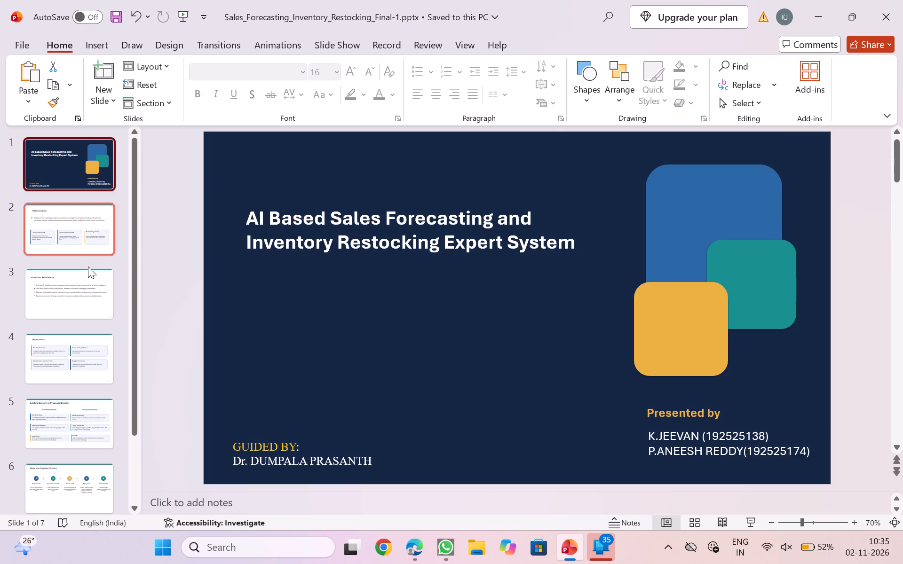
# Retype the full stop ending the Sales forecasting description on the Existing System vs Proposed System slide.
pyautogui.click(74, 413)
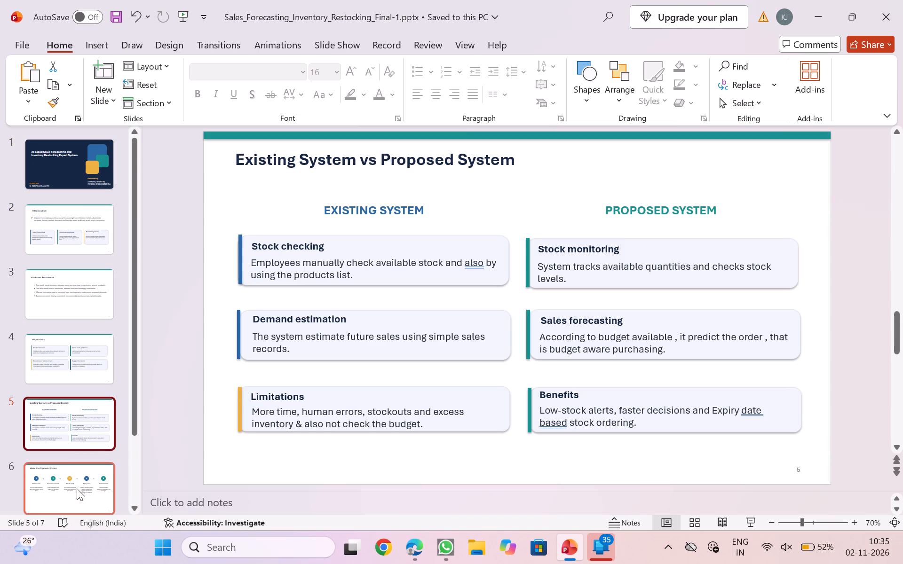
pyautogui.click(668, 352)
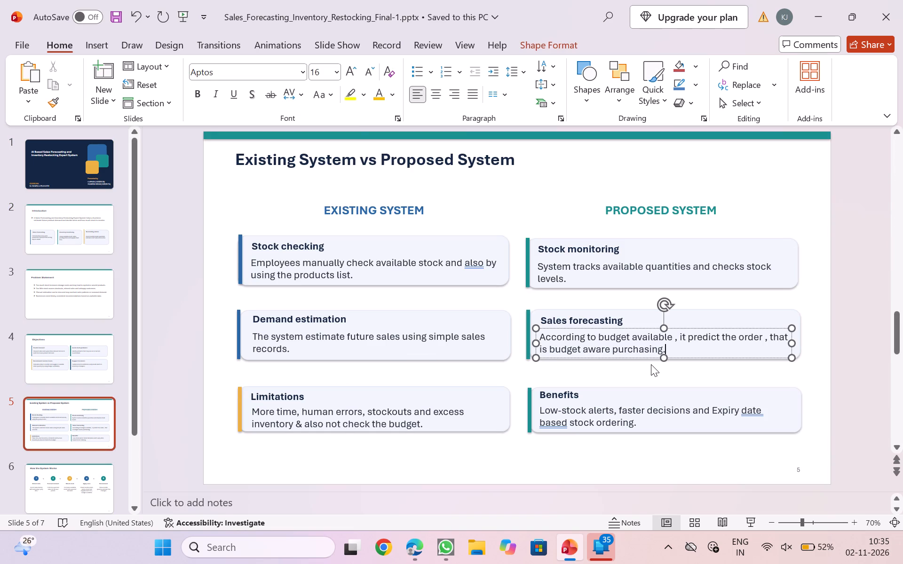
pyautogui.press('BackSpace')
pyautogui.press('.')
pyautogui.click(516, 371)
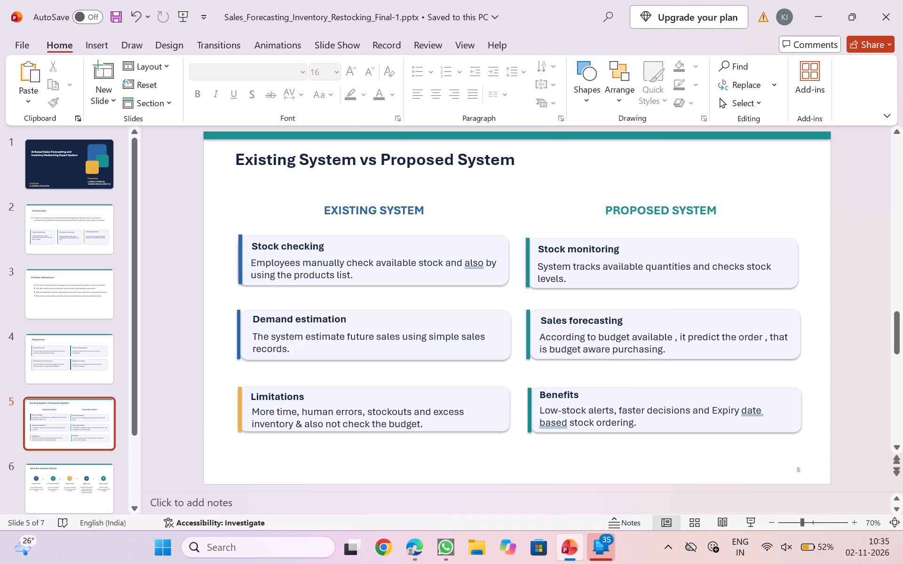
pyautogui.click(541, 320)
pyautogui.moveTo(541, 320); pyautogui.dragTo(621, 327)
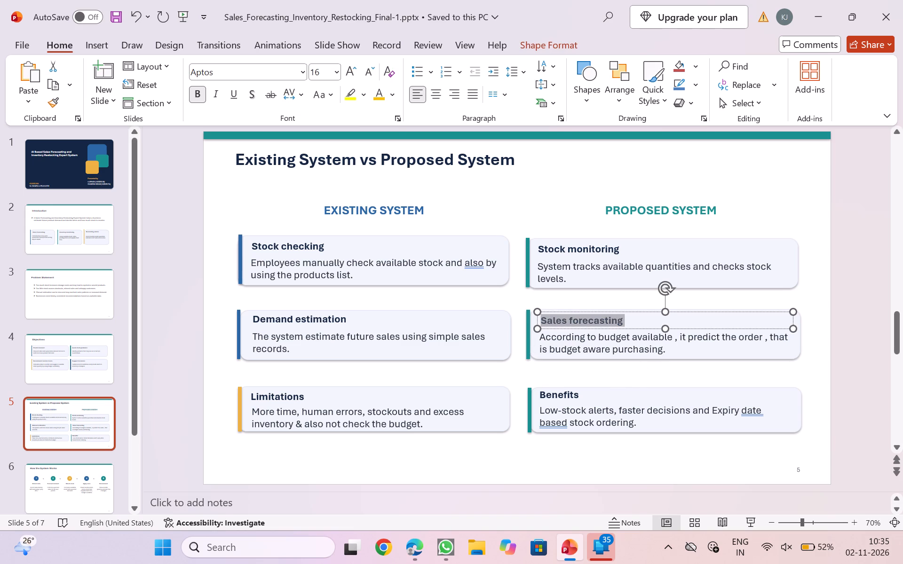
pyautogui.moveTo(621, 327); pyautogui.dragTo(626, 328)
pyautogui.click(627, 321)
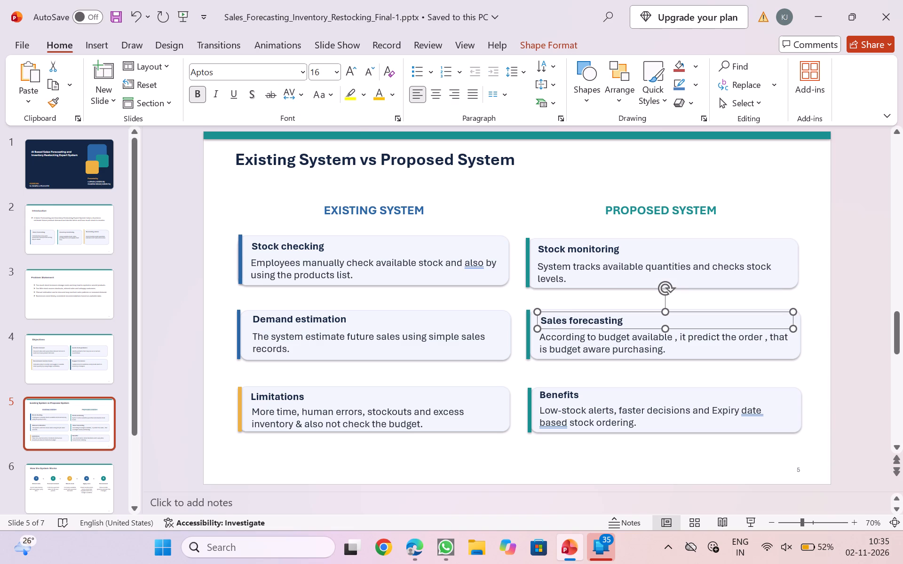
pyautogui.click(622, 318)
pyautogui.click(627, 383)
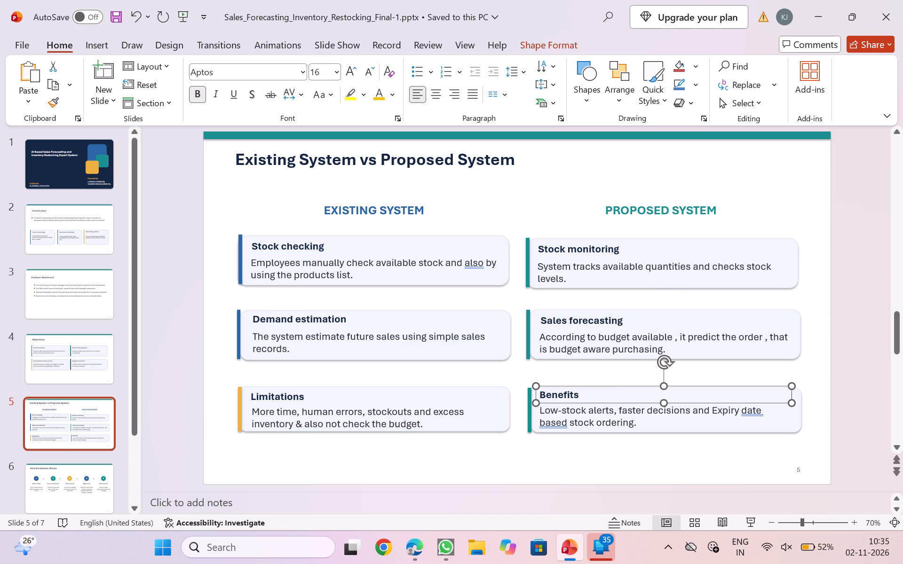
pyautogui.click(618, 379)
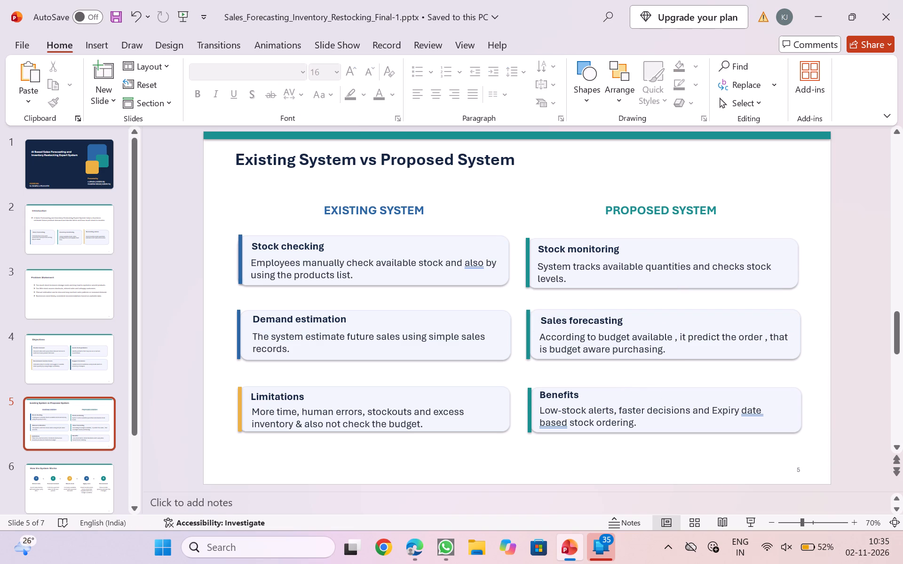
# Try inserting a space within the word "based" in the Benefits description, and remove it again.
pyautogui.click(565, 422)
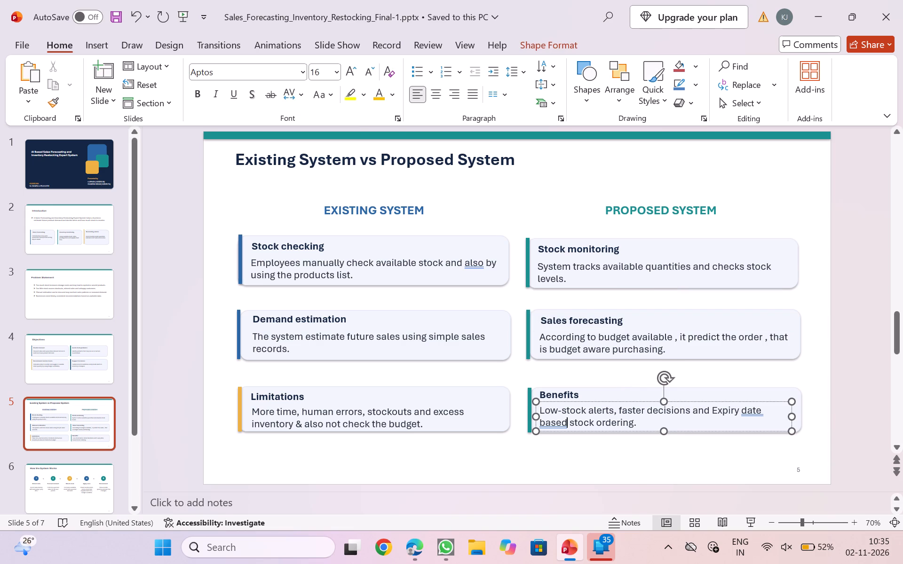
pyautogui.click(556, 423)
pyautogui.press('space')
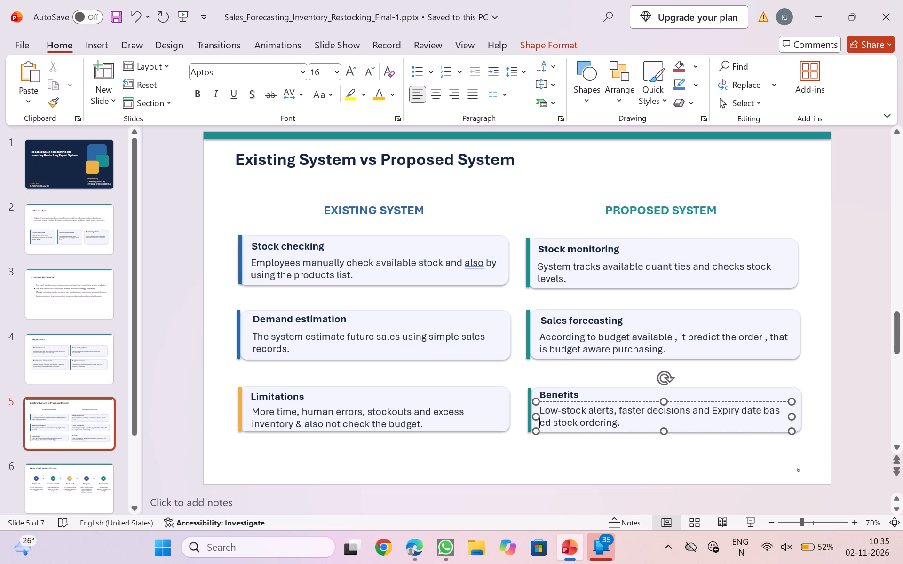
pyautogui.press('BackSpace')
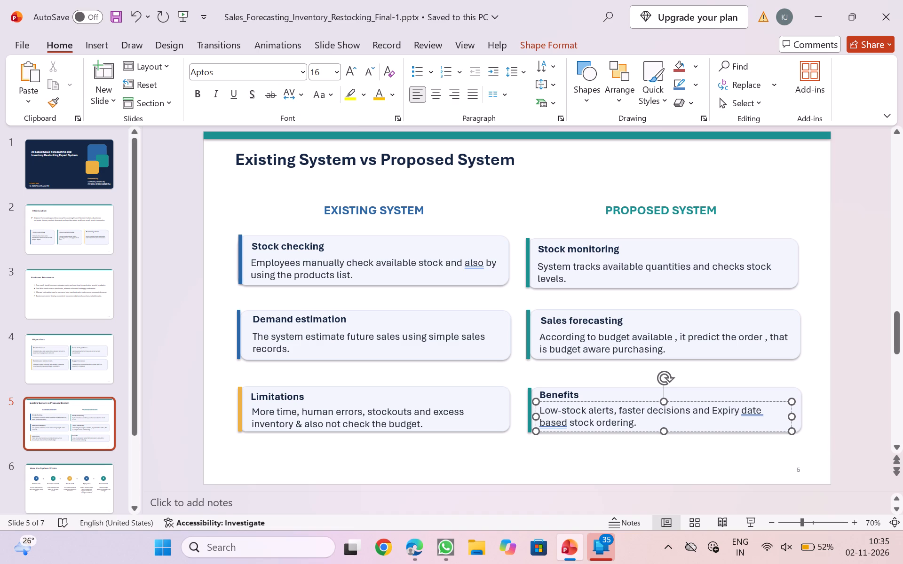
# Look over the title, Introduction and Problem Statement slides once more.
pyautogui.click(75, 169)
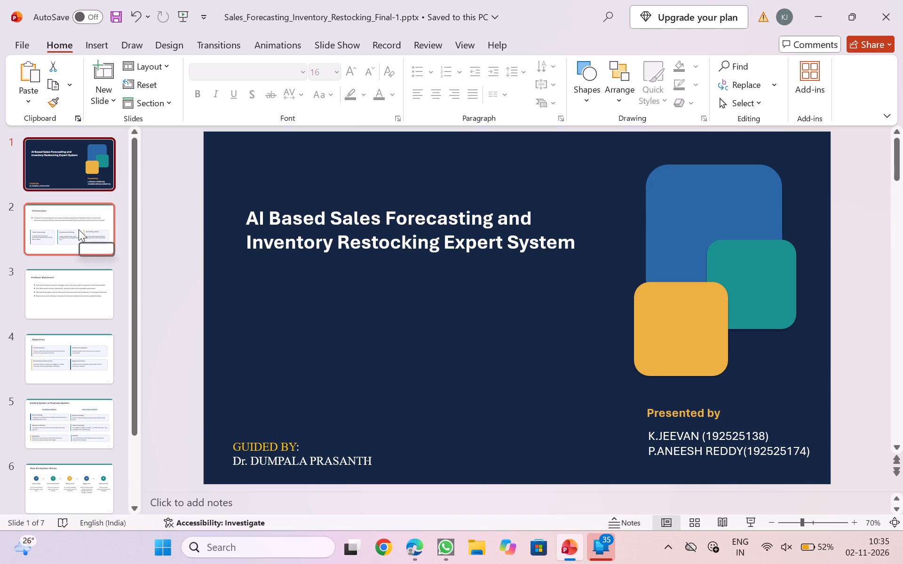
pyautogui.click(79, 229)
pyautogui.click(74, 175)
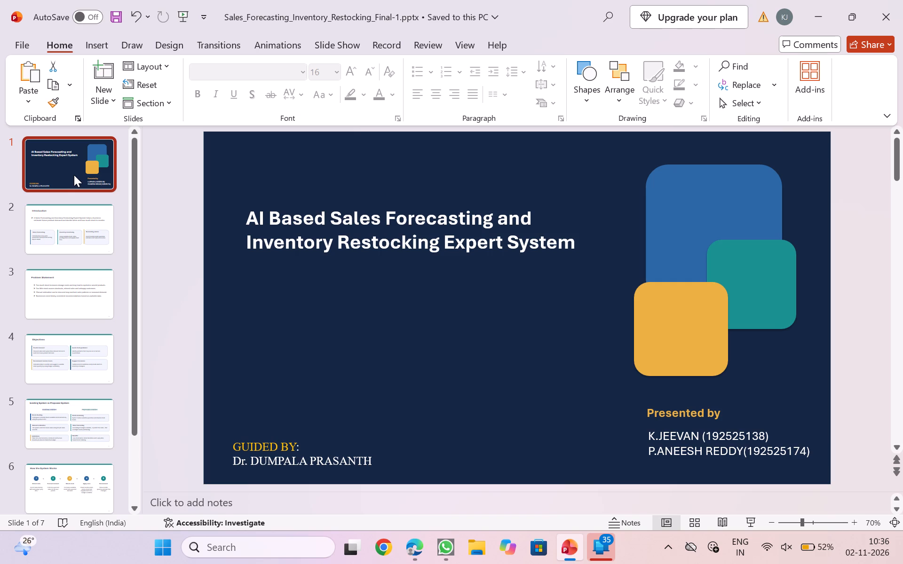
pyautogui.click(77, 288)
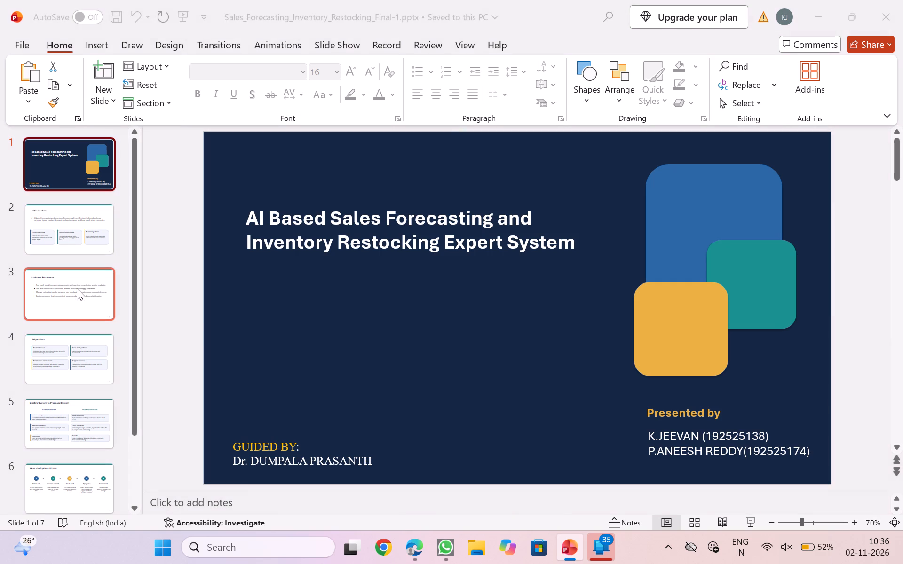
pyautogui.click(77, 288)
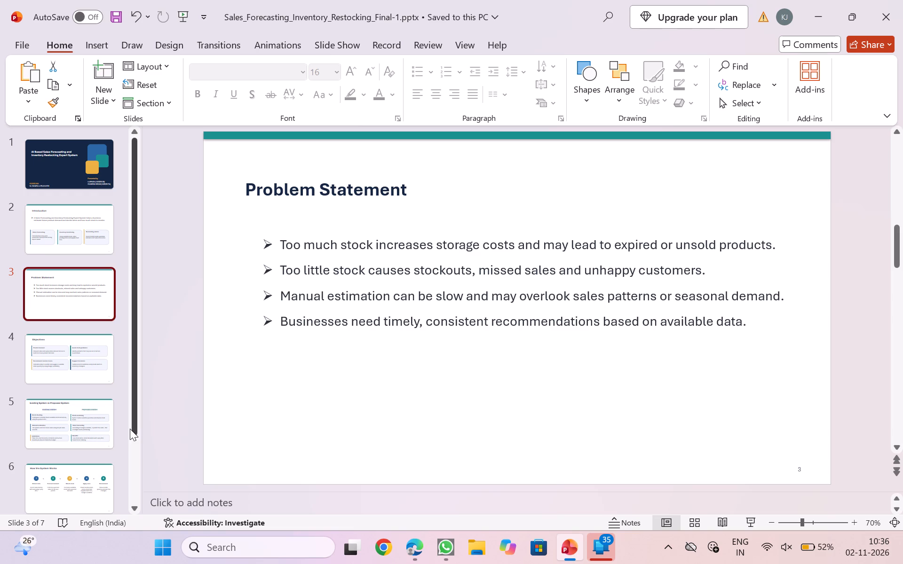
pyautogui.moveTo(135, 427); pyautogui.dragTo(171, 233)
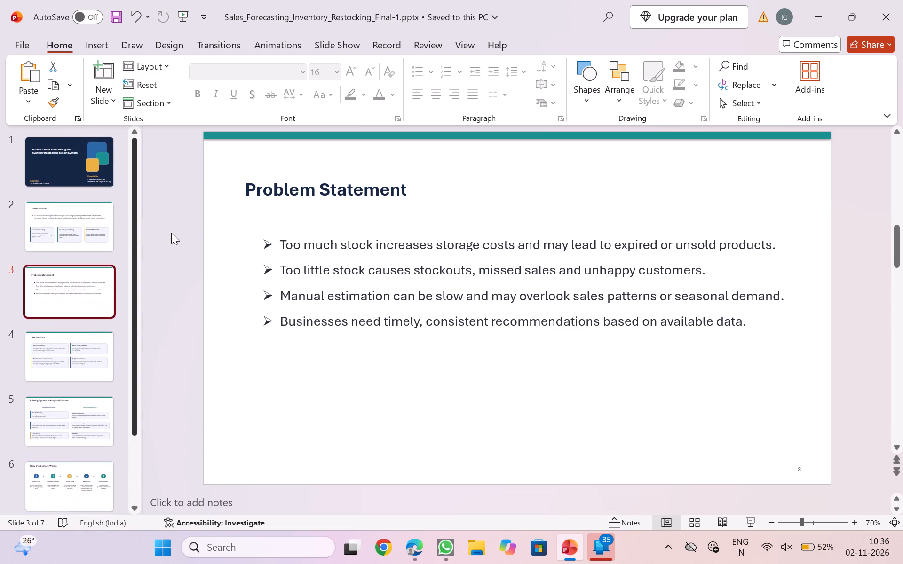
pyautogui.moveTo(171, 233); pyautogui.dragTo(125, 211)
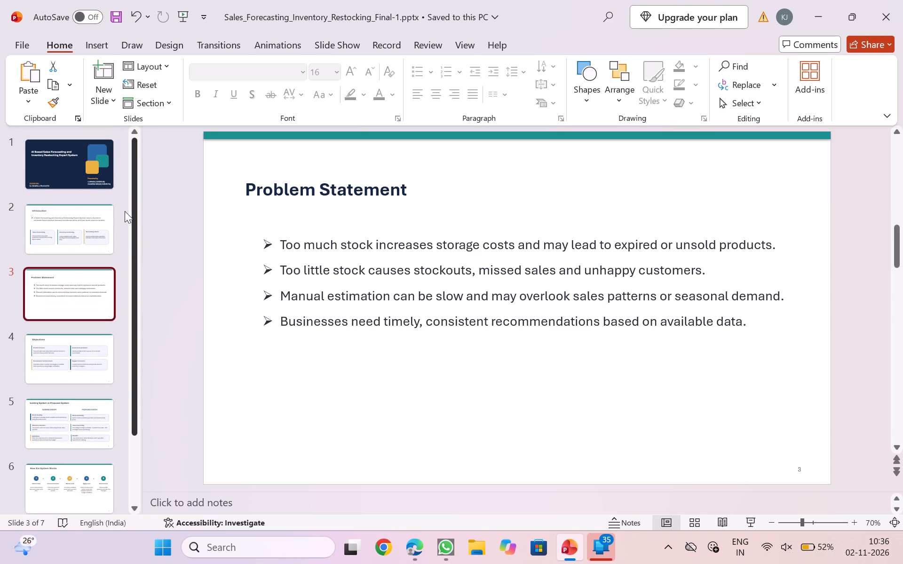
pyautogui.moveTo(125, 211); pyautogui.dragTo(124, 211)
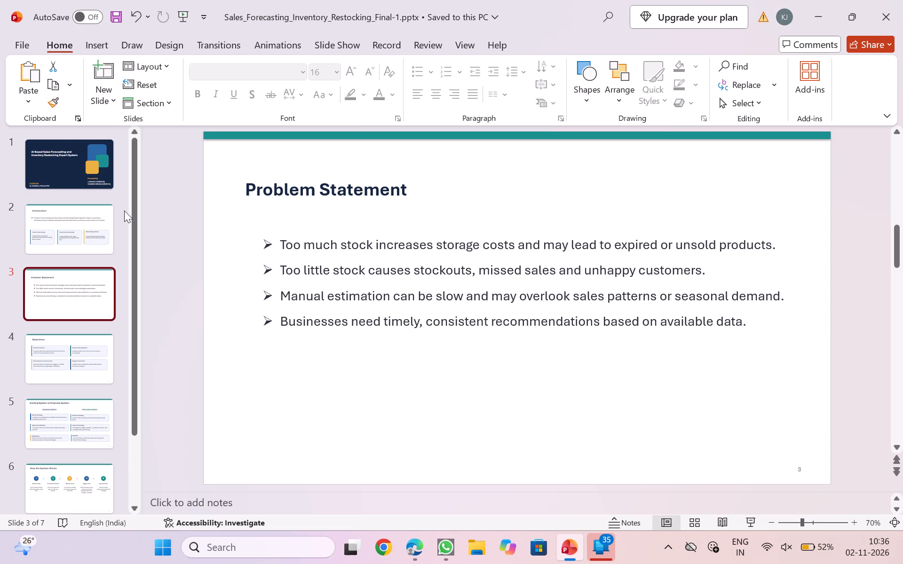
# Check the title slide and the Introduction slide again.
pyautogui.click(87, 162)
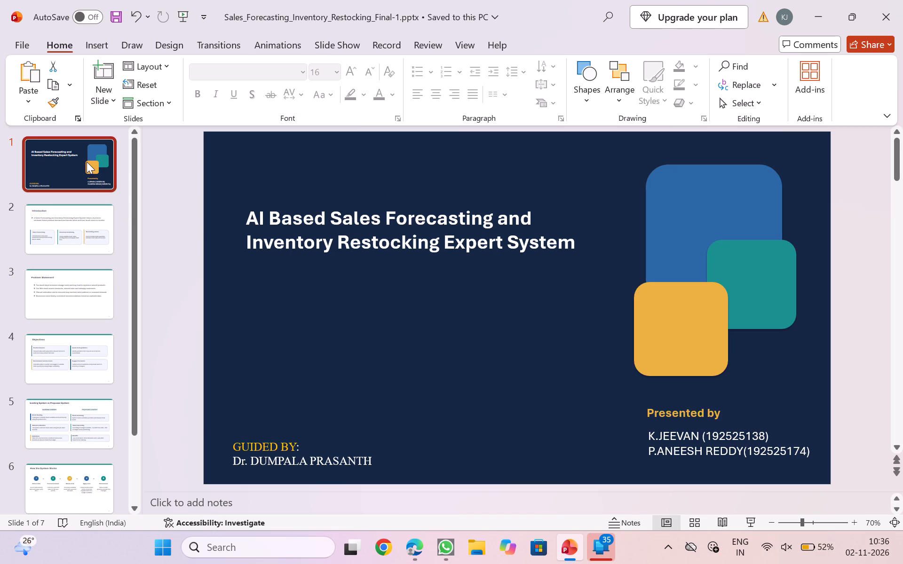
pyautogui.click(95, 224)
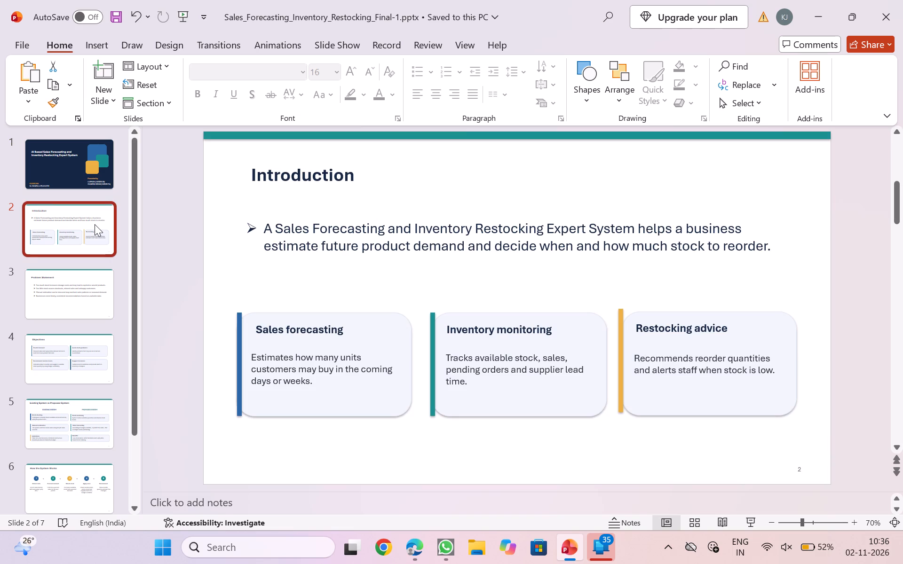
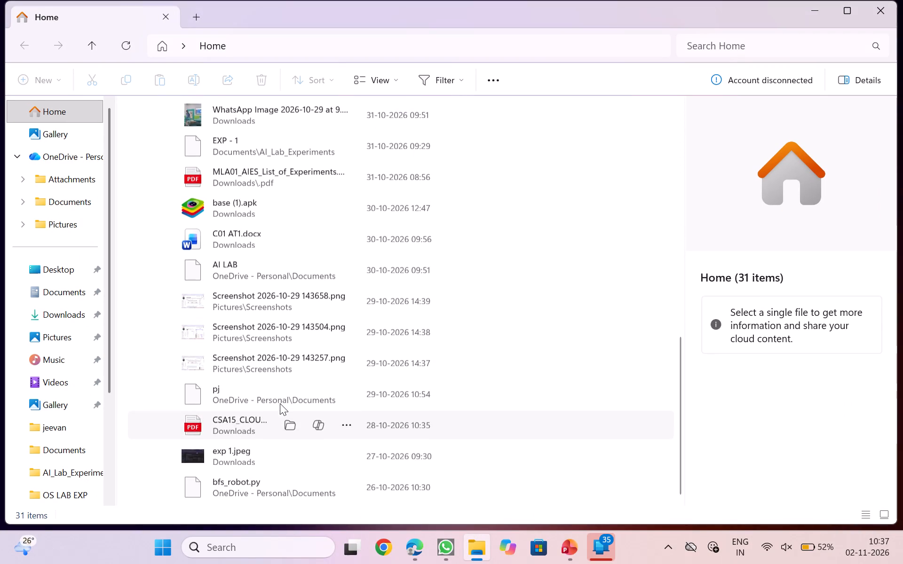
# Open the Downloads folder in File Explorer and look through its files and folders.
pyautogui.scroll(-1, 280, 403)
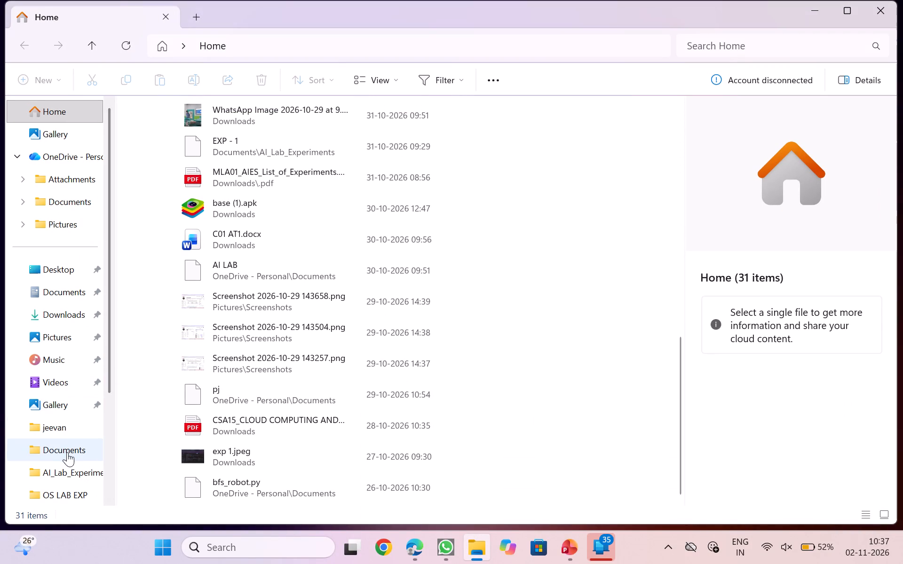
pyautogui.click(52, 318)
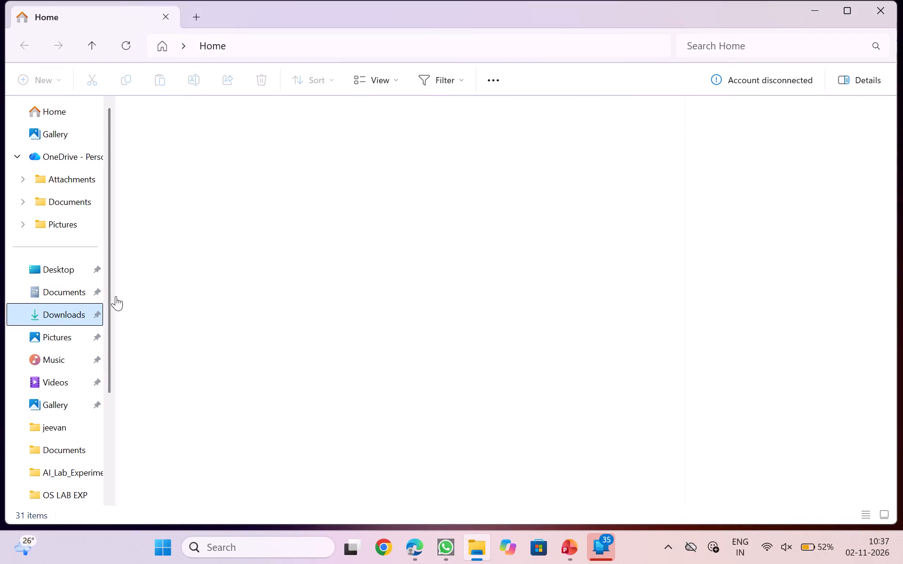
pyautogui.scroll(-12, 242, 361)
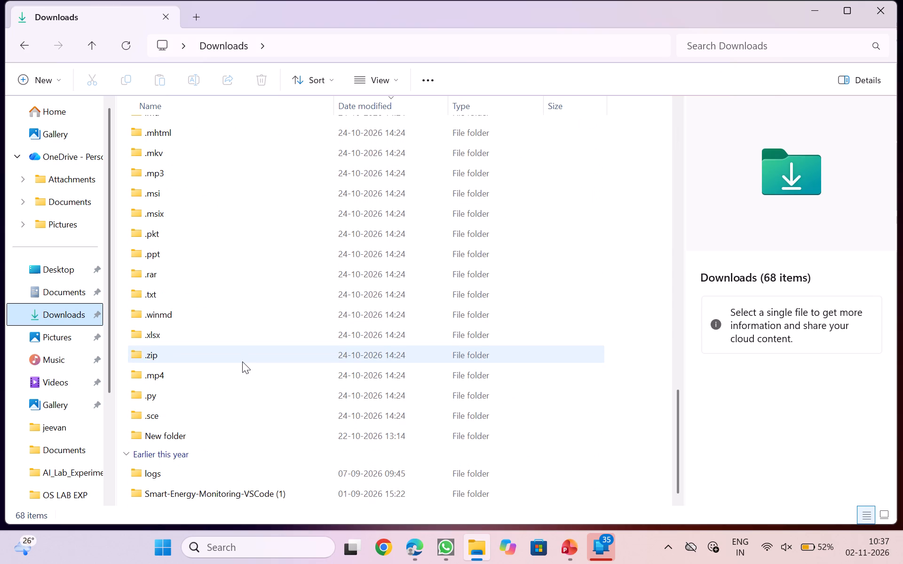
pyautogui.scroll(4, 242, 361)
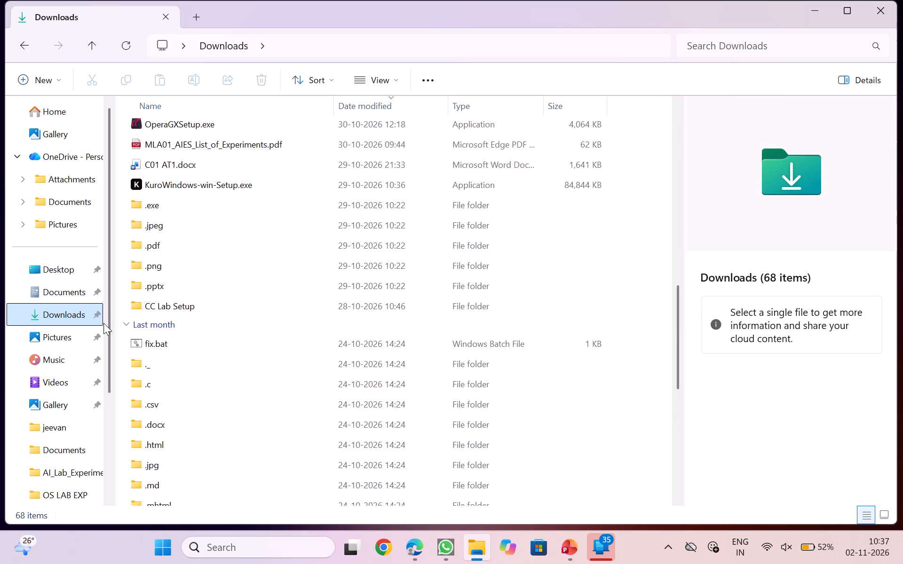
# In File Explorer, copy the blue gear-shaped institute logo, Screenshot 2025-10-06 100512.png, from the Screenshots folder in Pictures.
pyautogui.click(69, 342)
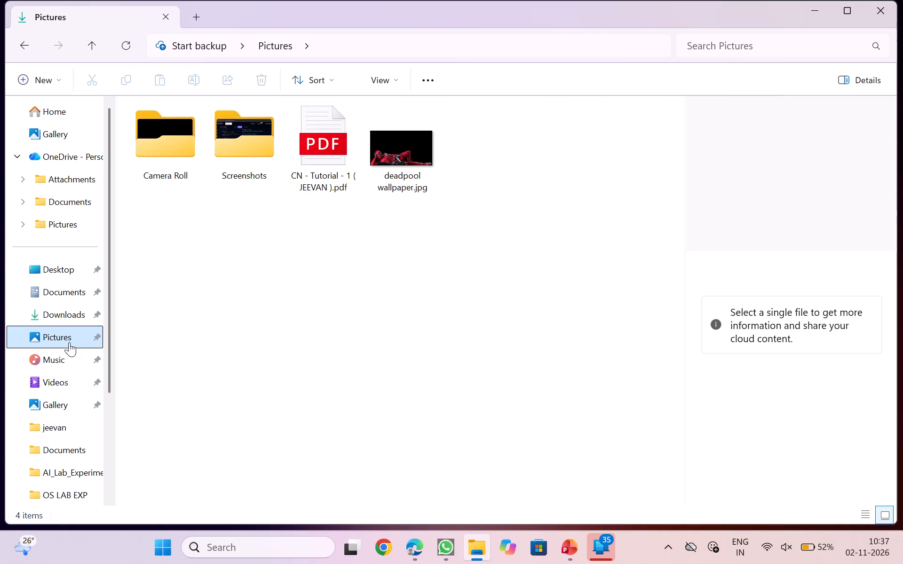
pyautogui.doubleClick(257, 144)
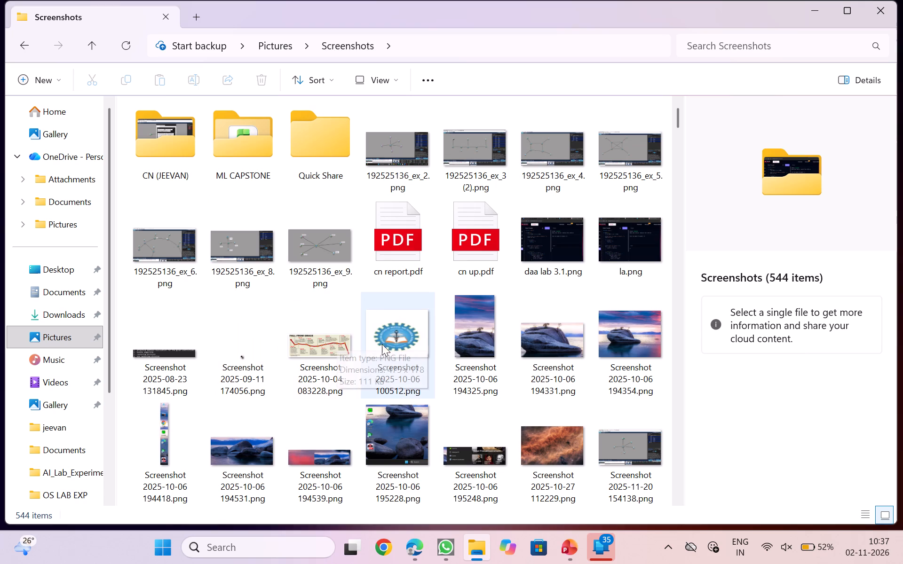
pyautogui.scroll(-1, 391, 343)
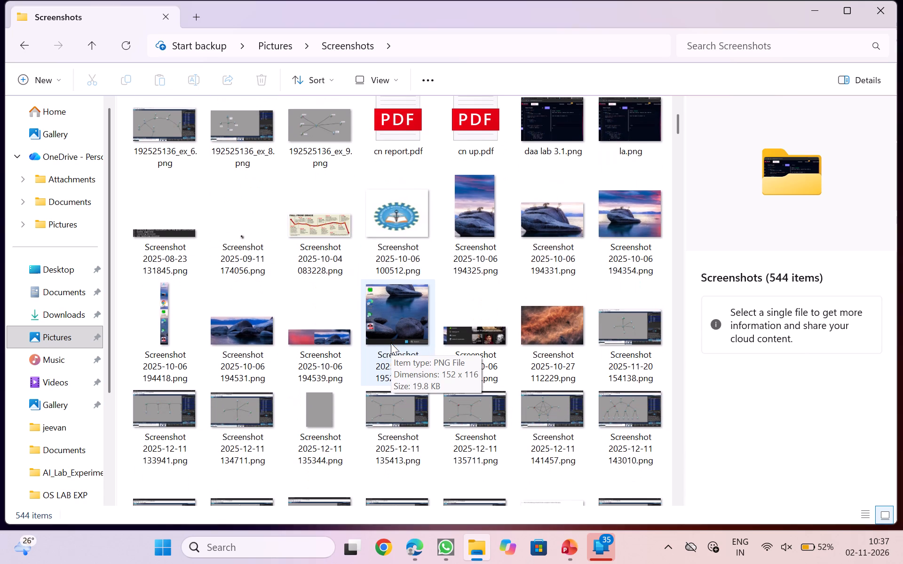
pyautogui.scroll(-6, 391, 343)
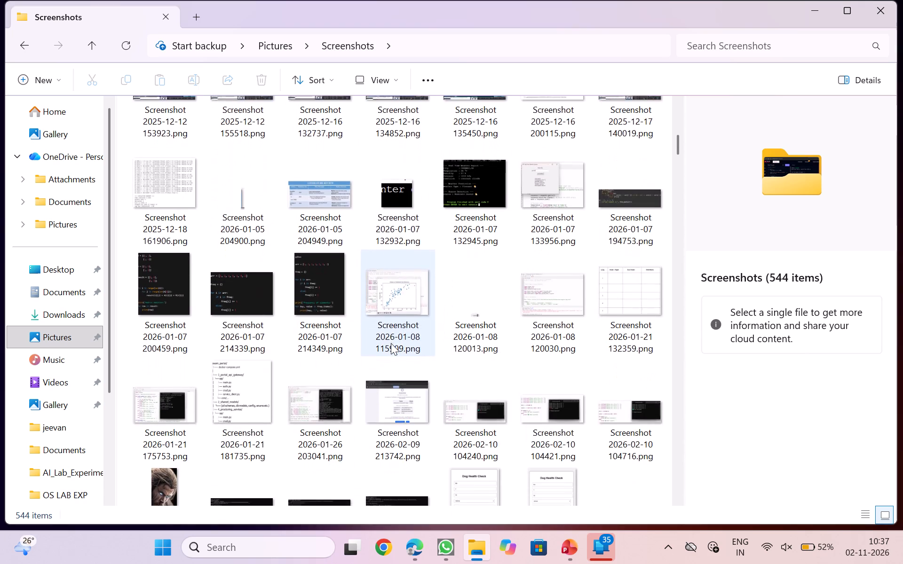
pyautogui.scroll(-3, 391, 343)
pyautogui.scroll(3, 391, 343)
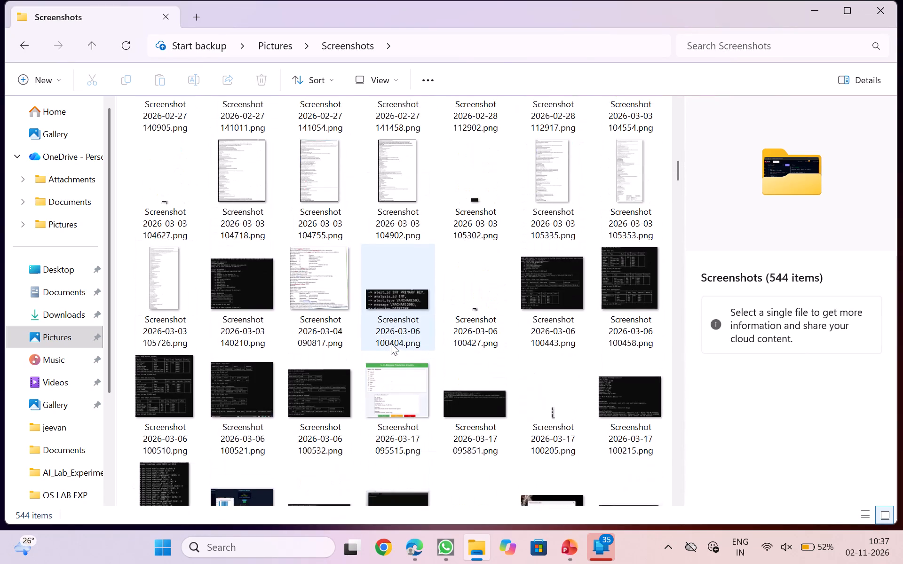
pyautogui.scroll(5, 391, 343)
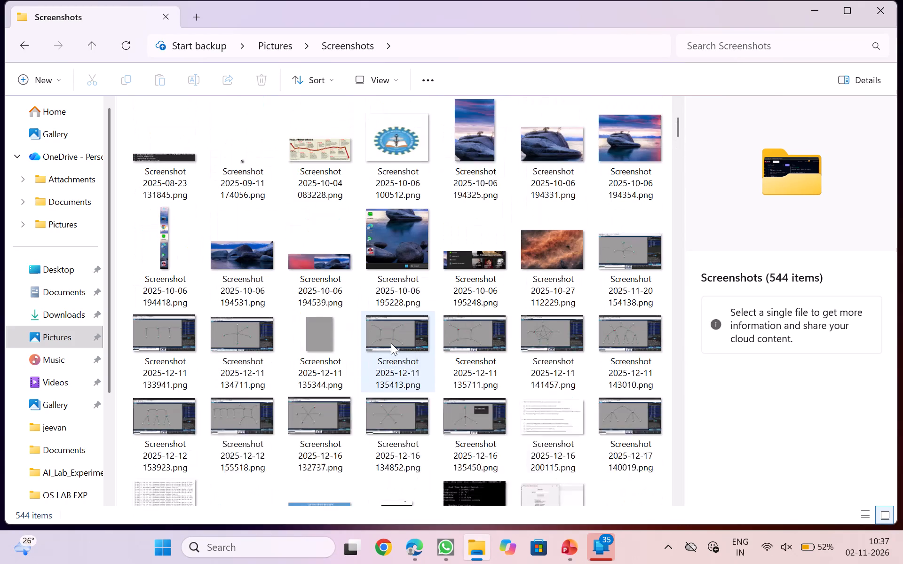
pyautogui.scroll(3, 391, 343)
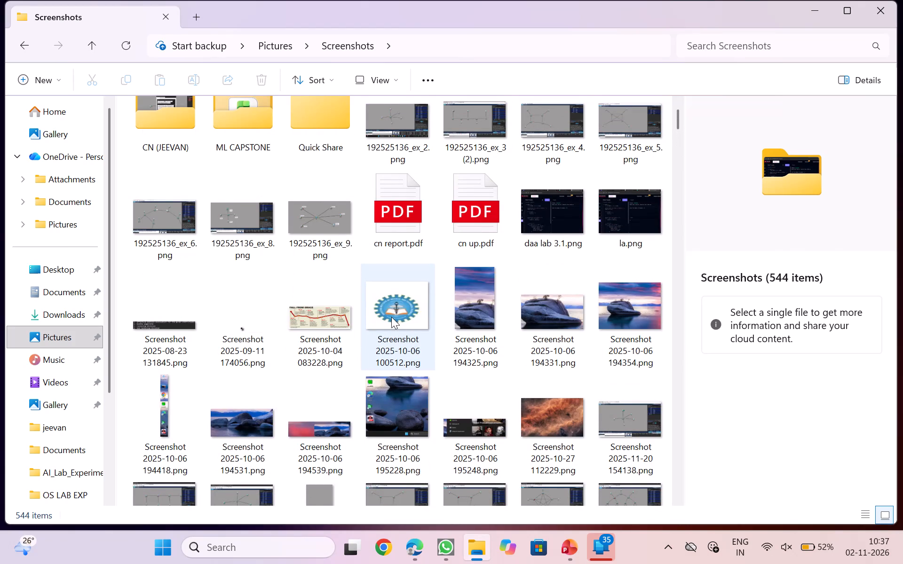
pyautogui.rightClick(391, 317)
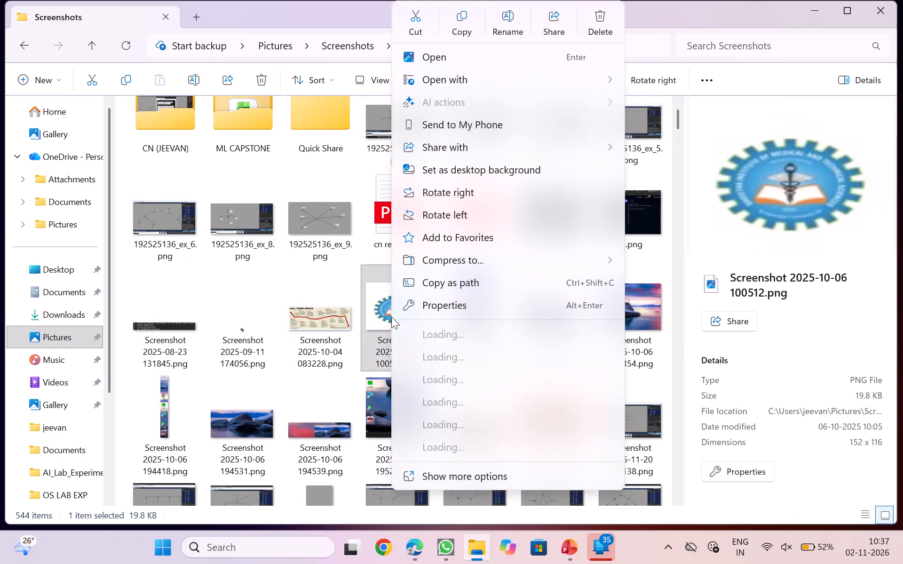
pyautogui.click(460, 28)
# Look through the remaining images in the Screenshots folder, down to the most recent ones at the end.
pyautogui.scroll(-2, 455, 296)
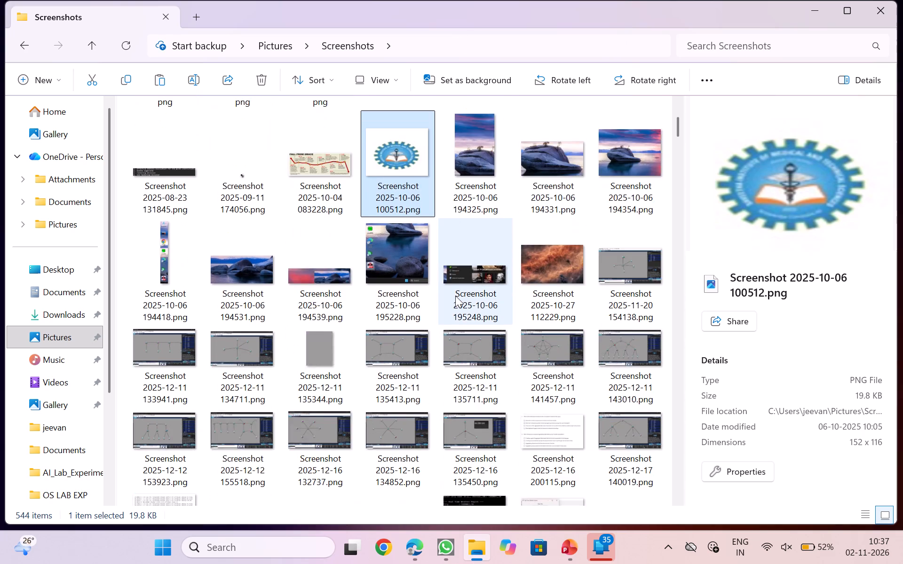
pyautogui.scroll(-6, 455, 296)
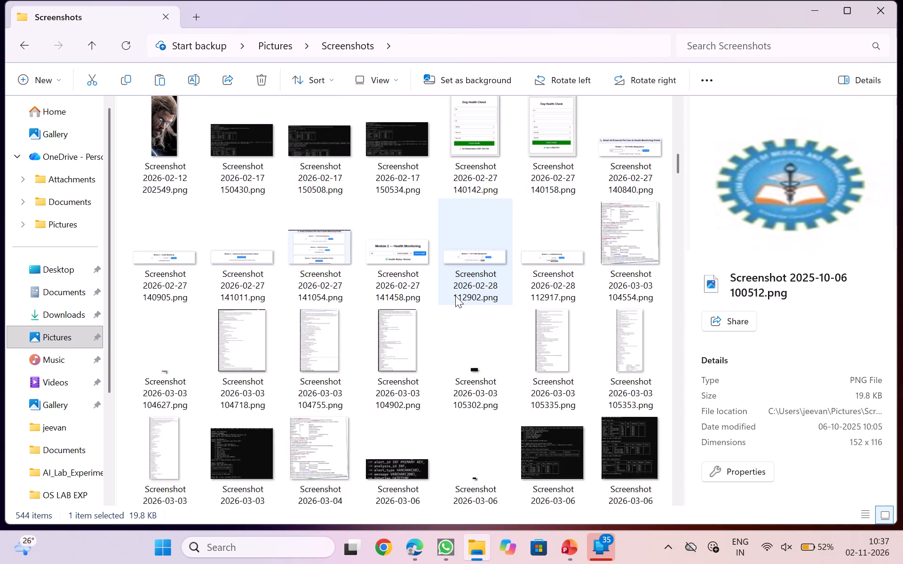
pyautogui.scroll(-5, 455, 296)
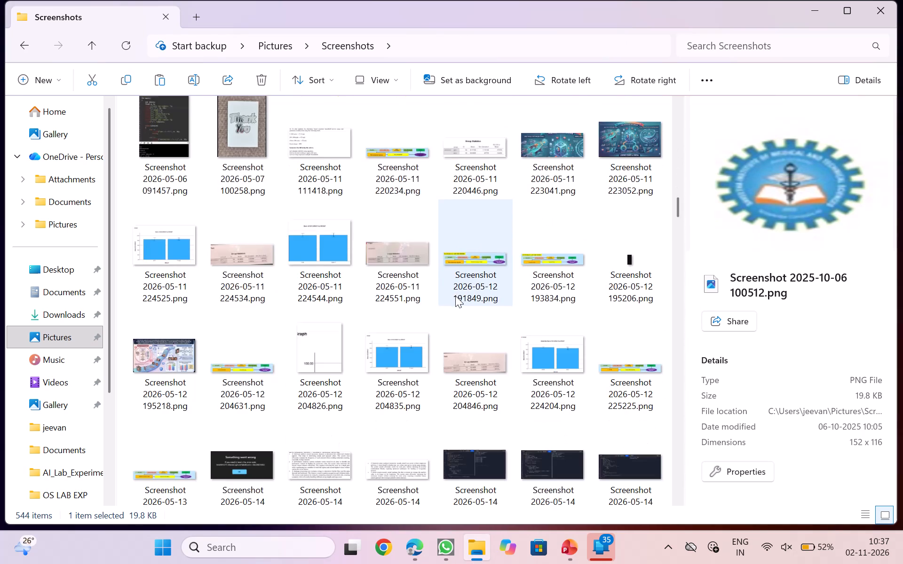
pyautogui.scroll(-6, 455, 296)
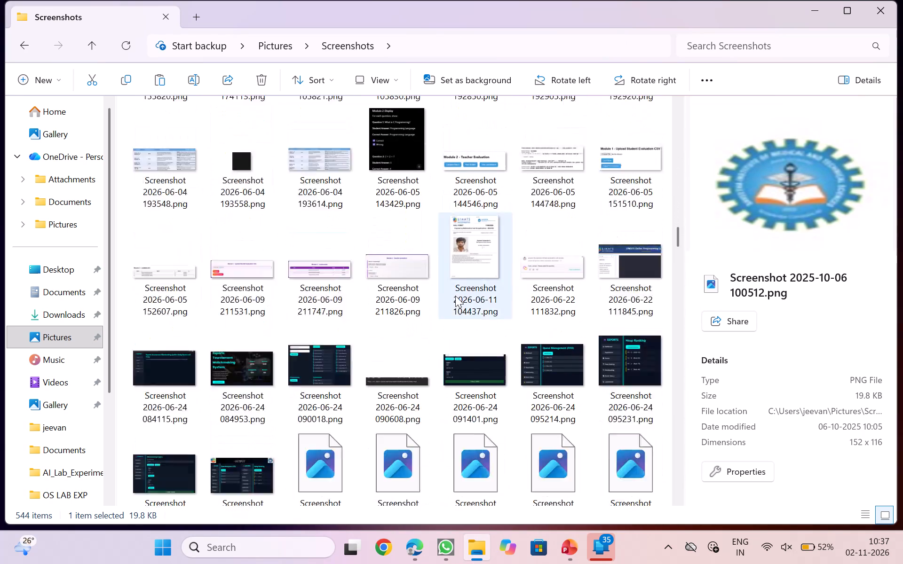
pyautogui.scroll(-5, 455, 296)
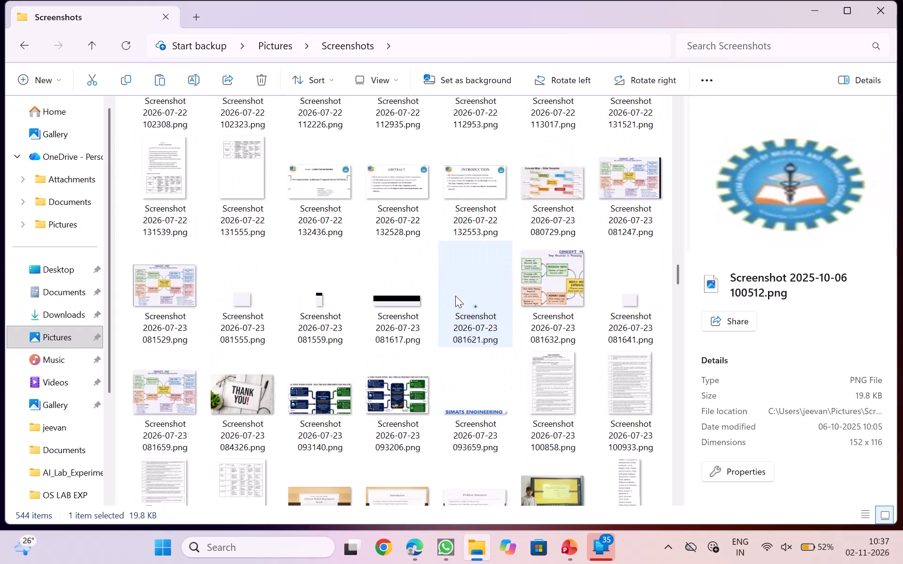
pyautogui.scroll(-2, 455, 296)
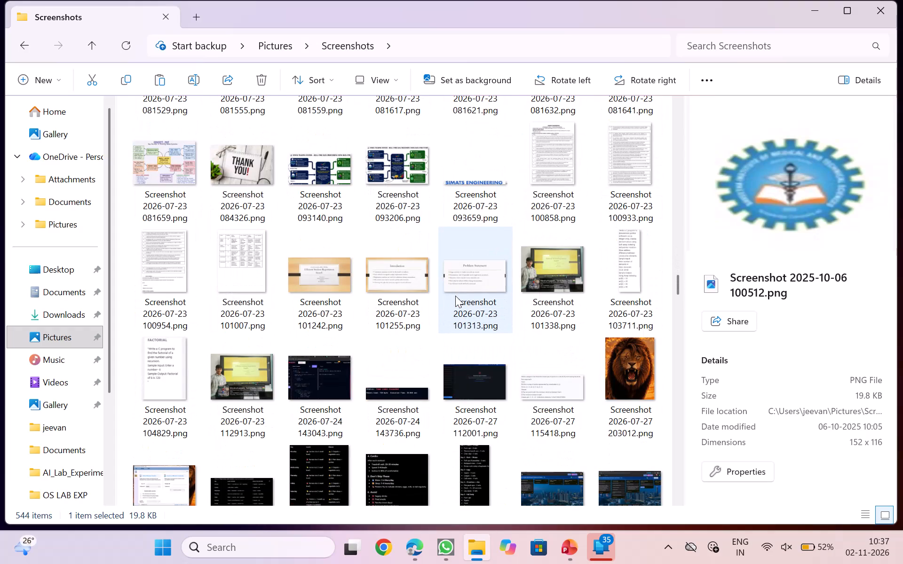
pyautogui.scroll(-3, 455, 296)
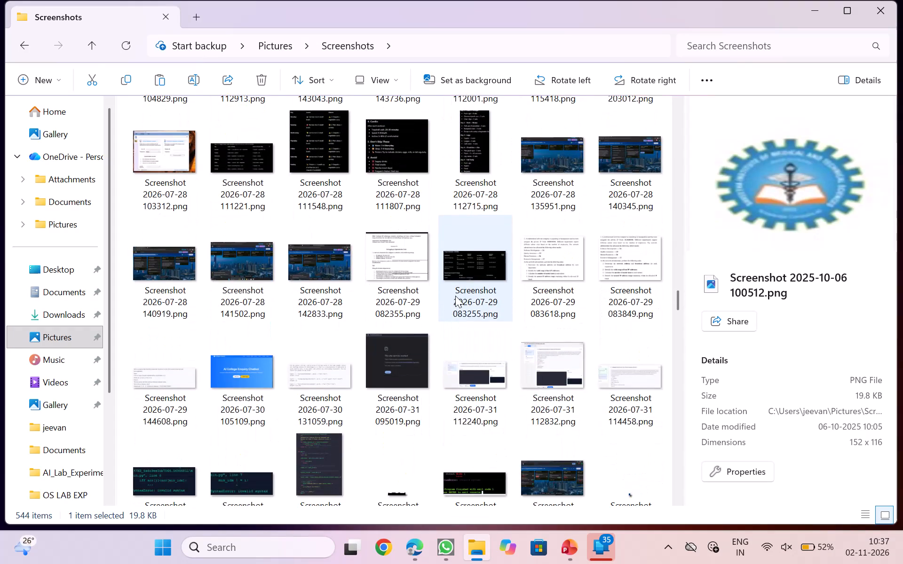
pyautogui.scroll(-3, 455, 296)
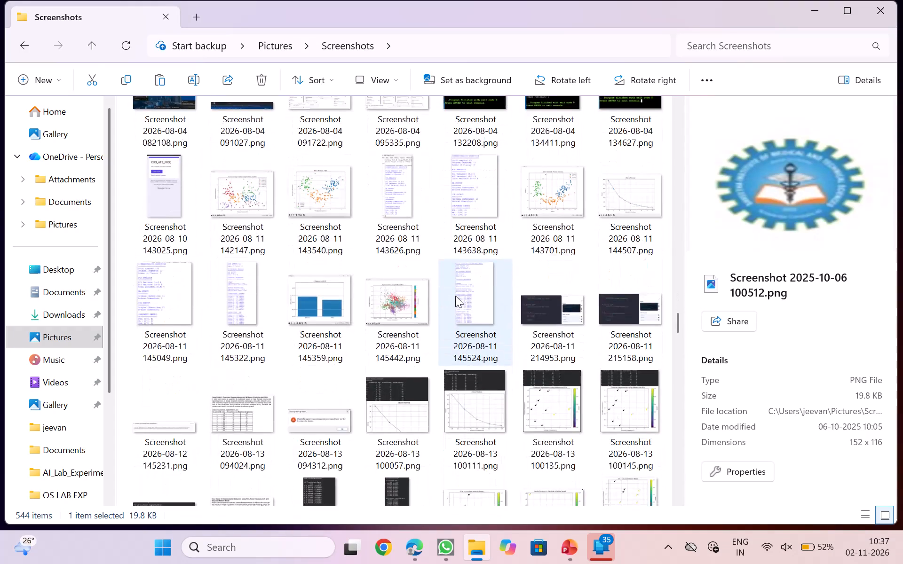
pyautogui.scroll(-5, 455, 296)
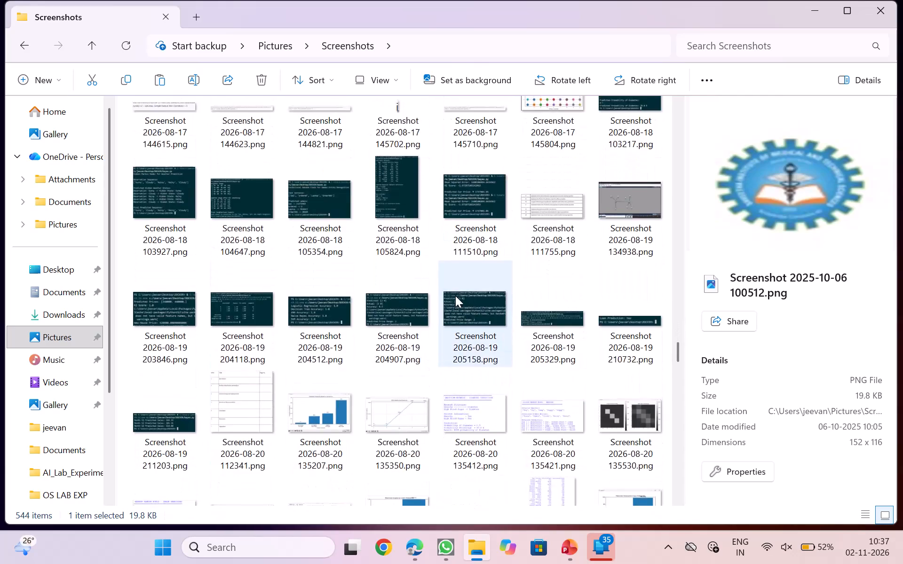
pyautogui.scroll(-2, 455, 296)
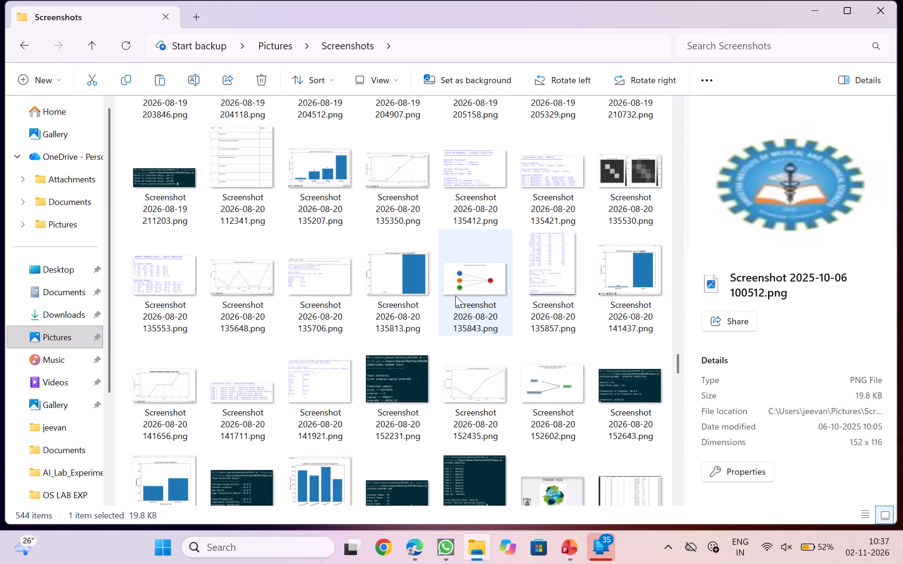
pyautogui.scroll(-4, 455, 296)
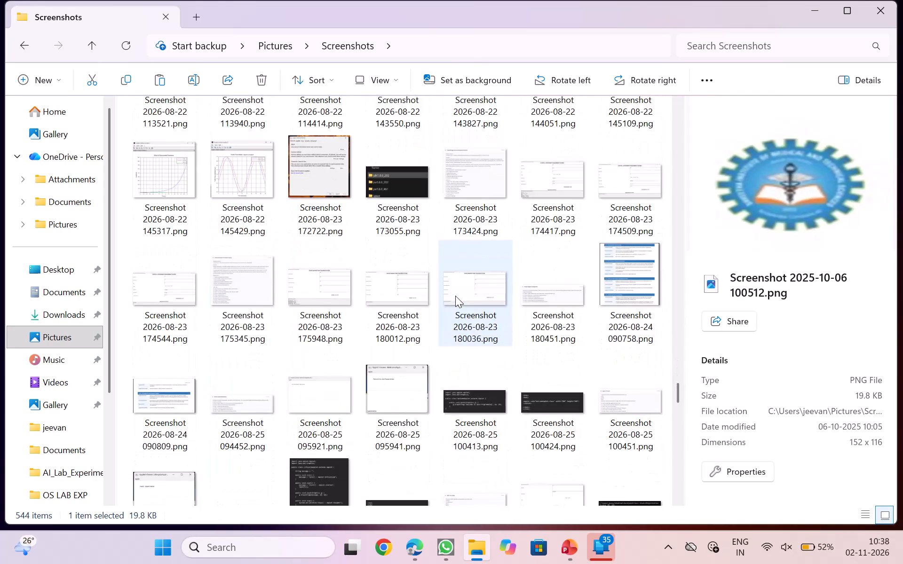
pyautogui.scroll(-4, 455, 296)
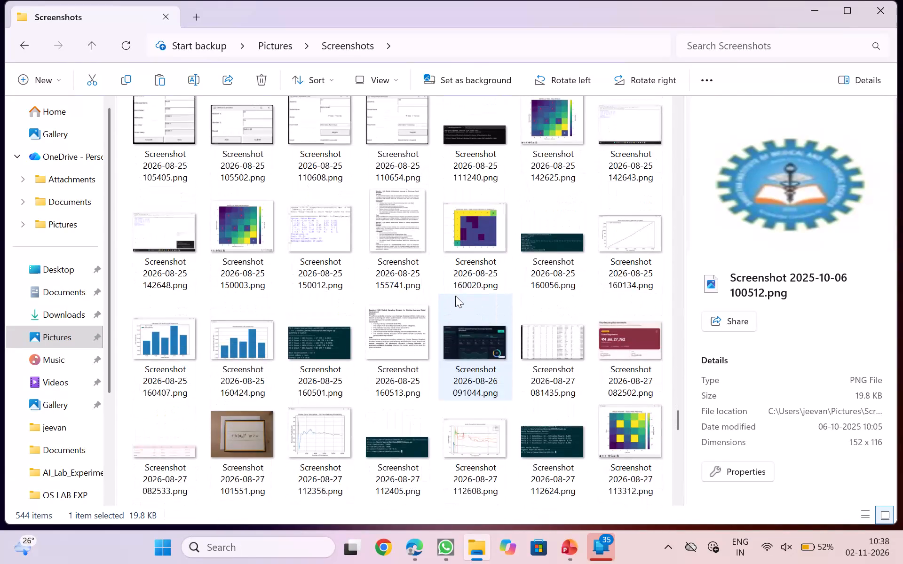
pyautogui.scroll(-2, 455, 296)
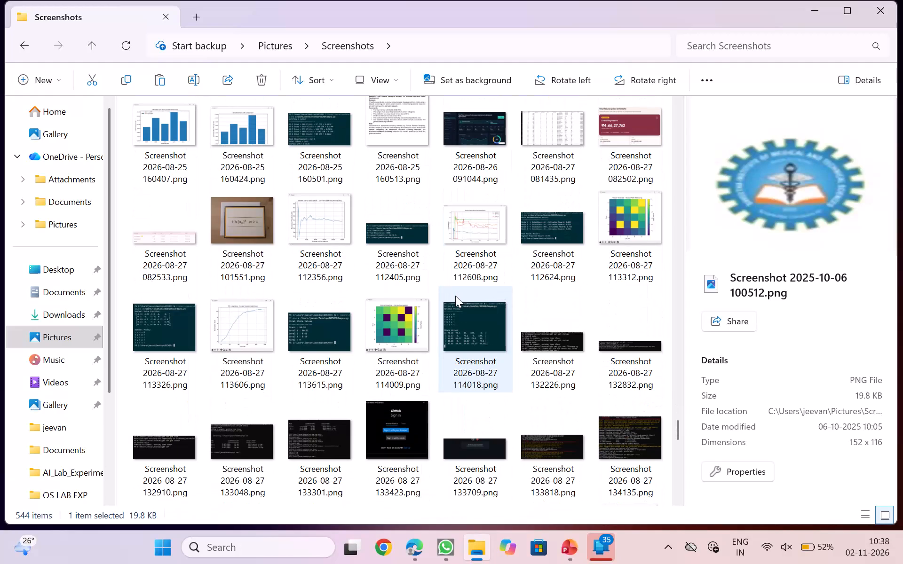
pyautogui.scroll(-4, 455, 296)
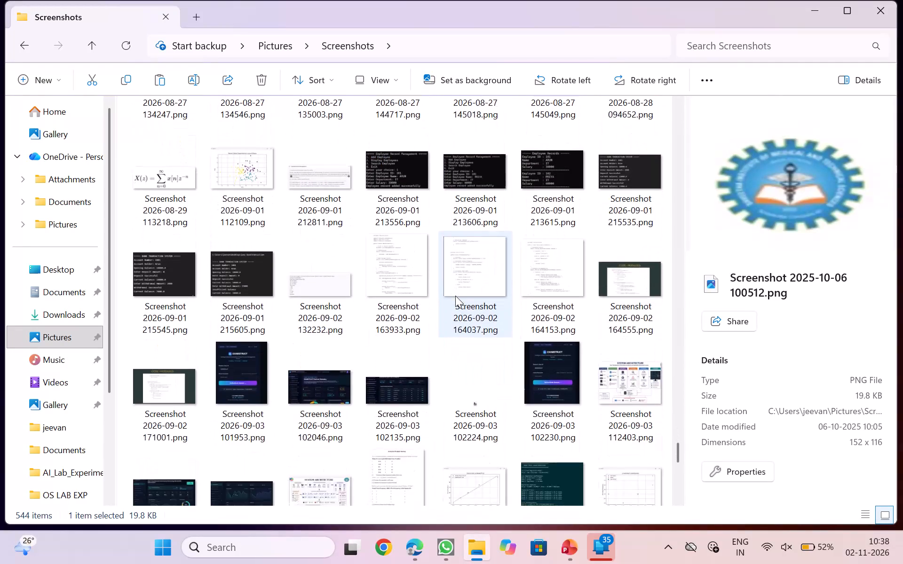
pyautogui.scroll(-4, 455, 296)
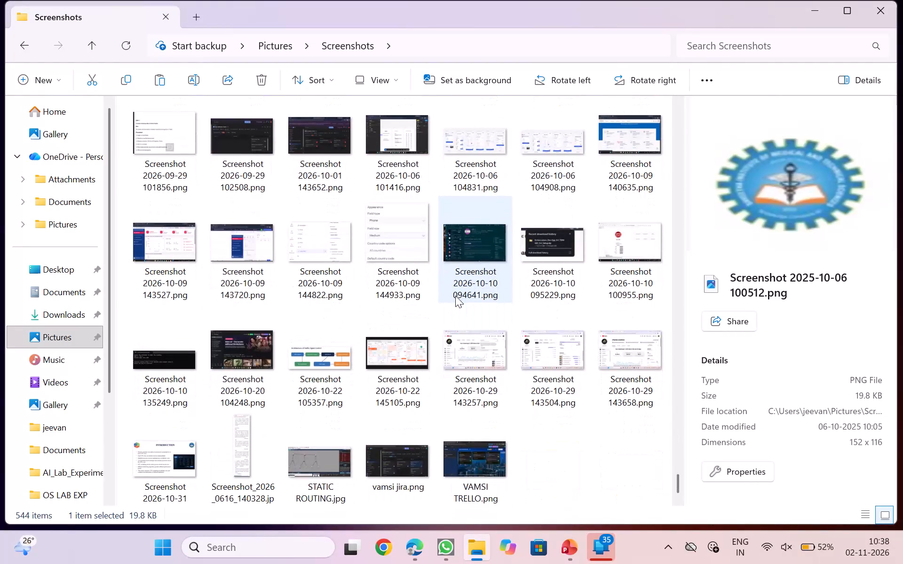
pyautogui.scroll(-2, 455, 296)
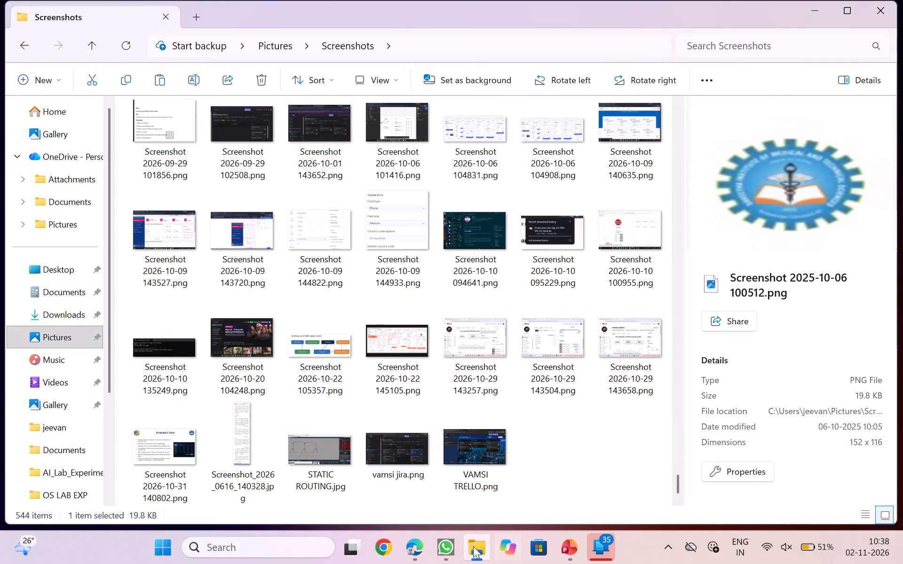
# In Google Chrome, search Google for "simats logo".
pyautogui.click(394, 550)
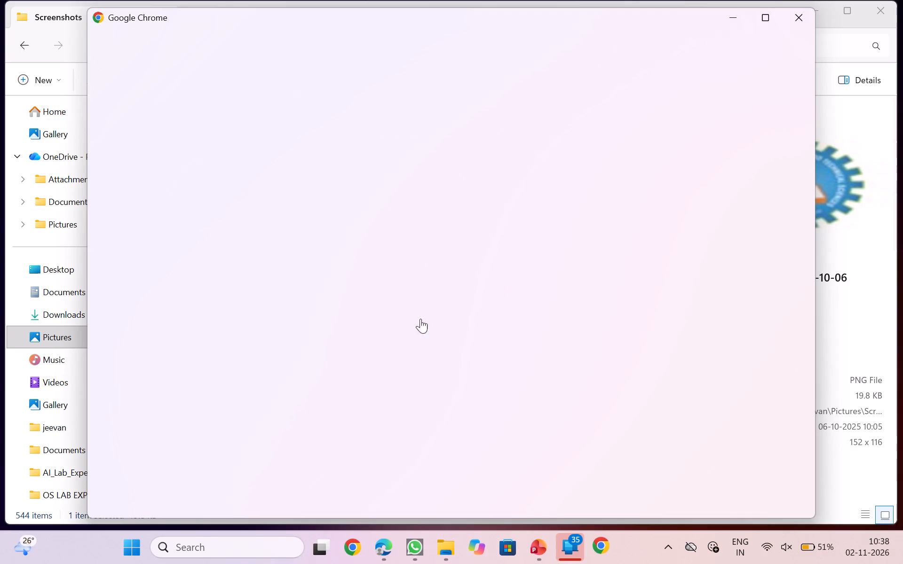
pyautogui.click(475, 284)
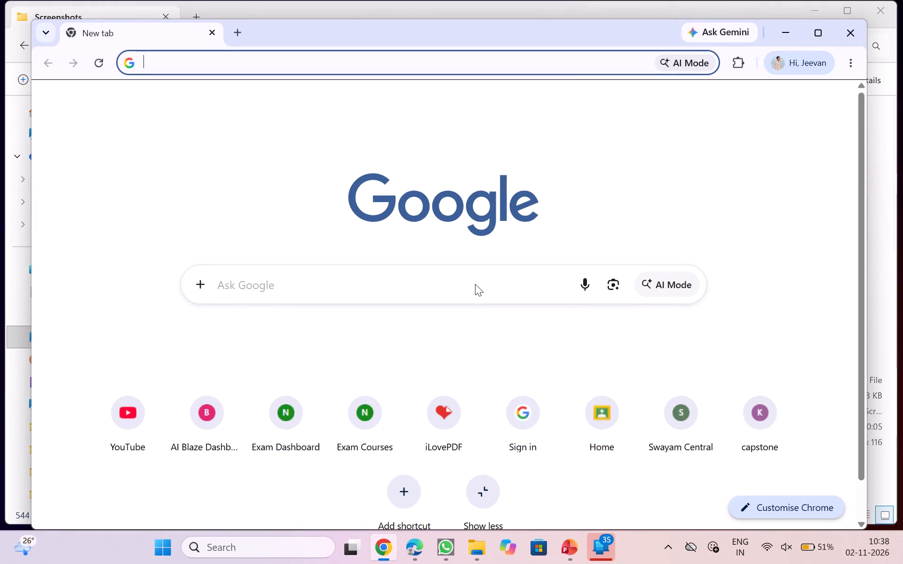
pyautogui.click(408, 275)
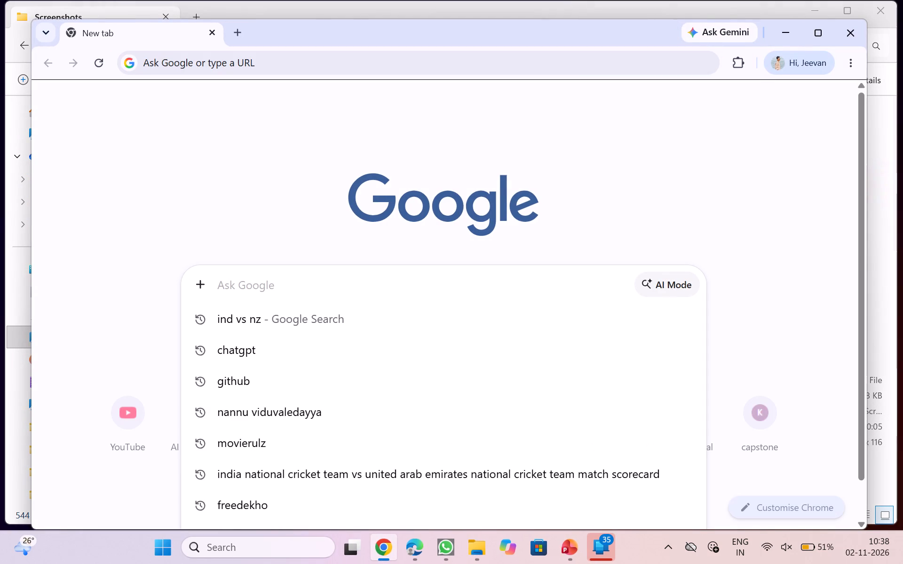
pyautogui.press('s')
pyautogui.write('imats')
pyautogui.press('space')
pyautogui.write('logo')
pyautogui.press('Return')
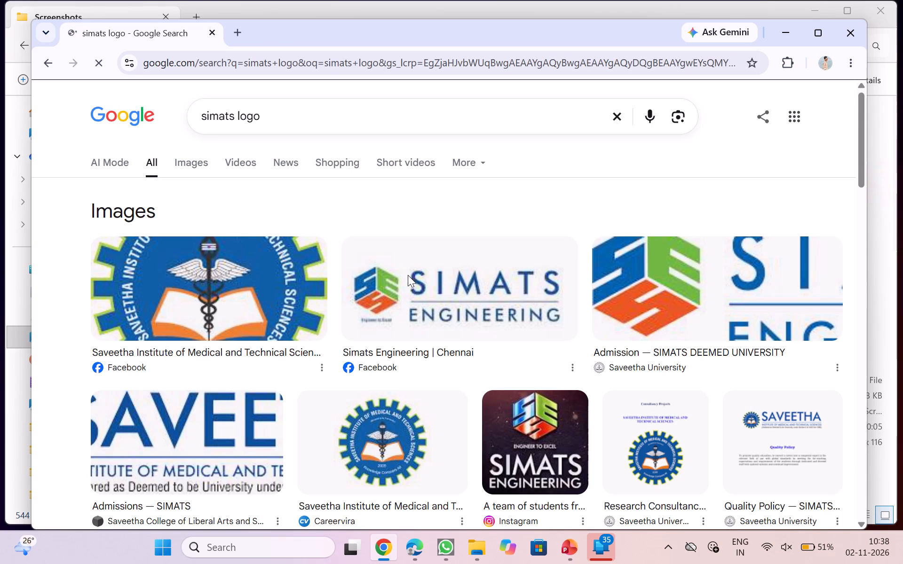
# Preview the Simats Engineering | Chennai logo from the image results.
pyautogui.click(417, 300)
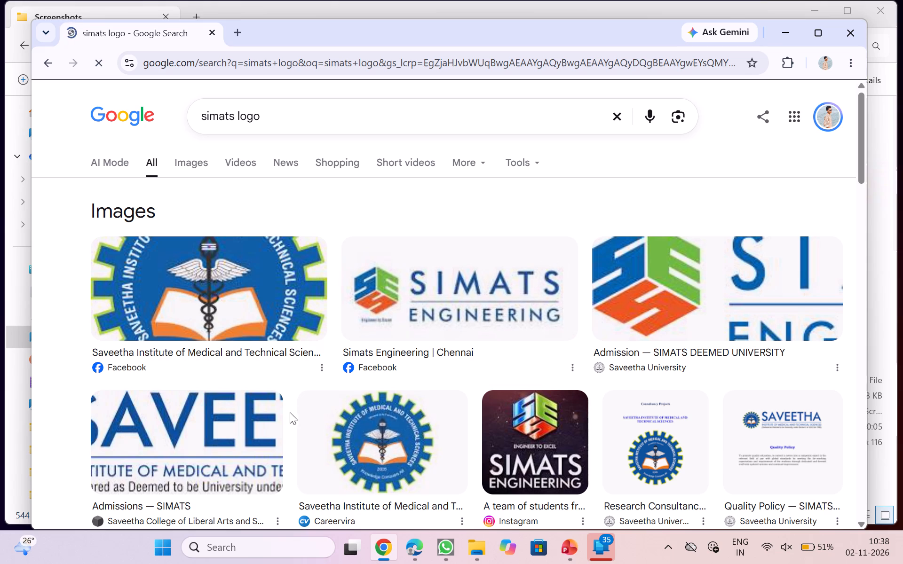
pyautogui.click(457, 295)
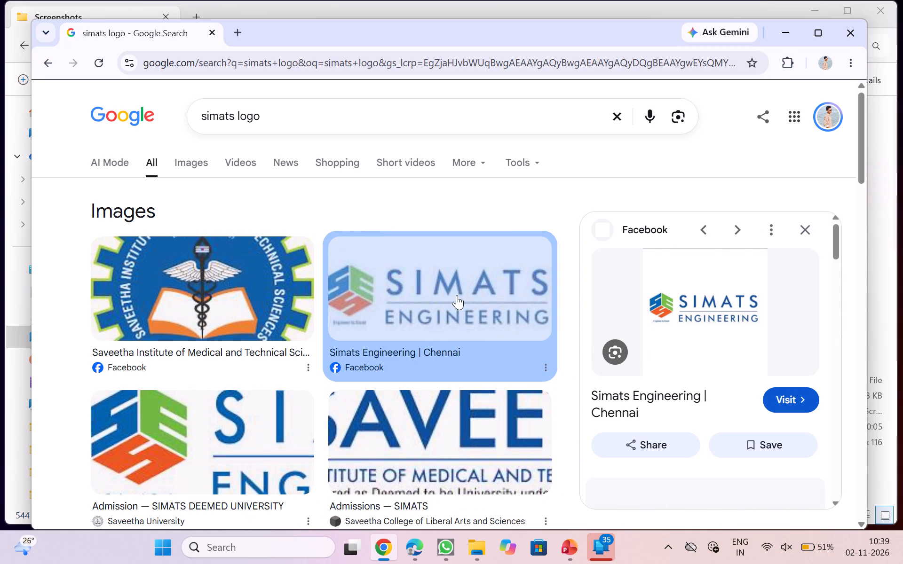
# Open the Simats Engineering logo's source page on Facebook, look it over, and close it.
pyautogui.click(735, 339)
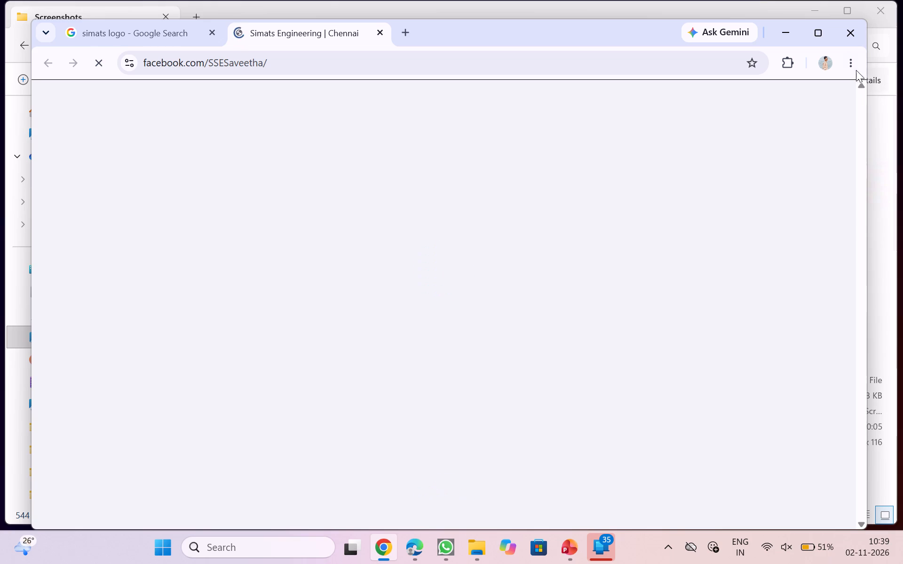
pyautogui.click(377, 37)
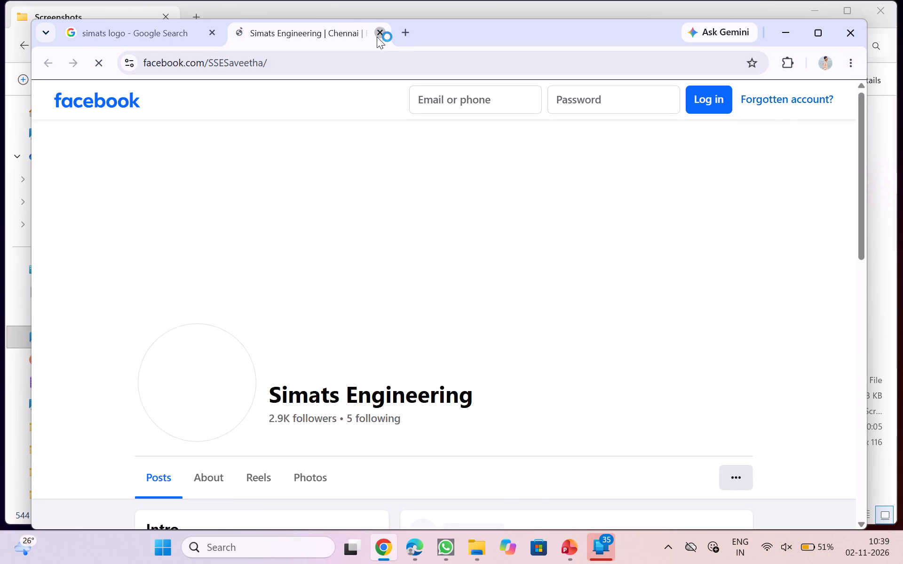
pyautogui.click(649, 314)
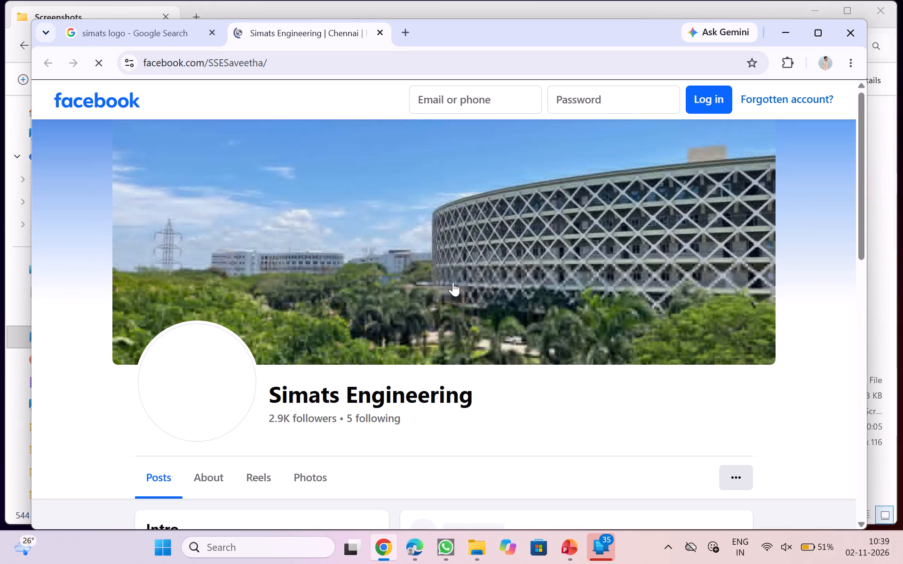
pyautogui.scroll(-2, 433, 344)
pyautogui.scroll(3, 433, 344)
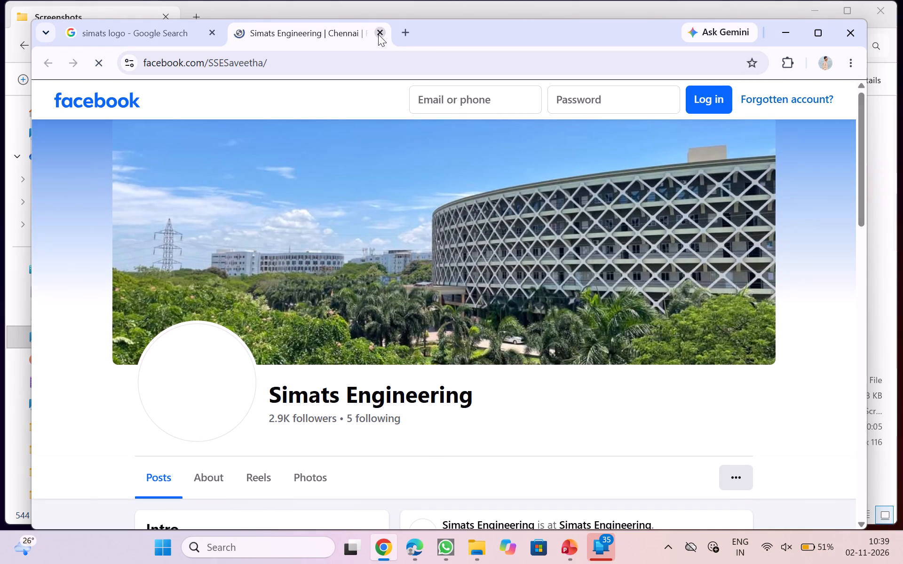
pyautogui.click(378, 34)
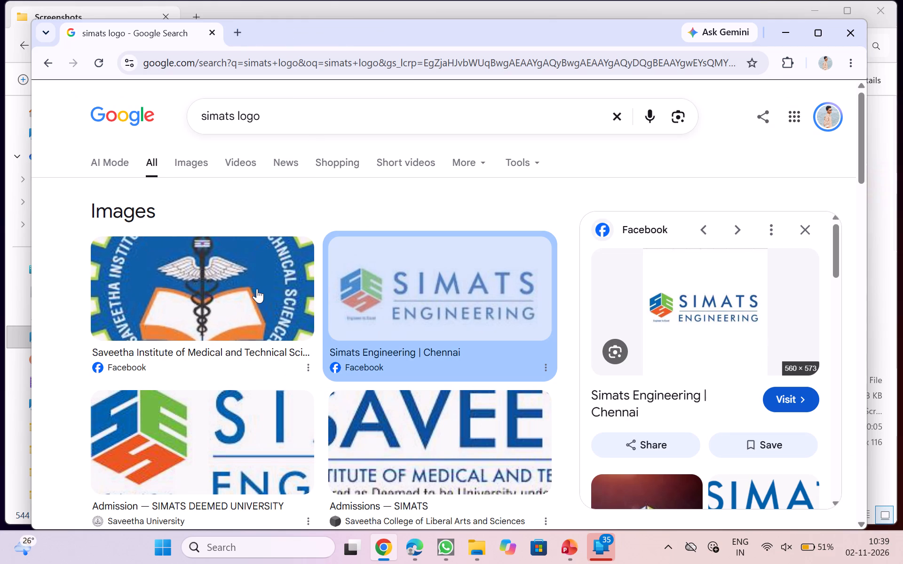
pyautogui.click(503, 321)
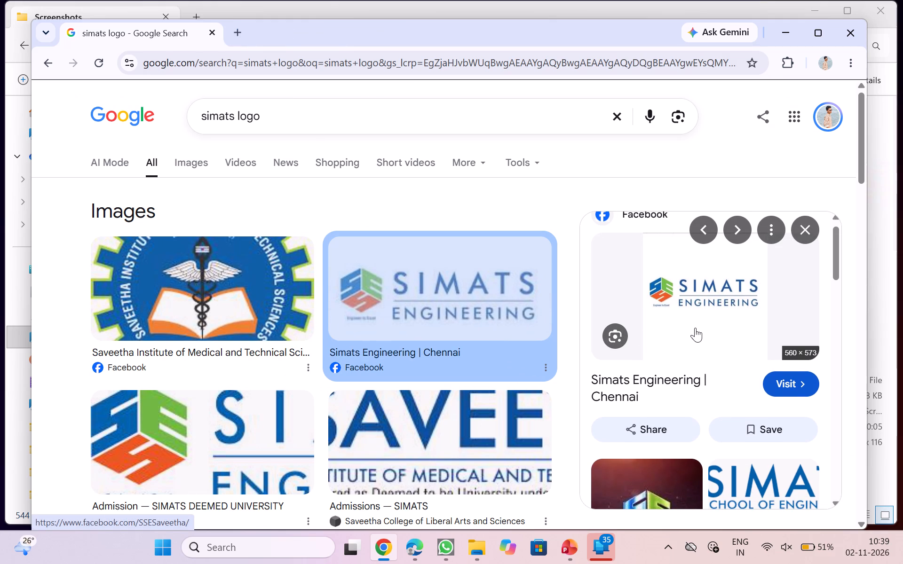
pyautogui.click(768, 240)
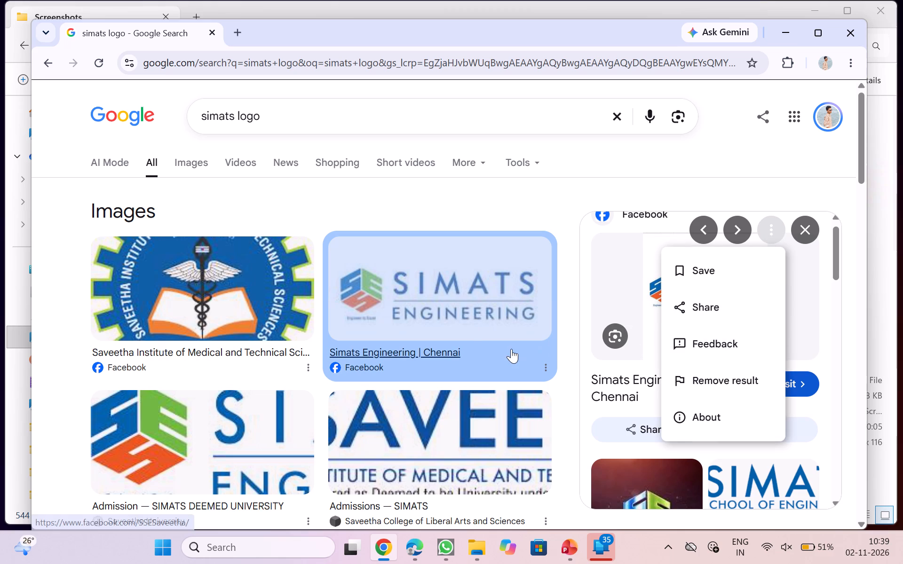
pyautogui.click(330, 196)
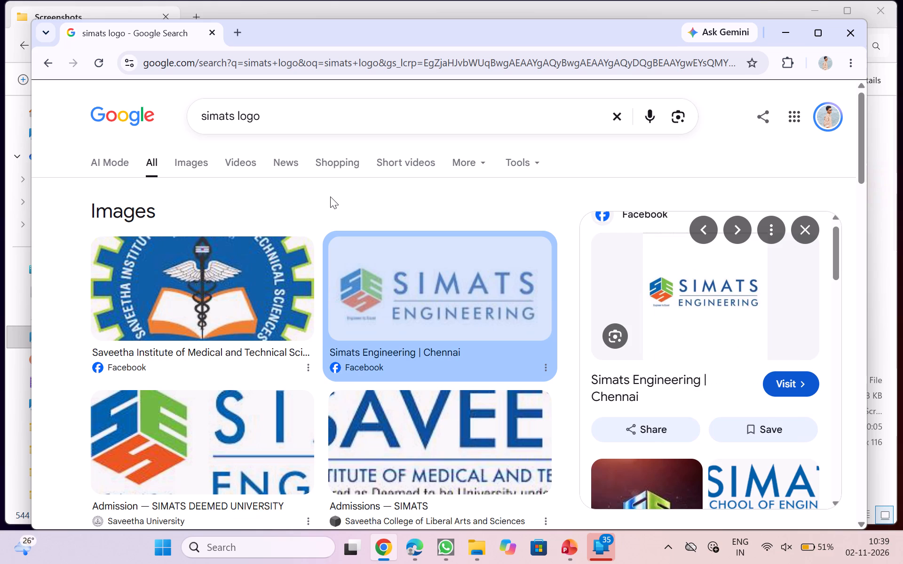
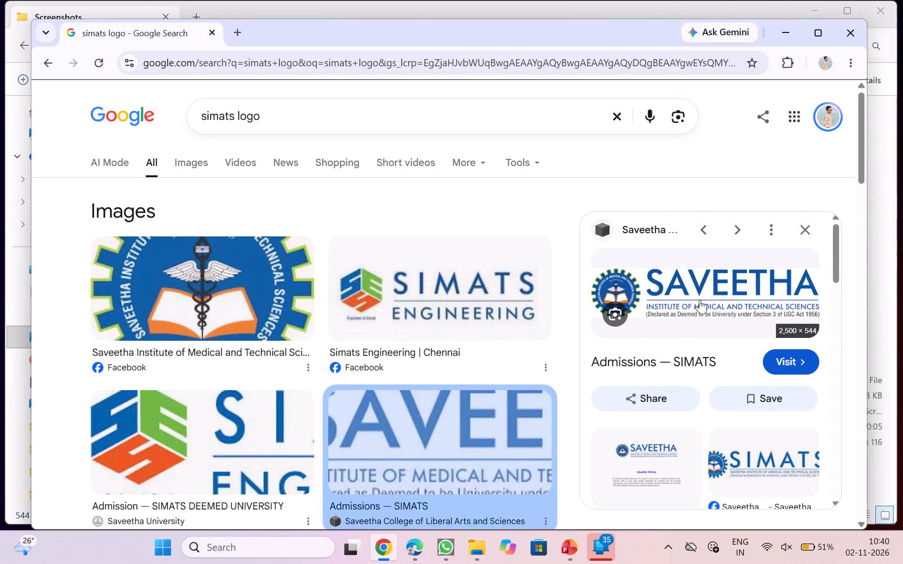
# Check the source page of the wide Saveetha logo in Google Chrome, and look further down the simats logo search results.
pyautogui.click(701, 299)
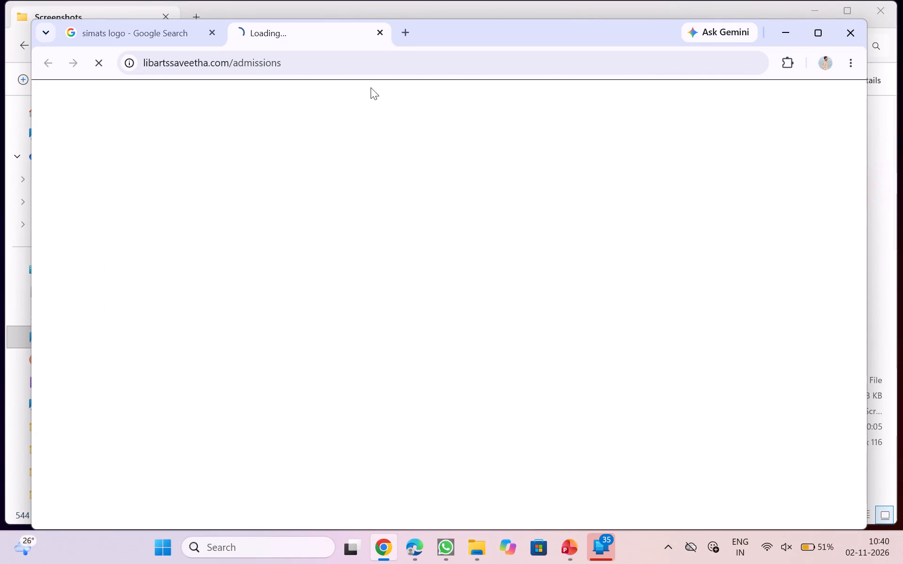
pyautogui.click(380, 33)
pyautogui.scroll(-1, 230, 436)
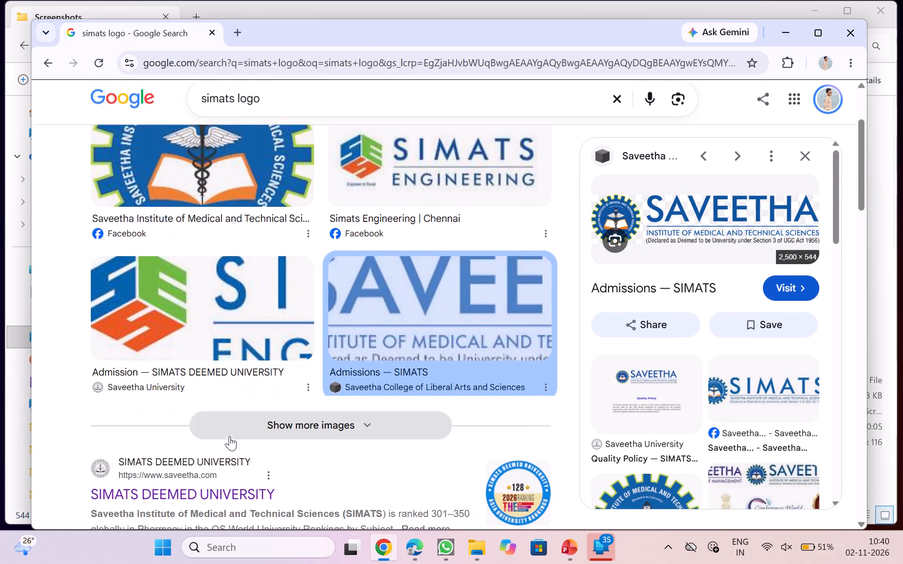
# In Chrome, look through the simats logo search results and the related logo images, and close the browser window.
pyautogui.scroll(-4, 230, 436)
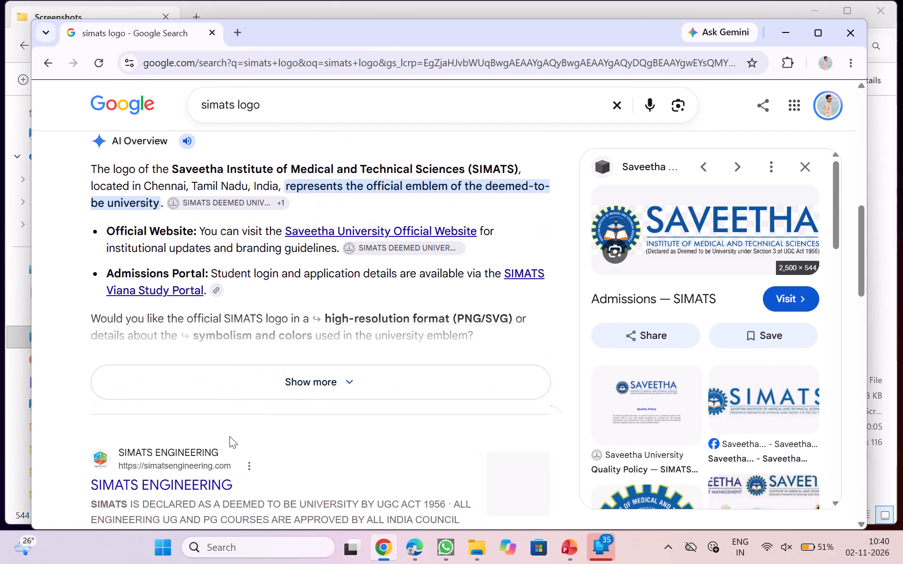
pyautogui.scroll(-2, 230, 436)
pyautogui.scroll(-1, 428, 403)
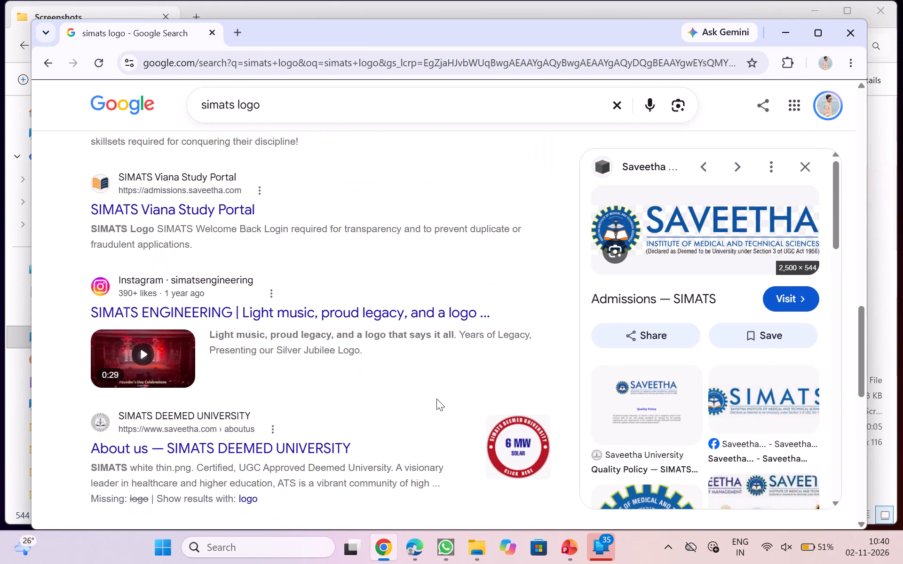
pyautogui.scroll(-5, 638, 432)
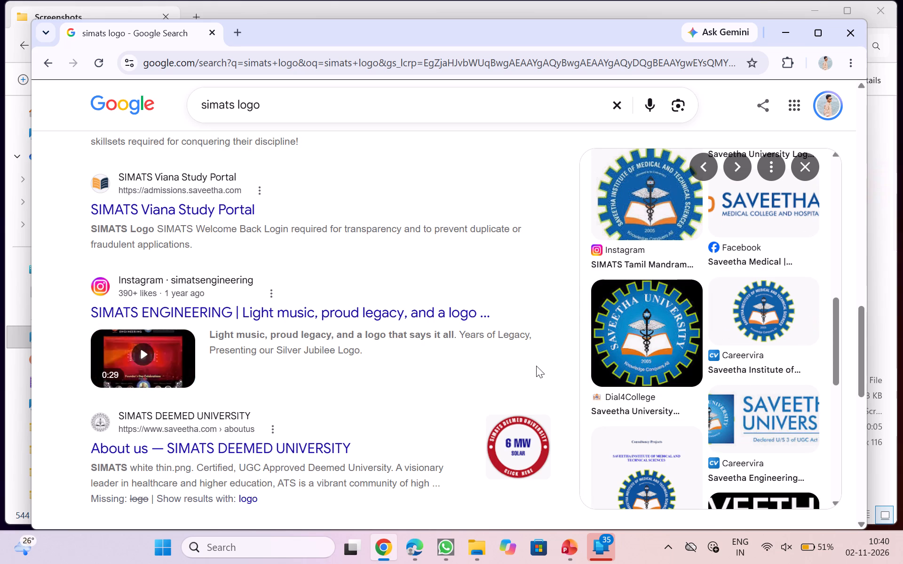
pyautogui.click(855, 34)
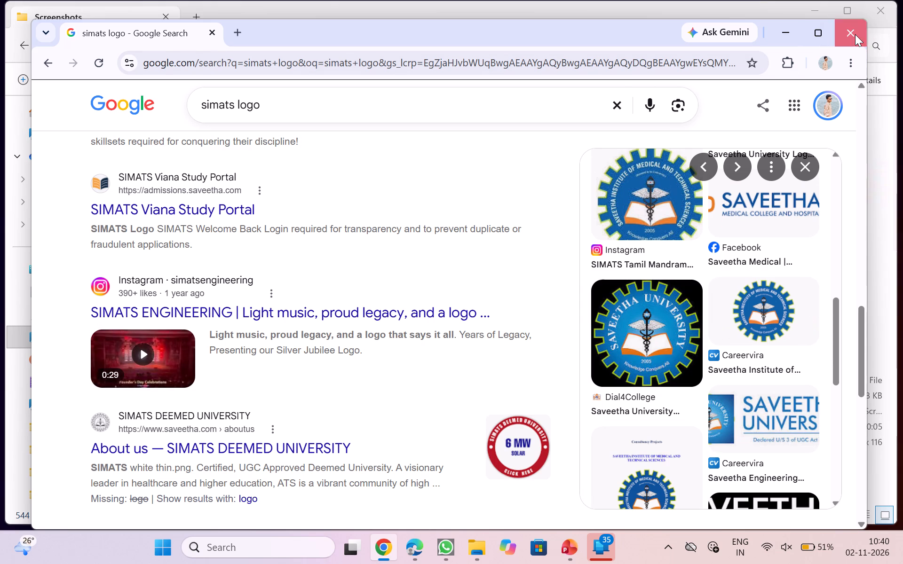
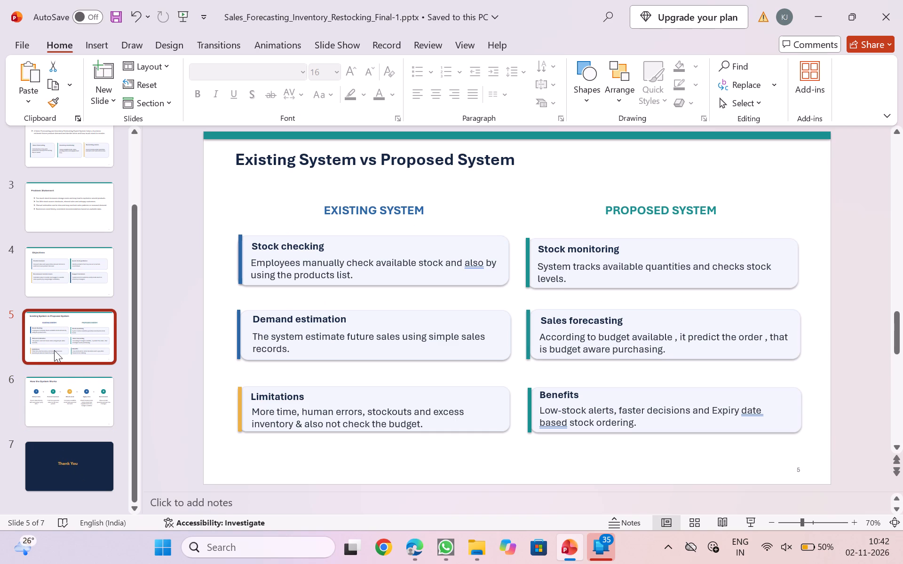
# In PowerPoint, go back from the system comparison slide to slide 4, Objectives, to review its layout.
pyautogui.click(57, 264)
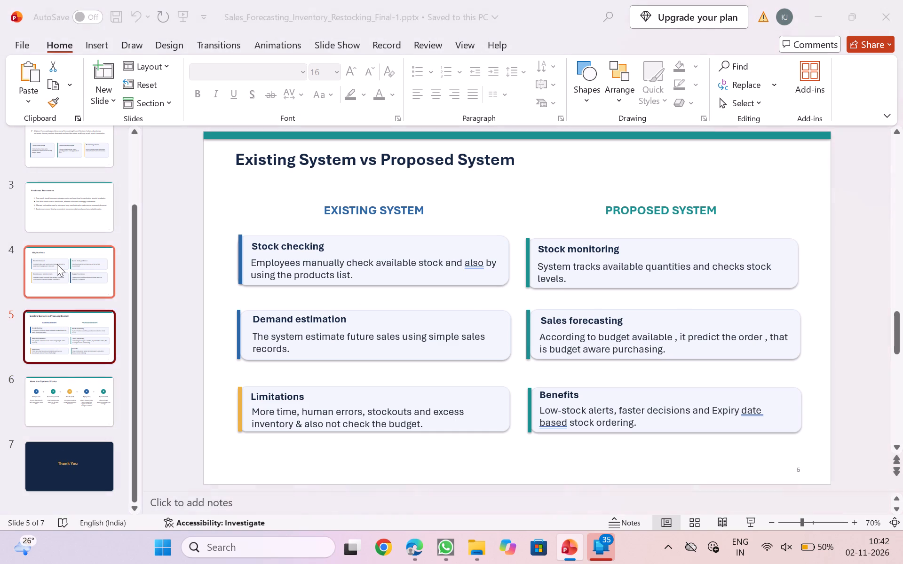
pyautogui.click(57, 264)
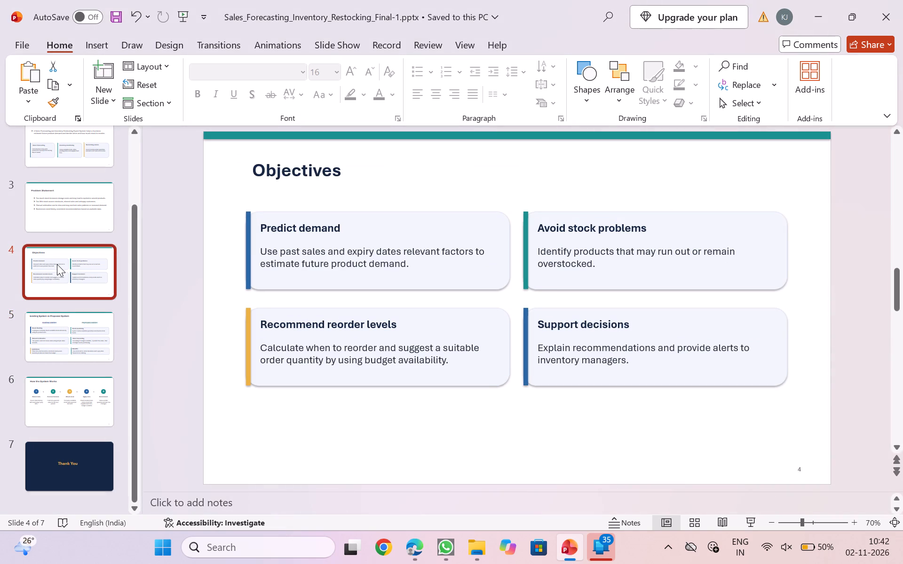
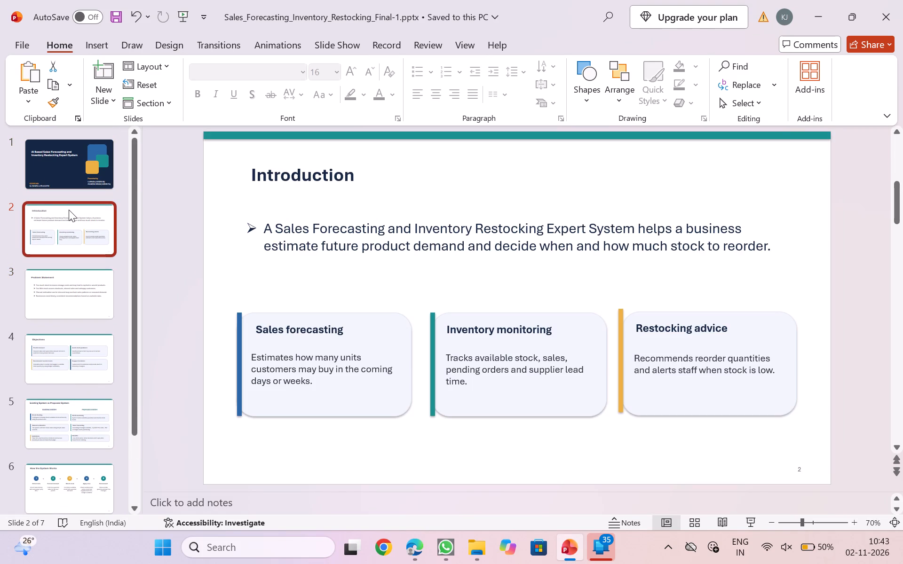
# On slide 3, Problem Statement, move the four-bullet text box slightly down and to the left.
pyautogui.click(73, 231)
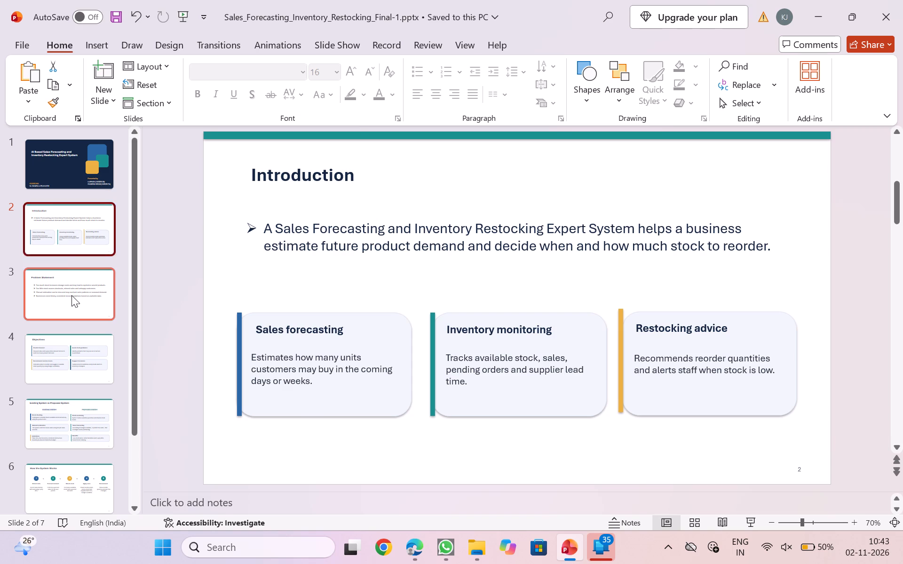
pyautogui.click(71, 295)
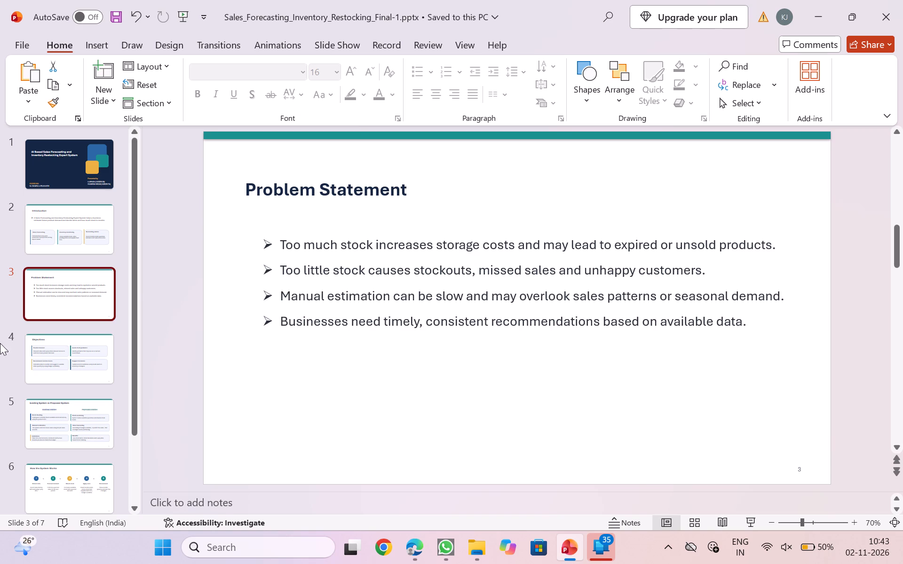
pyautogui.moveTo(281, 242); pyautogui.dragTo(602, 315)
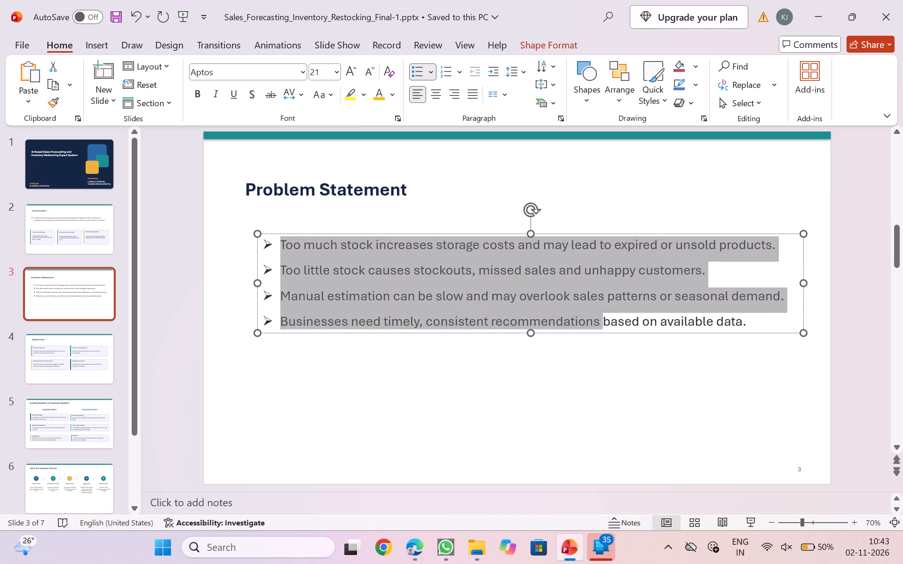
pyautogui.moveTo(602, 315); pyautogui.dragTo(761, 329)
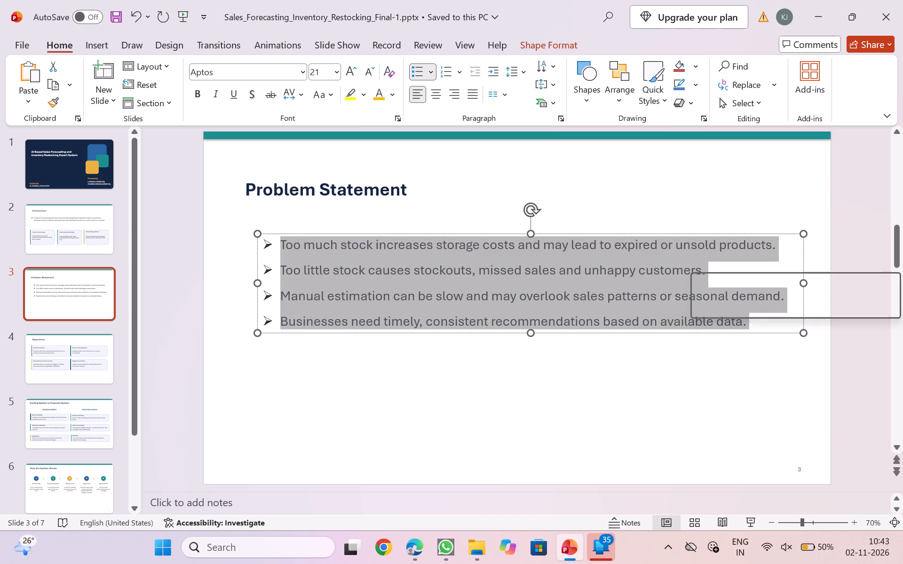
pyautogui.click(761, 329)
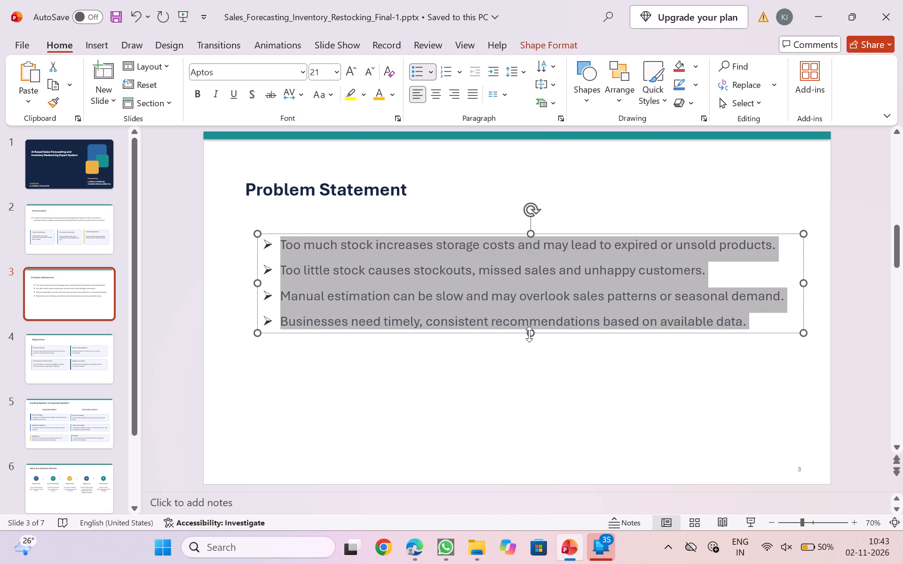
pyautogui.moveTo(529, 334); pyautogui.dragTo(530, 392)
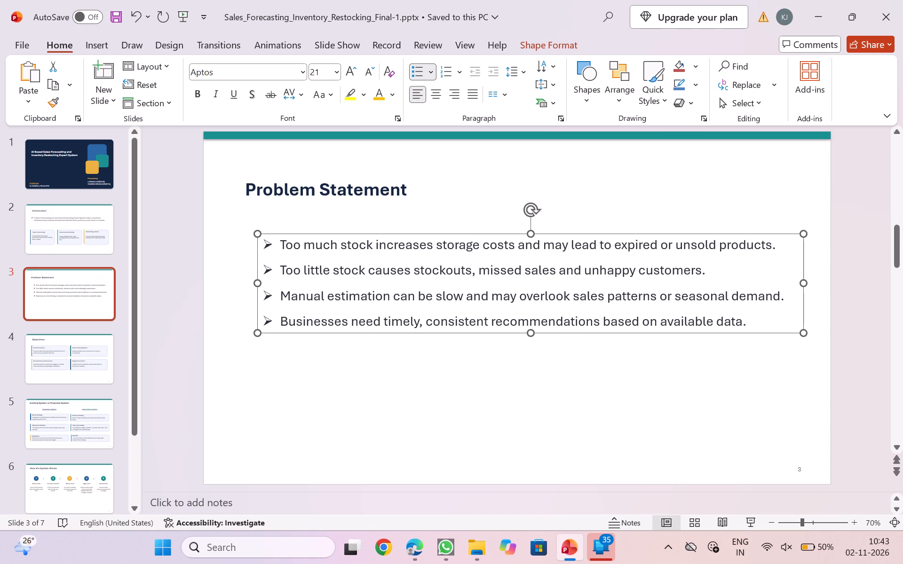
pyautogui.moveTo(457, 234); pyautogui.dragTo(447, 252)
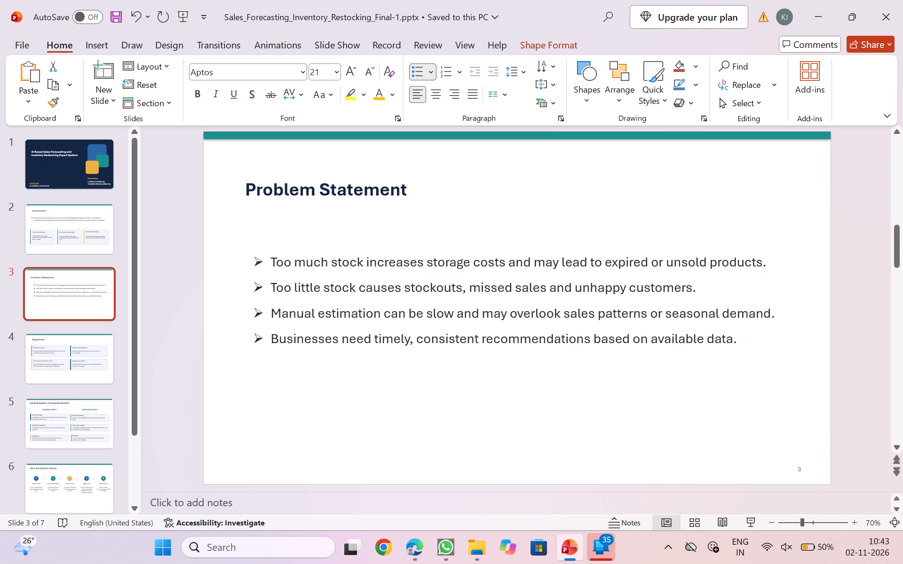
pyautogui.moveTo(447, 252); pyautogui.dragTo(448, 252)
# Move the Problem Statement title down and slightly right so it lines up with the bullet list.
pyautogui.click(389, 185)
pyautogui.moveTo(377, 176); pyautogui.dragTo(385, 187)
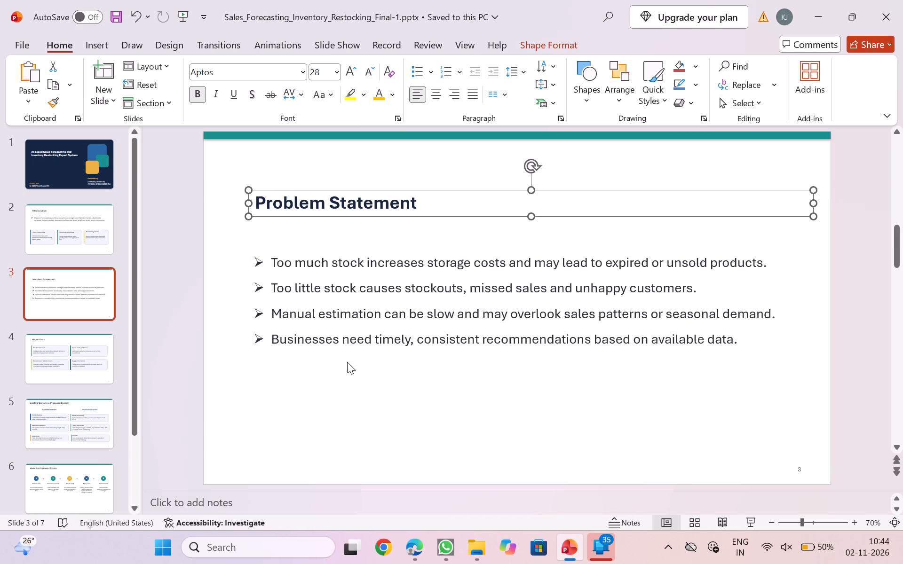
pyautogui.click(347, 362)
# On slide 5, Existing System vs Proposed System, nudge the Limitations heading and its description slightly up within their card.
pyautogui.click(95, 440)
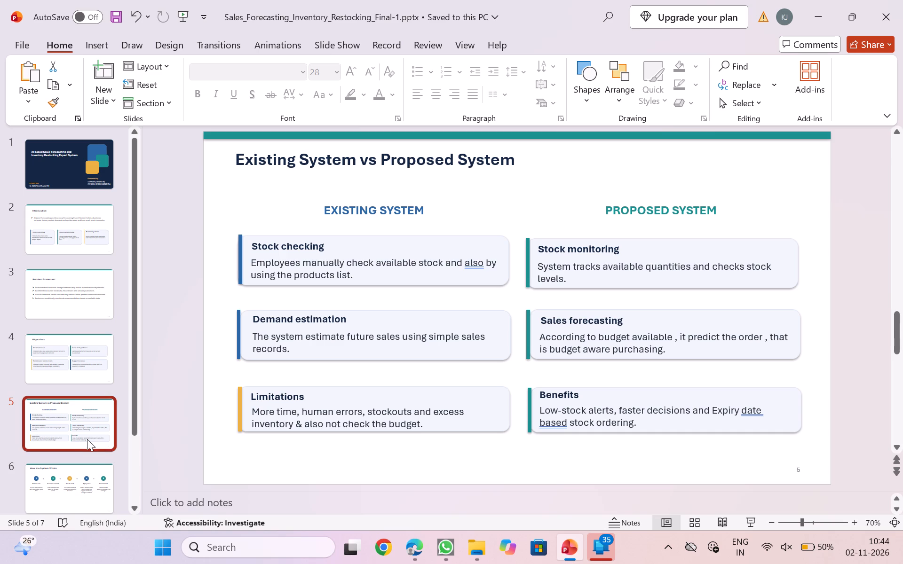
pyautogui.scroll(-2, 68, 470)
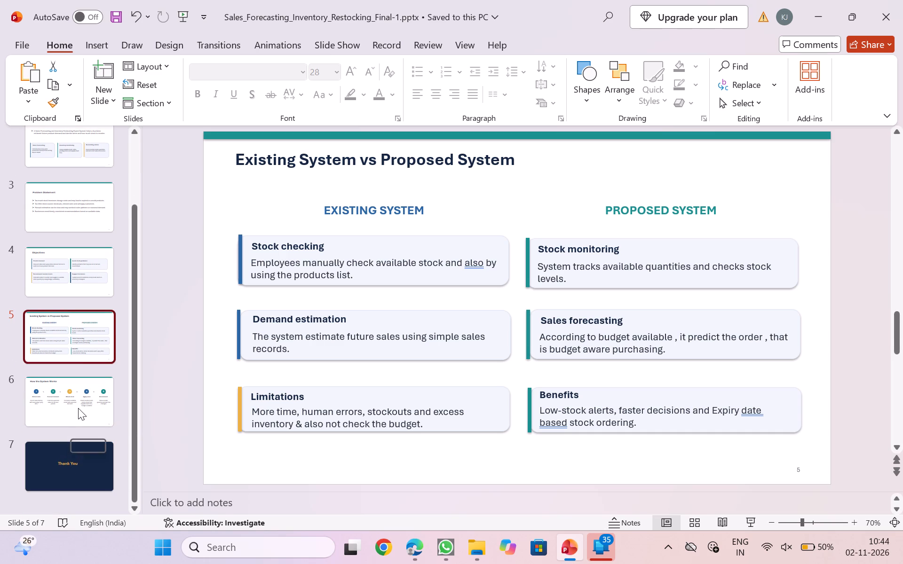
pyautogui.click(78, 408)
pyautogui.click(88, 346)
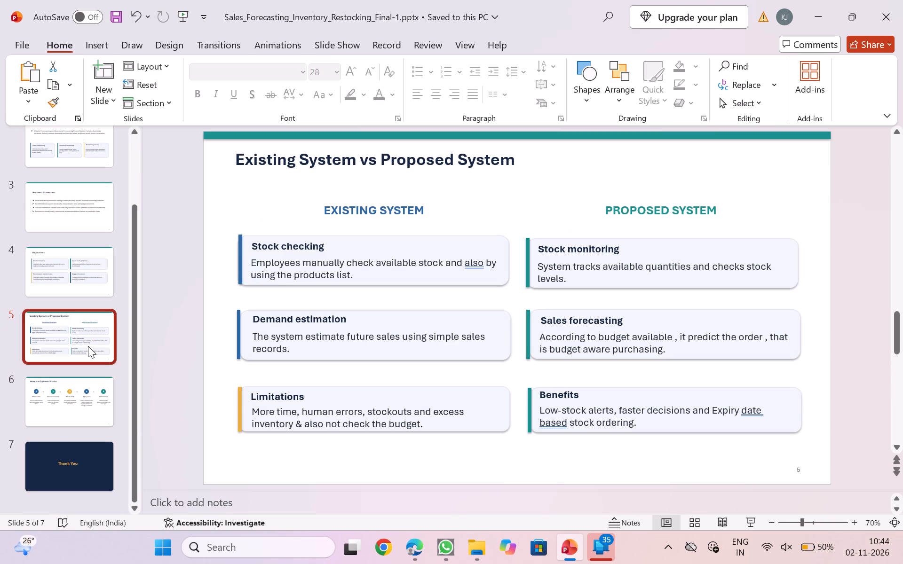
pyautogui.click(291, 395)
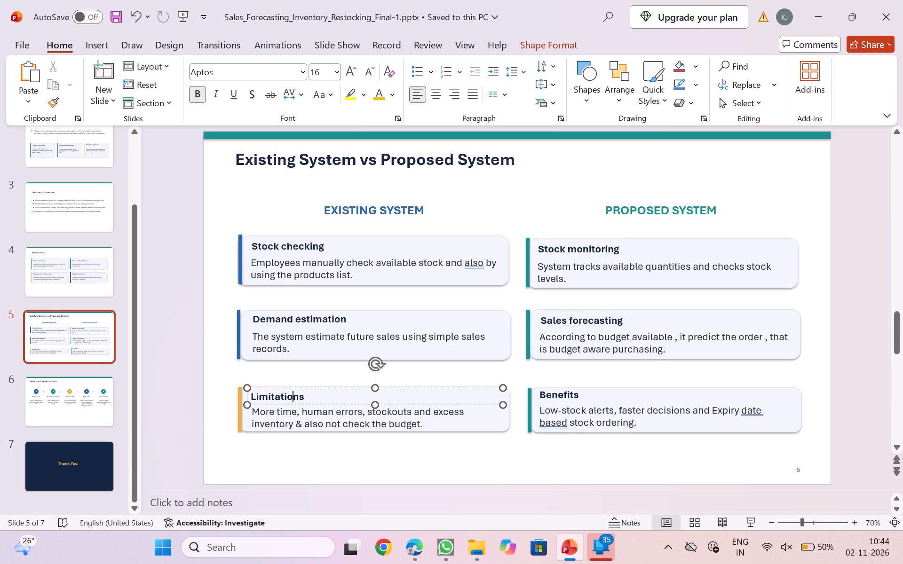
pyautogui.click(287, 386)
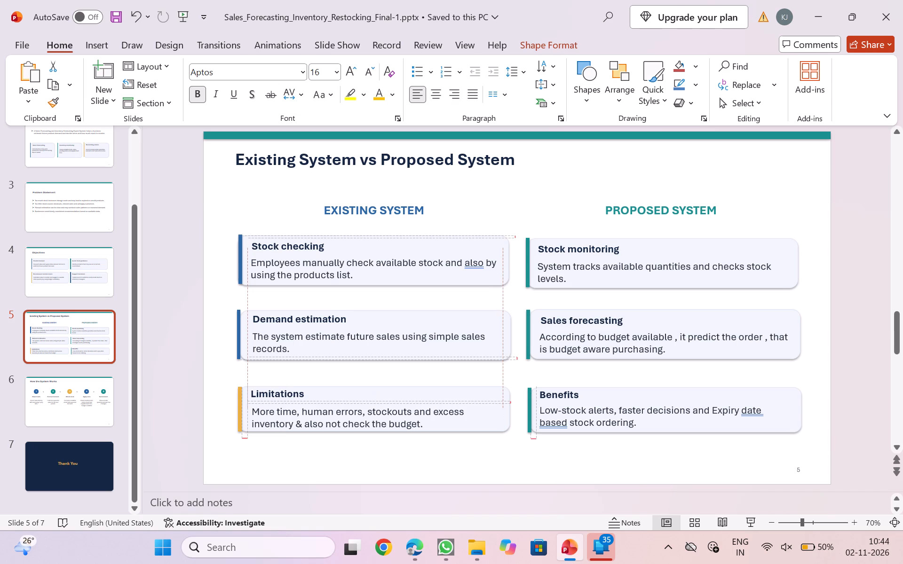
pyautogui.click(289, 415)
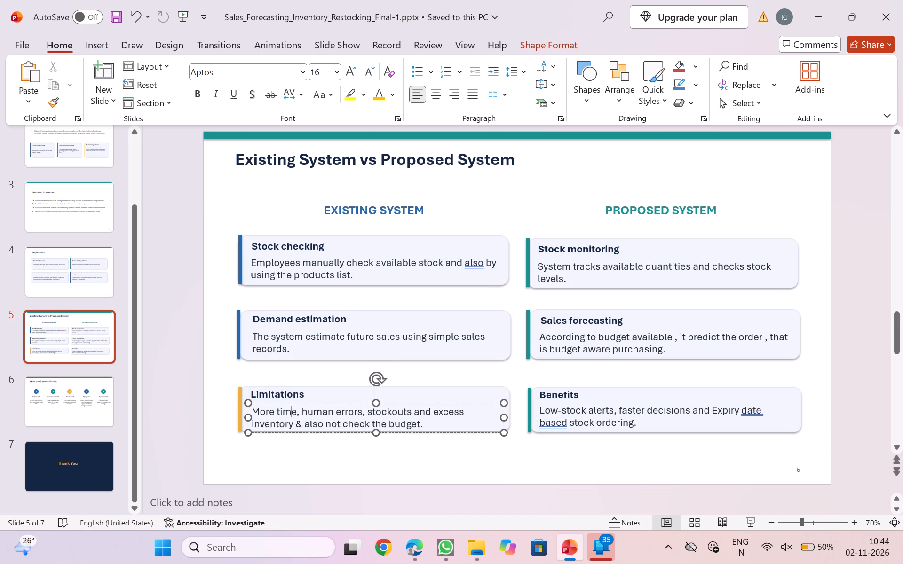
pyautogui.click(287, 404)
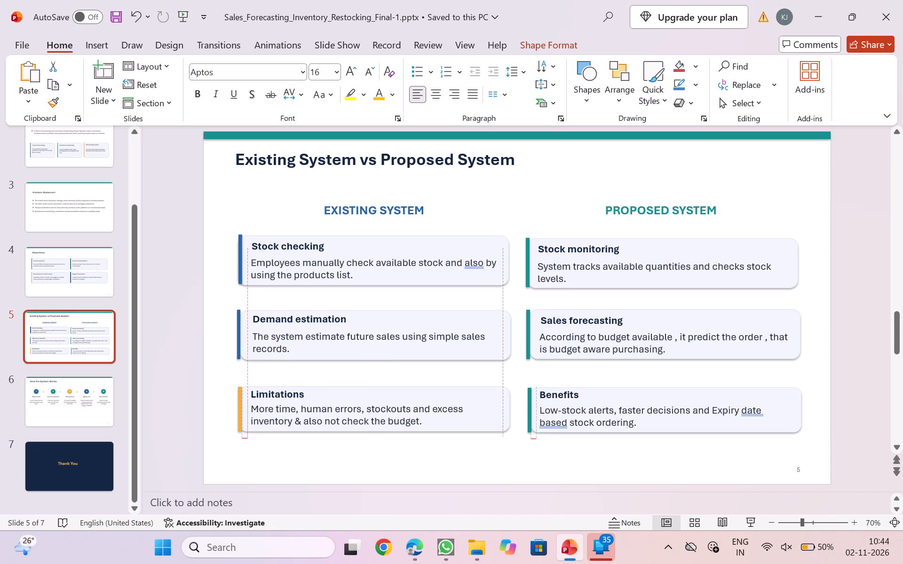
pyautogui.click(286, 461)
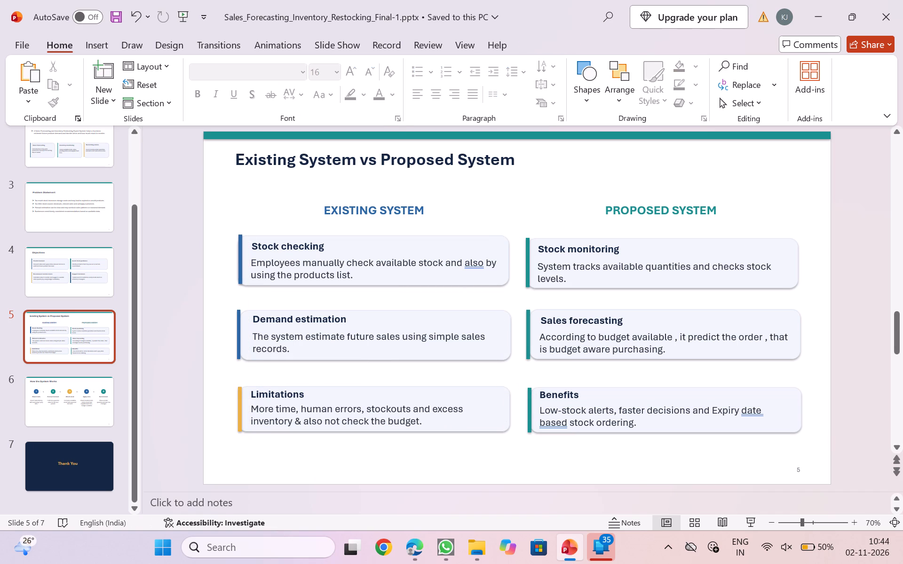
# Nudge the Demand estimation description slightly up and left within its card.
pyautogui.click(262, 337)
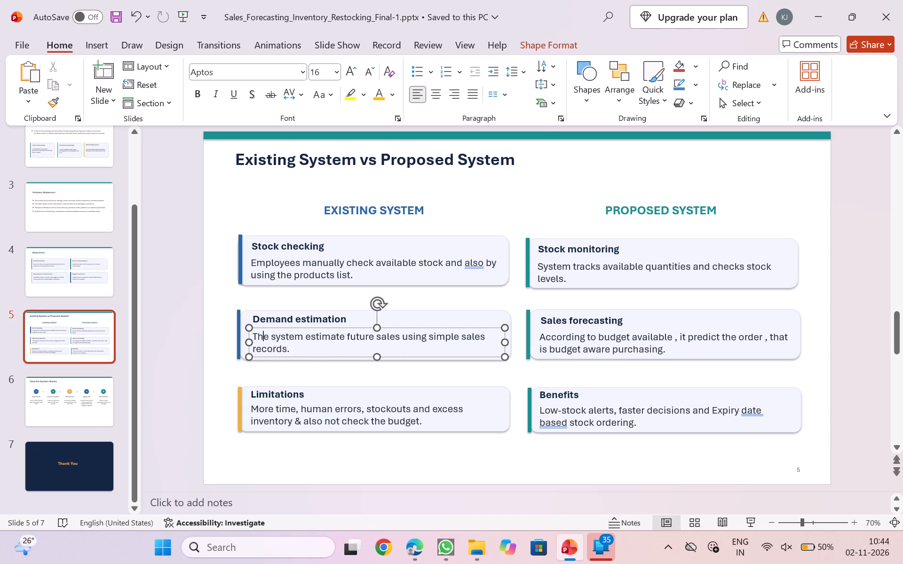
pyautogui.click(209, 348)
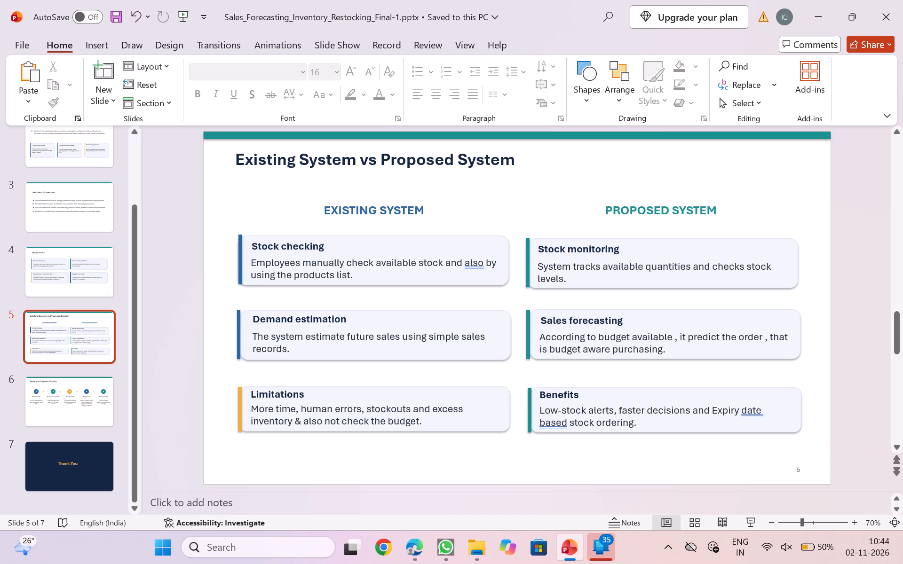
pyautogui.click(287, 341)
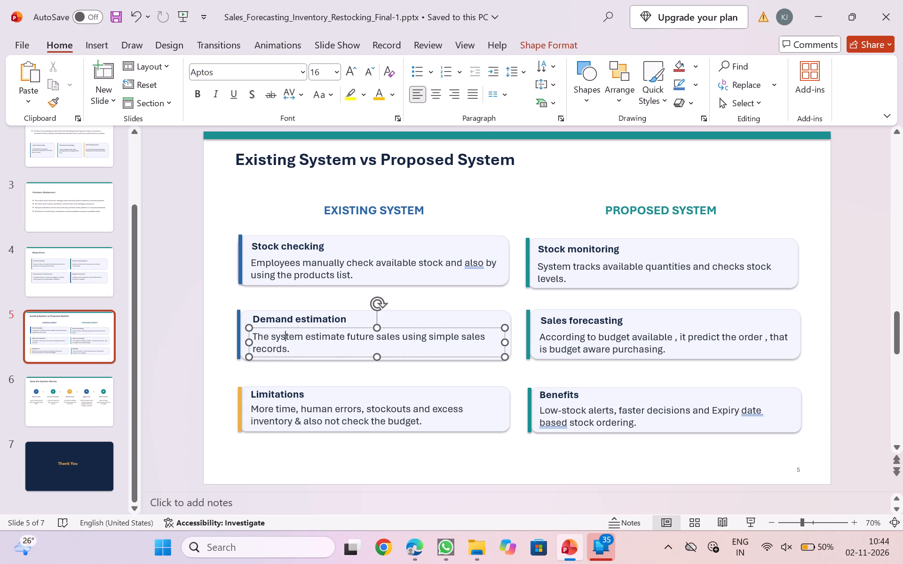
pyautogui.click(271, 328)
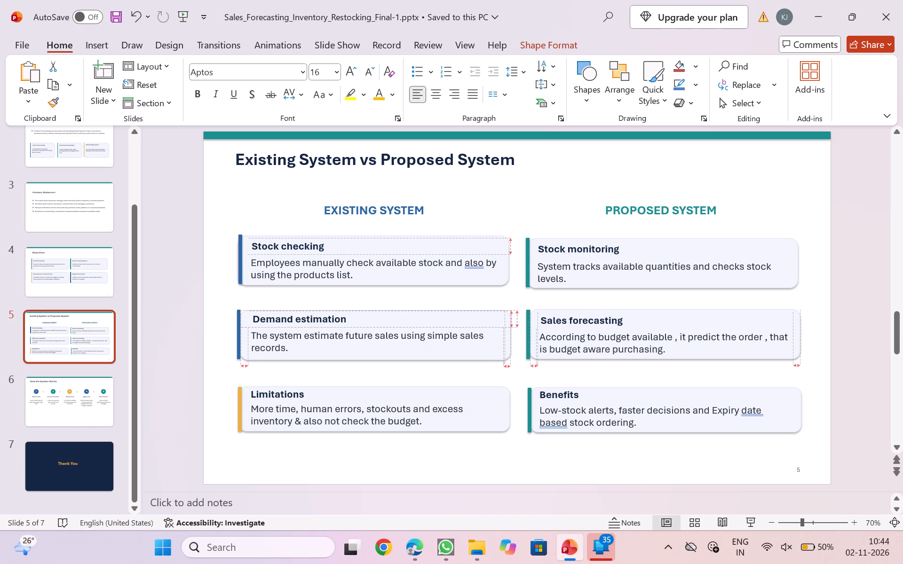
pyautogui.click(201, 349)
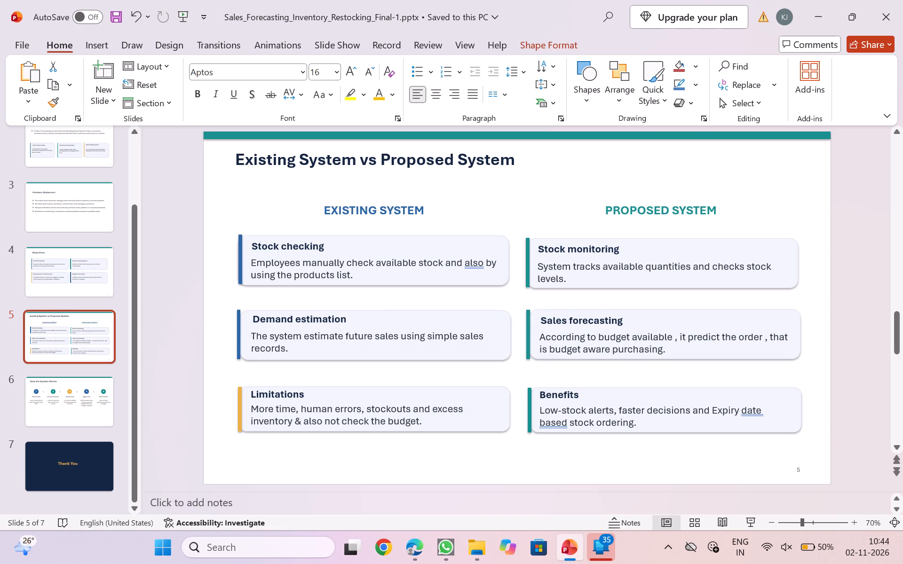
# Move the EXISTING SYSTEM and PROPOSED SYSTEM column headings slightly down, closer to their cards.
pyautogui.moveTo(383, 210); pyautogui.dragTo(360, 199)
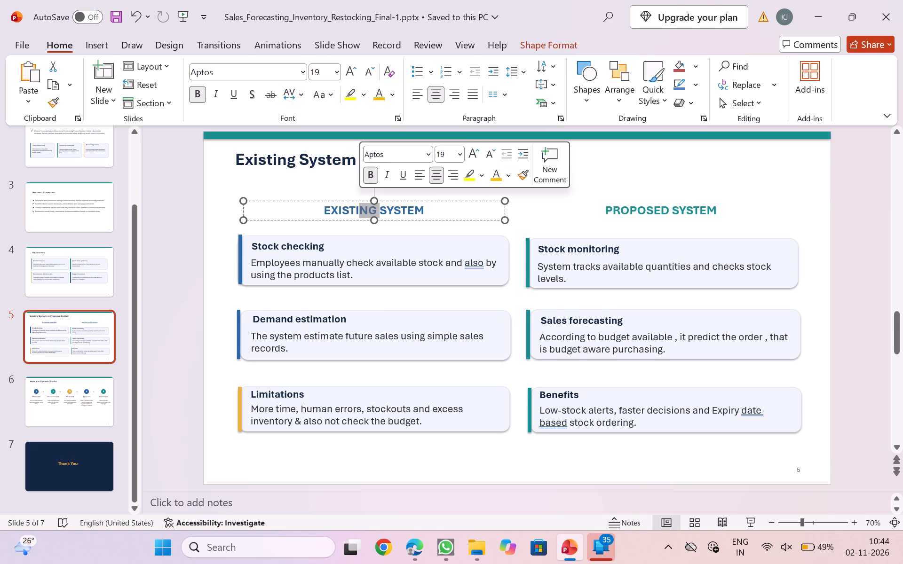
pyautogui.click(360, 199)
pyautogui.click(360, 199)
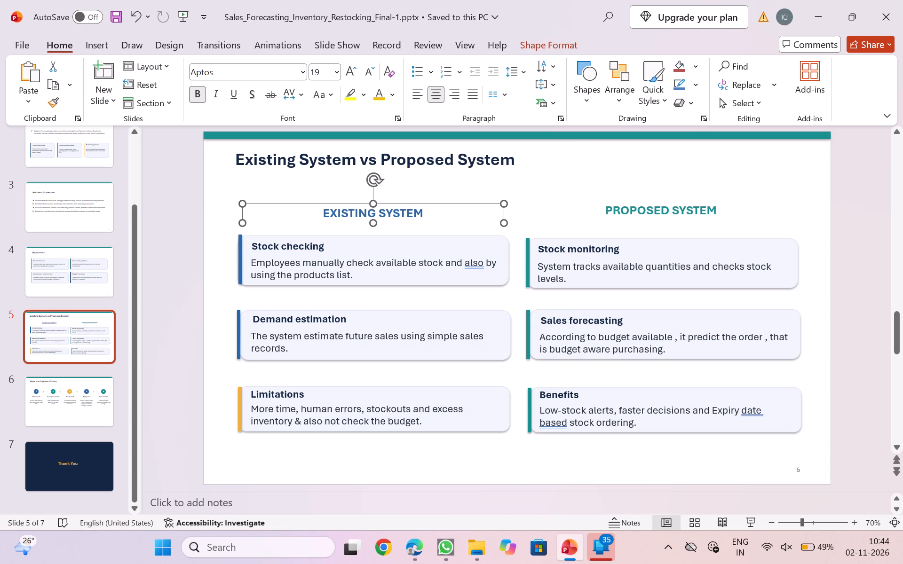
pyautogui.moveTo(644, 215); pyautogui.dragTo(634, 200)
pyautogui.click(634, 200)
pyautogui.click(634, 200)
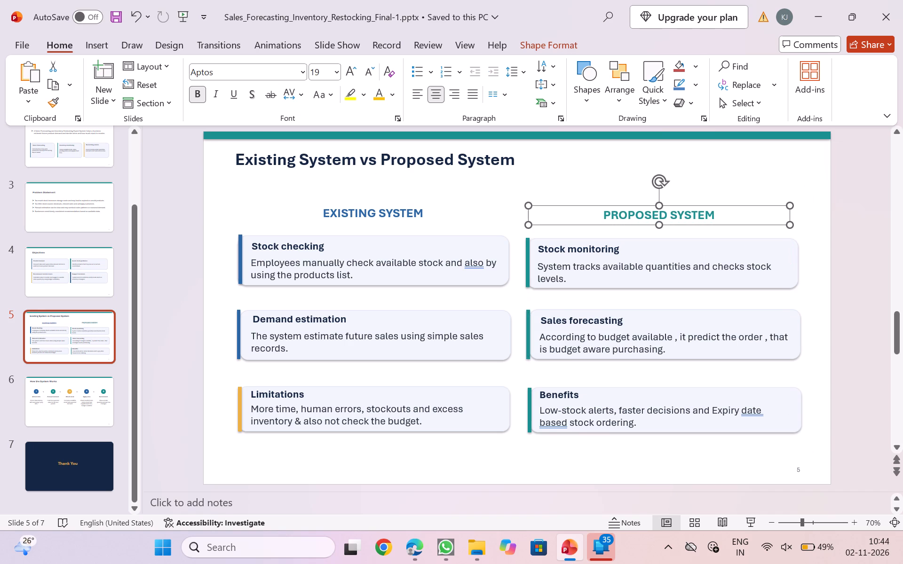
pyautogui.click(622, 195)
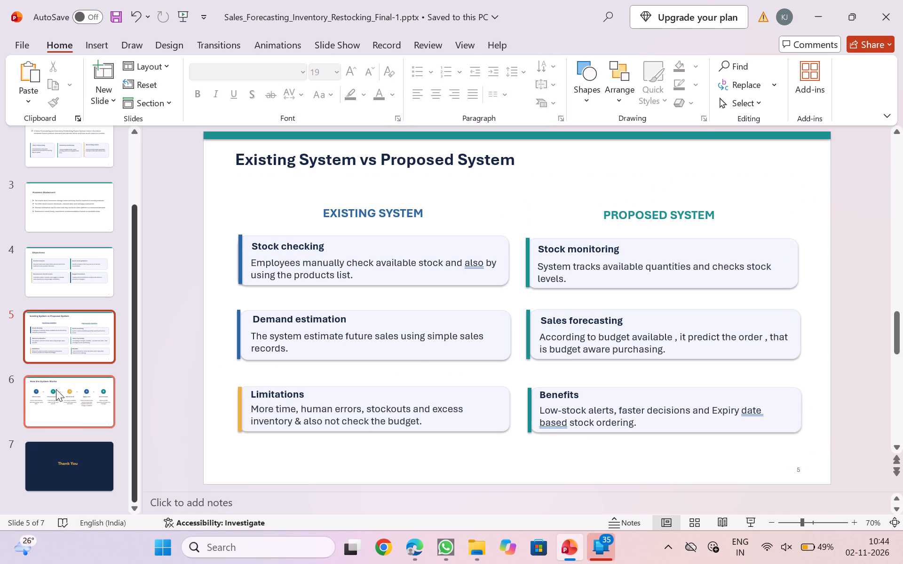
# Check the layout of slide 6, How the System Works, and go back to slide 4, Objectives.
pyautogui.click(48, 393)
pyautogui.click(67, 340)
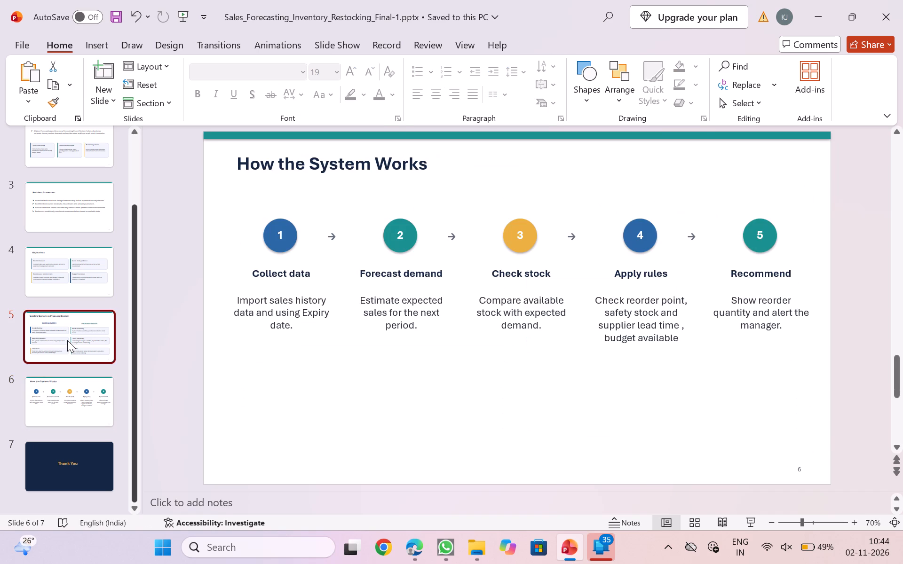
pyautogui.click(87, 267)
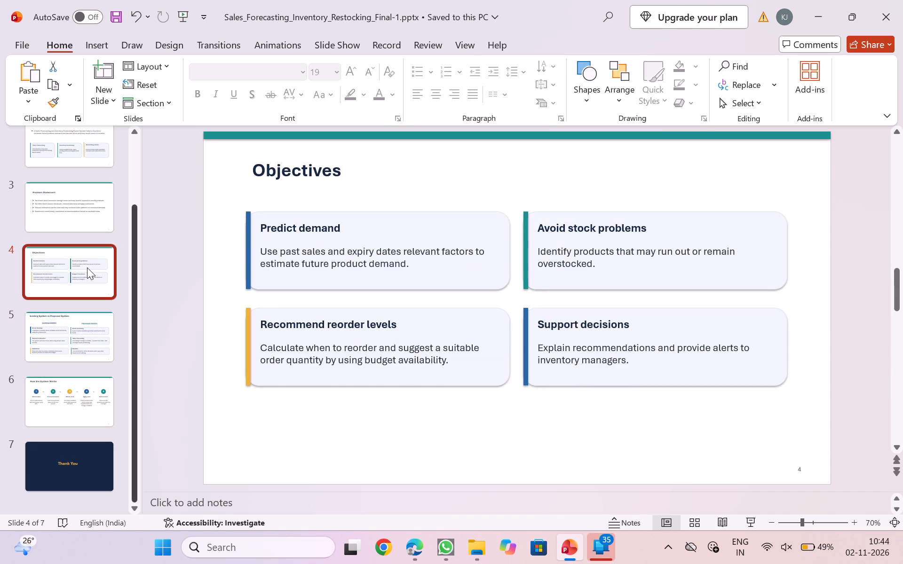
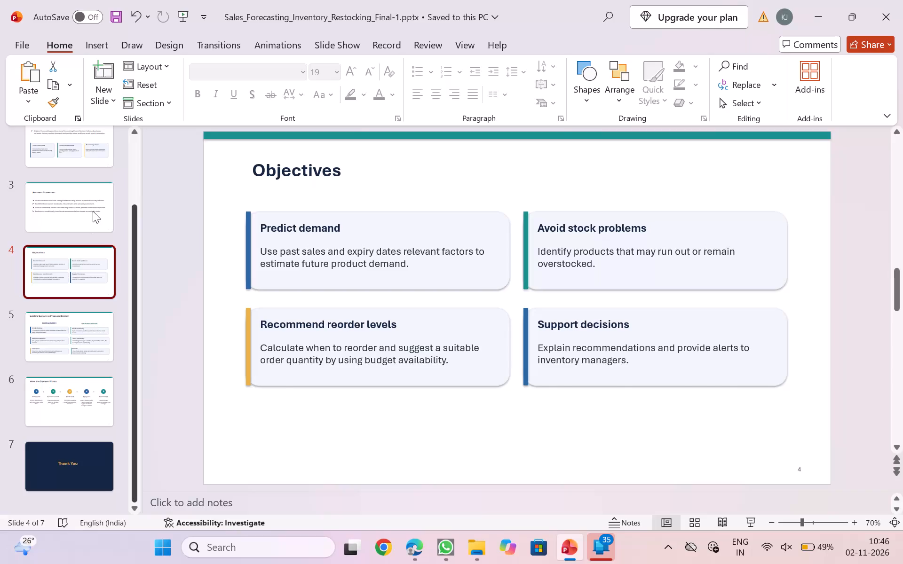
# Review the layout of the Problem Statement, Introduction, How the System Works and Existing System vs Proposed System slides.
pyautogui.click(93, 211)
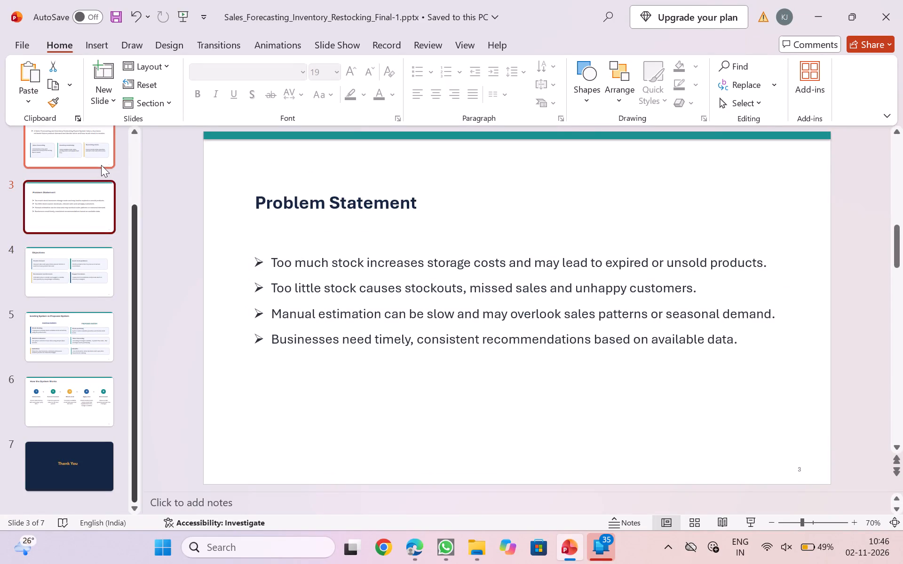
pyautogui.click(101, 165)
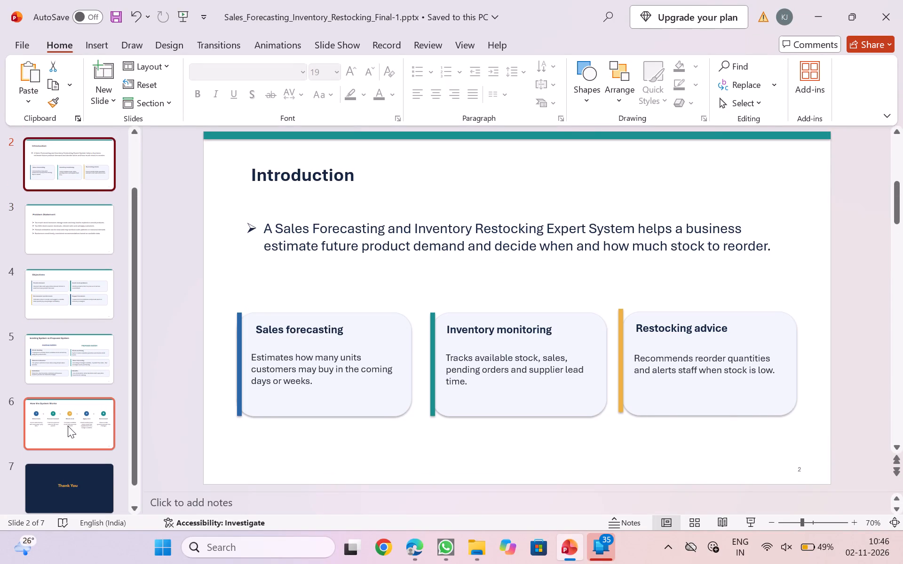
pyautogui.click(68, 426)
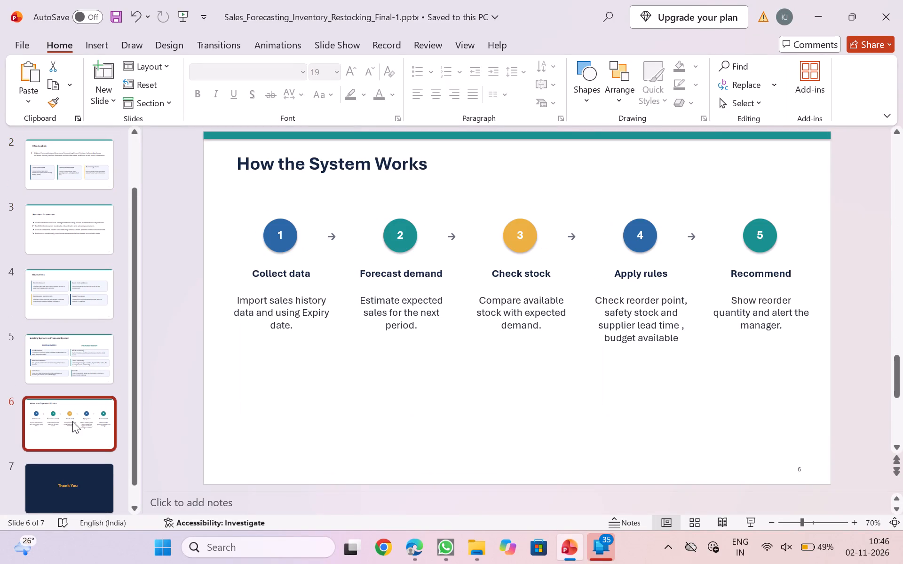
pyautogui.click(80, 368)
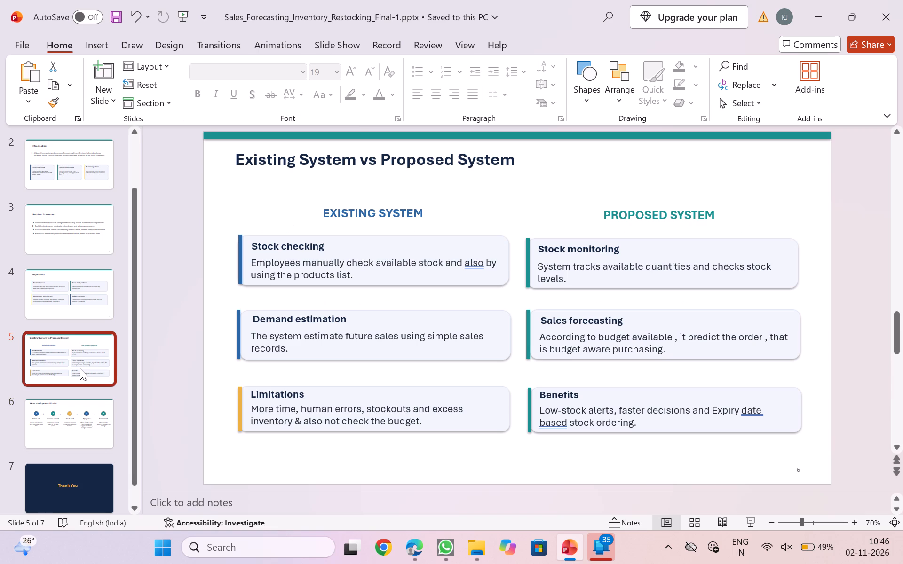
pyautogui.click(62, 237)
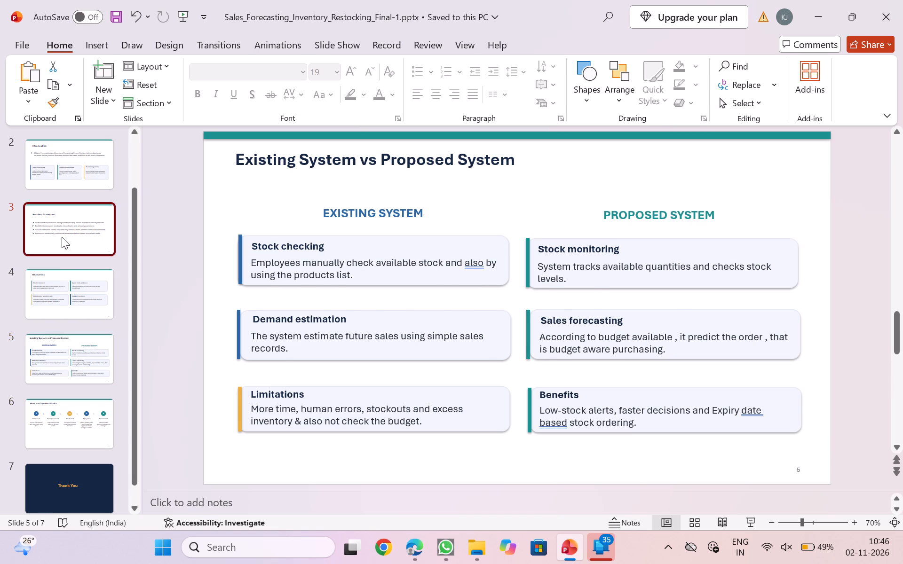
# On slide 4, Objectives, add arrow bullets to the Predict demand and Recommend reorder levels headings.
pyautogui.click(80, 302)
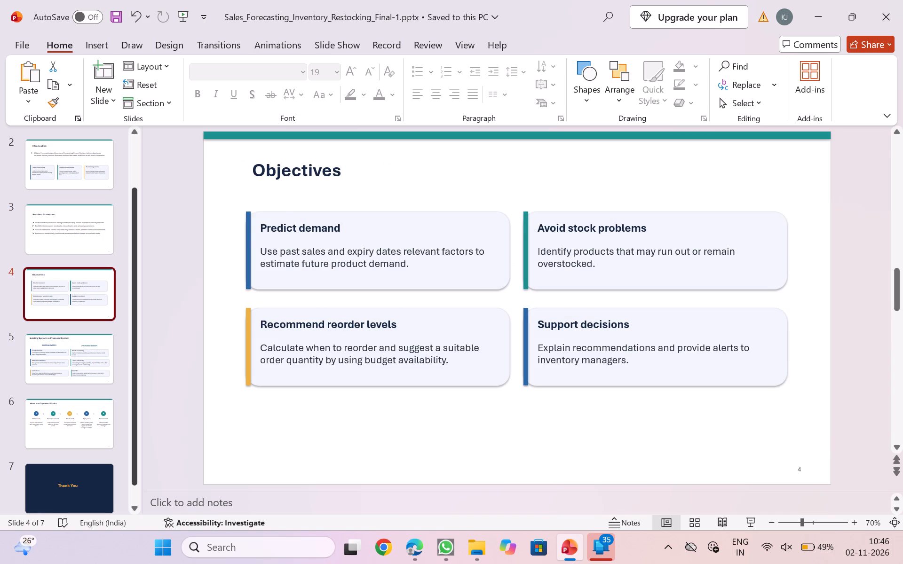
pyautogui.click(262, 226)
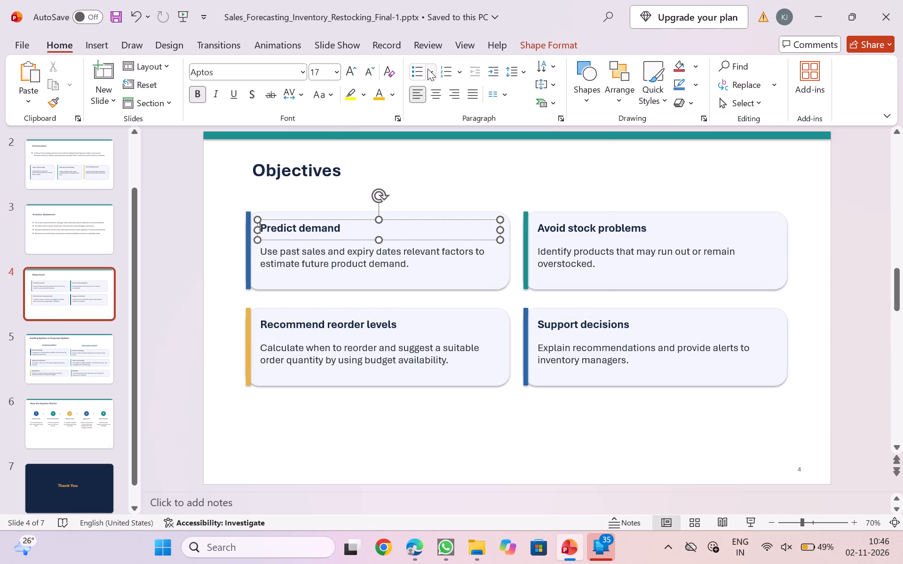
pyautogui.click(428, 70)
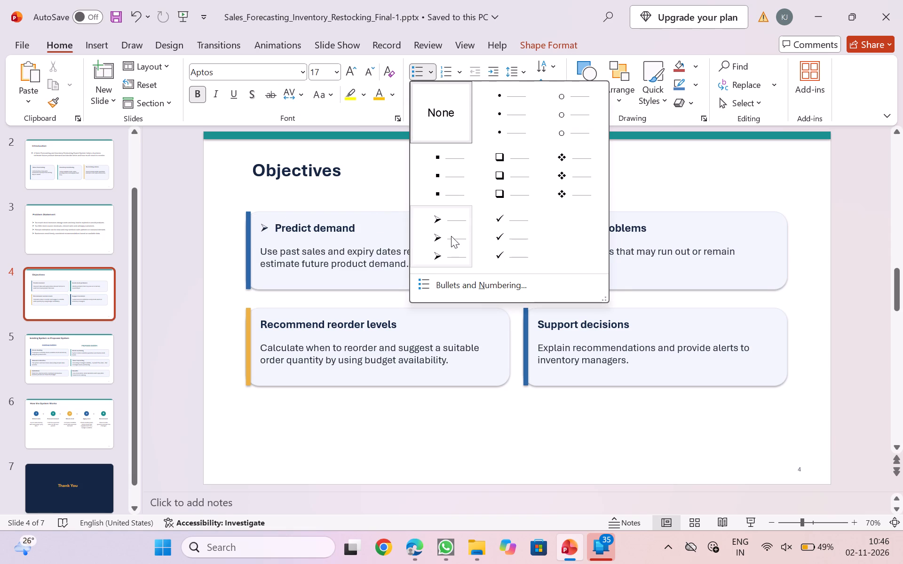
pyautogui.click(451, 236)
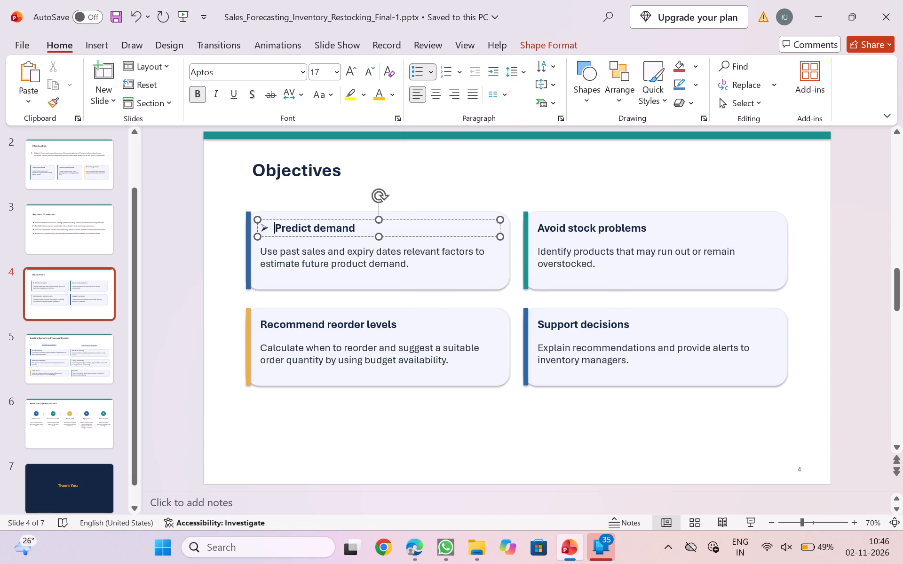
pyautogui.click(261, 327)
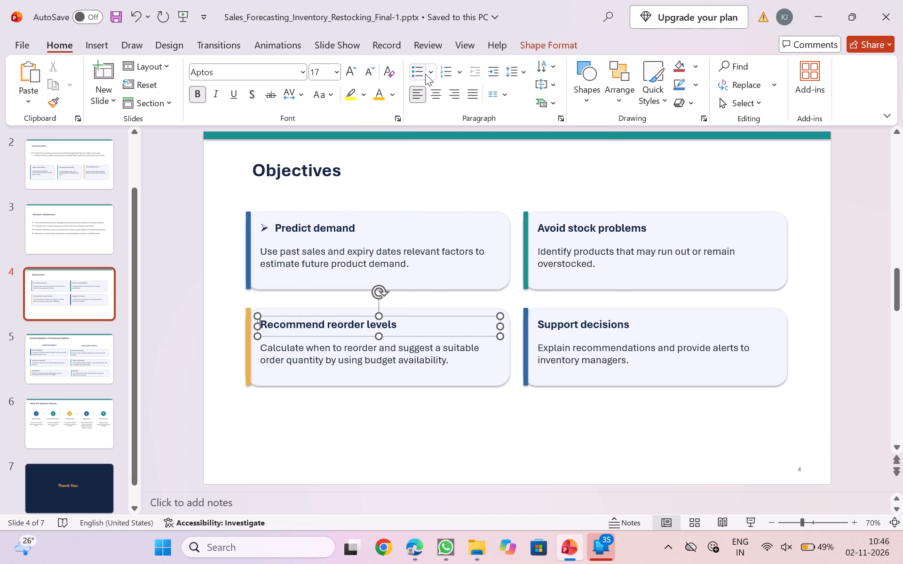
pyautogui.click(427, 73)
pyautogui.click(448, 238)
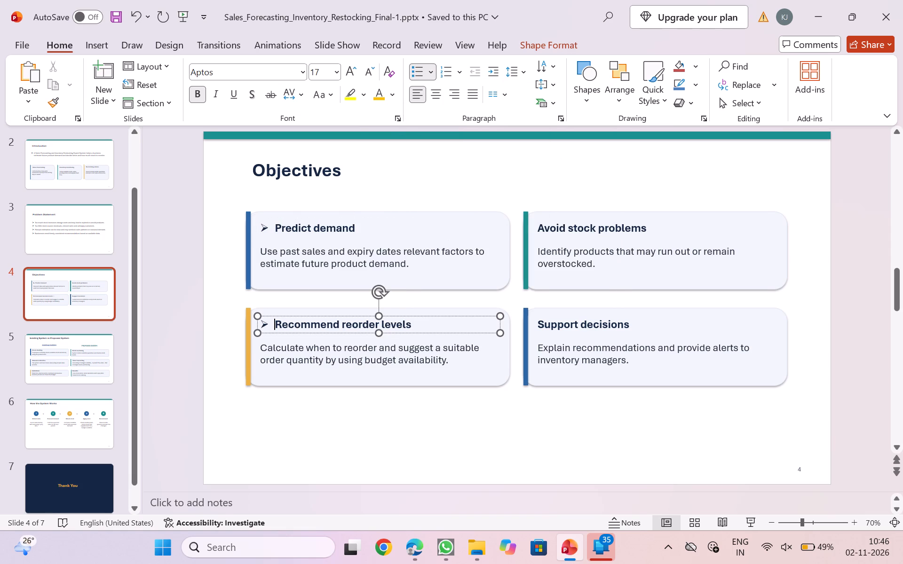
pyautogui.click(480, 396)
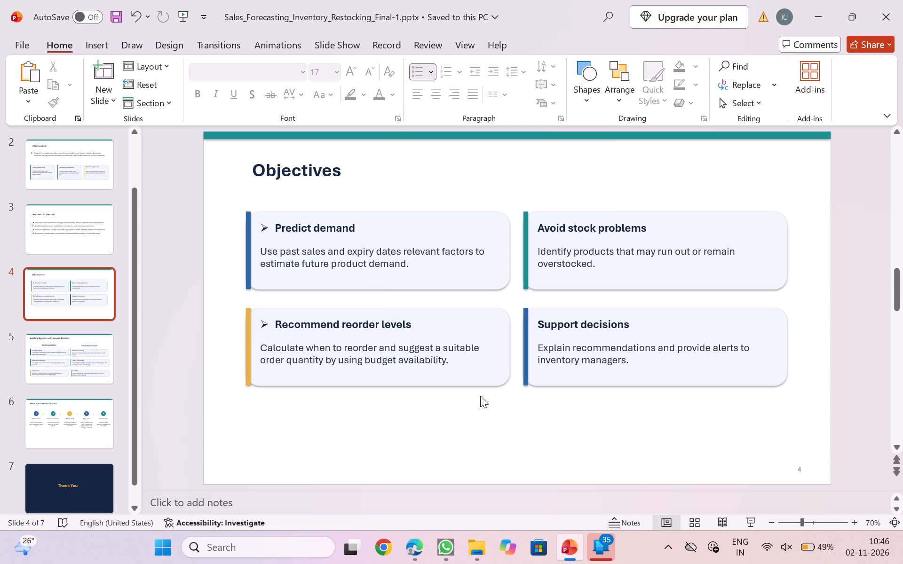
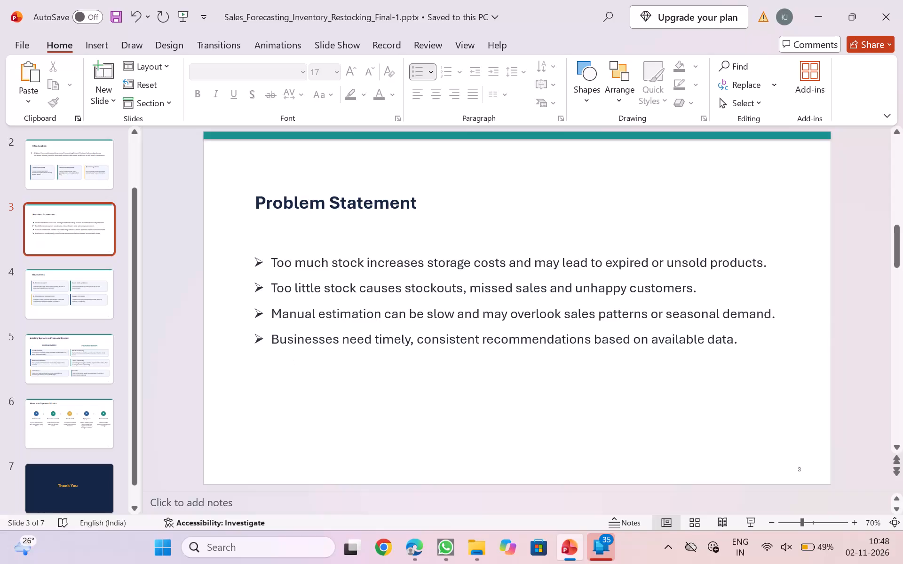
# On slide 3, Problem Statement, select the text of the last bullet, about businesses needing timely, consistent recommendations.
pyautogui.moveTo(273, 342); pyautogui.dragTo(788, 345)
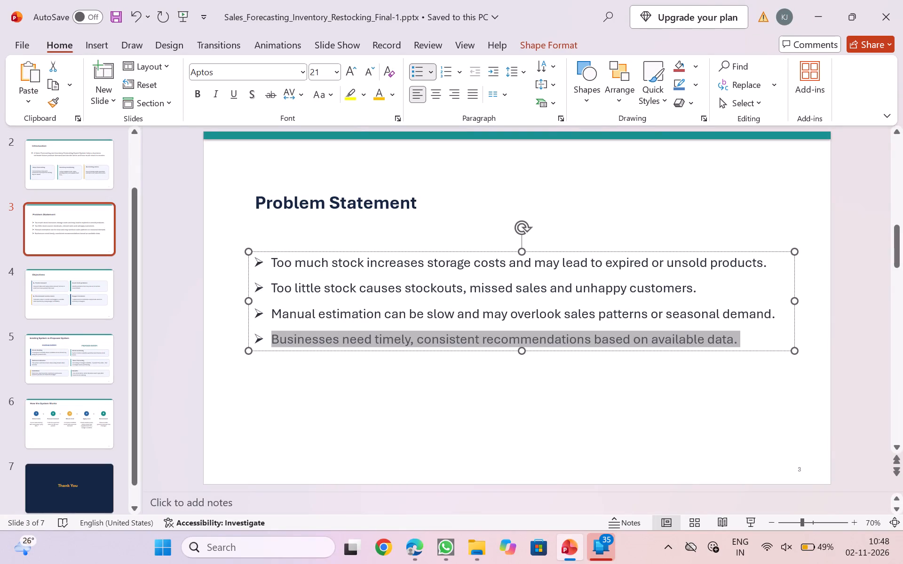
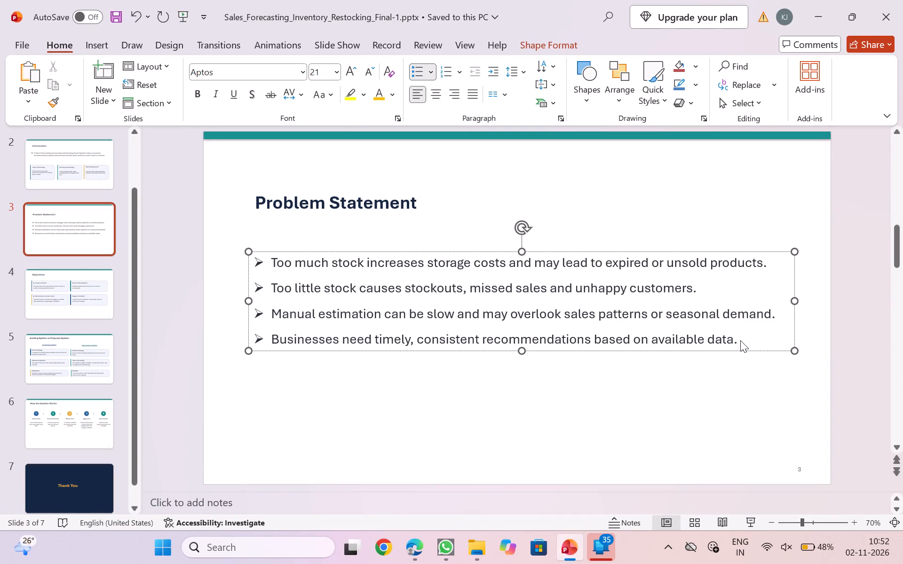
# Replace the Problem Statement bullets with the four copied points on demand prediction, stockouts, restocking decisions and the need for an intelligent system.
pyautogui.hotkey('ctrl', 'v')
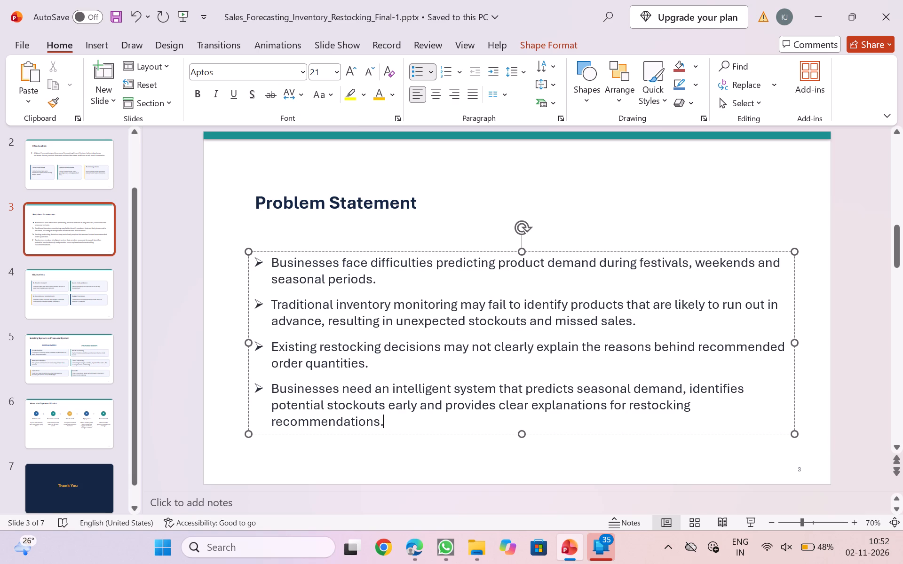
# Shorten the second Problem Statement bullet by removing "and missed sales" so it ends with "resulting in unexpected stockouts.".
pyautogui.click(636, 319)
pyautogui.press('BackSpace')
pyautogui.press('BackSpace')
pyautogui.press('BackSpace')
pyautogui.press('BackSpace')
pyautogui.press('BackSpace')
pyautogui.press('BackSpace')
pyautogui.press('BackSpace')
pyautogui.press('BackSpace')
pyautogui.press('BackSpace')
pyautogui.press('BackSpace')
pyautogui.press('BackSpace')
pyautogui.press('BackSpace')
pyautogui.press('BackSpace')
pyautogui.press('BackSpace')
pyautogui.press('BackSpace')
pyautogui.press('BackSpace')
pyautogui.press('BackSpace')
pyautogui.press('BackSpace')
pyautogui.press('BackSpace')
pyautogui.press('BackSpace')
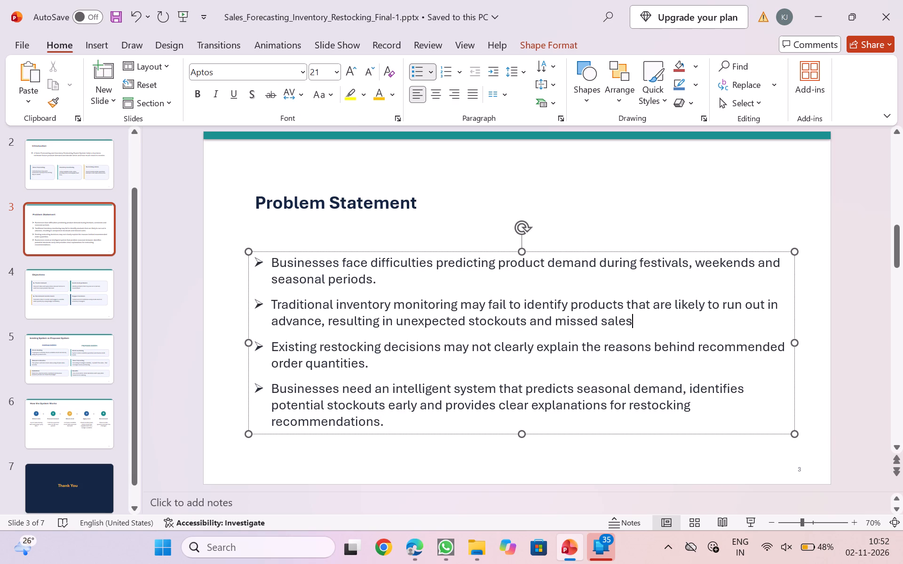
pyautogui.write('ts.')
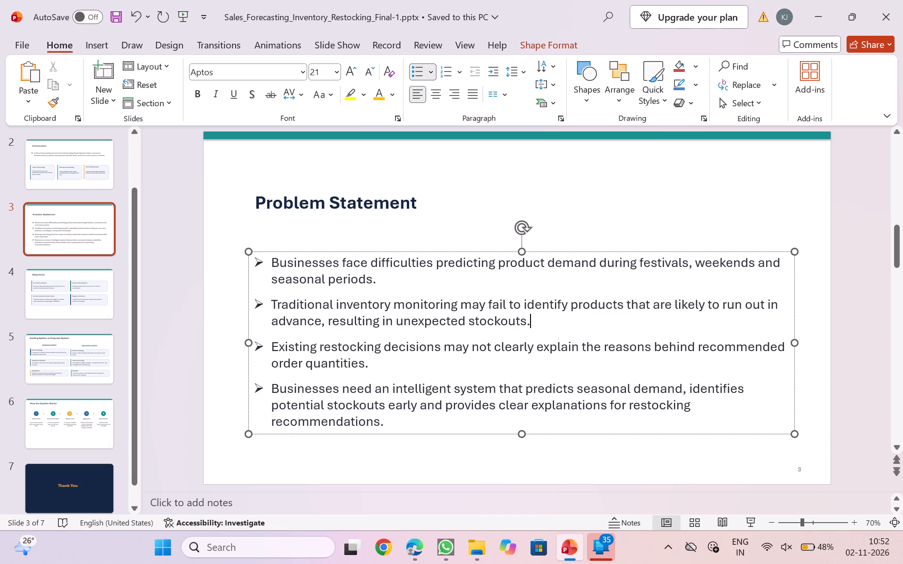
# Delete the fourth Problem Statement bullet about businesses needing an intelligent system that predicts seasonal demand.
pyautogui.moveTo(403, 428); pyautogui.dragTo(302, 401)
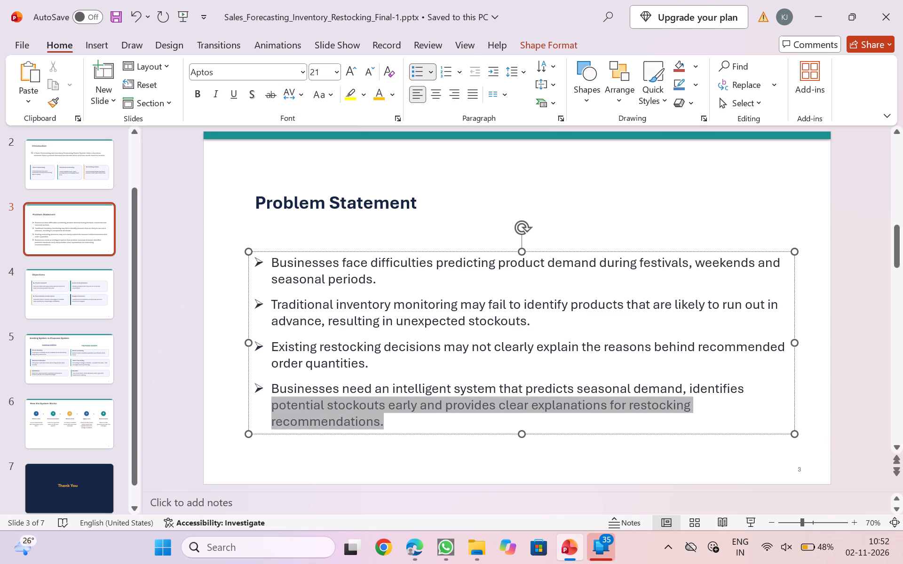
pyautogui.moveTo(302, 401); pyautogui.dragTo(281, 391)
pyautogui.press('BackSpace')
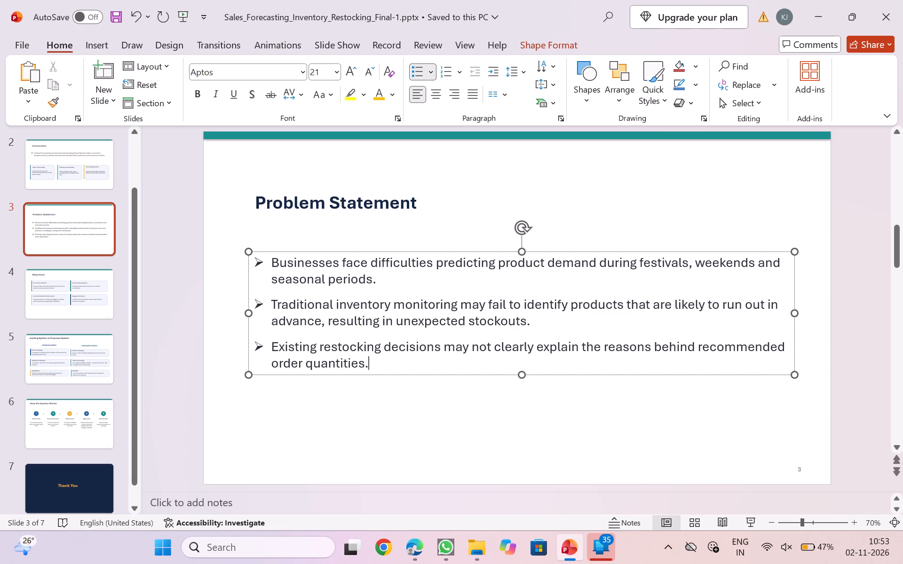
pyautogui.click(383, 453)
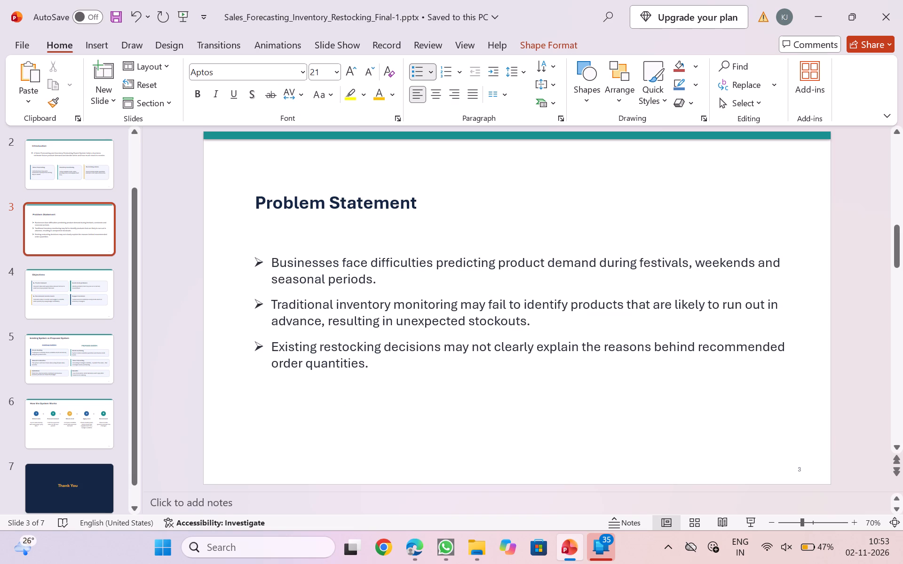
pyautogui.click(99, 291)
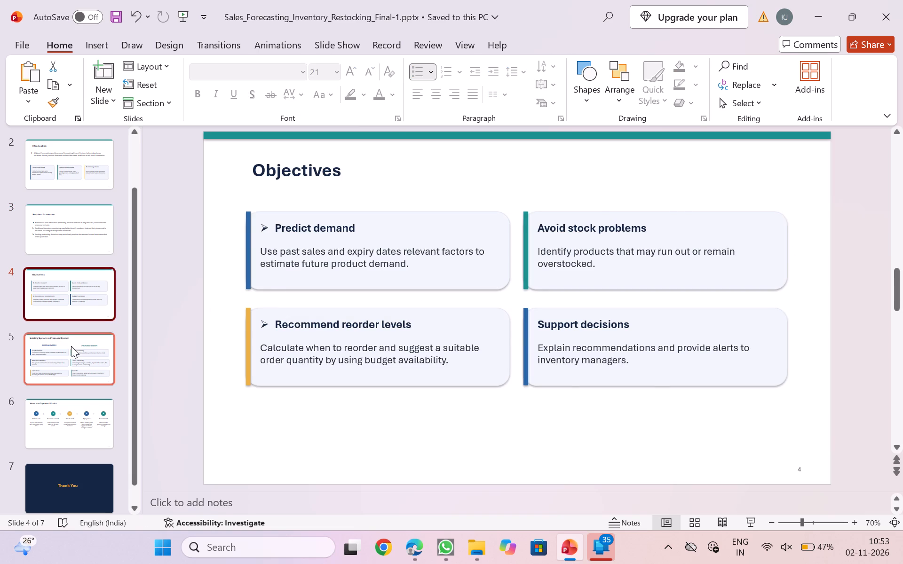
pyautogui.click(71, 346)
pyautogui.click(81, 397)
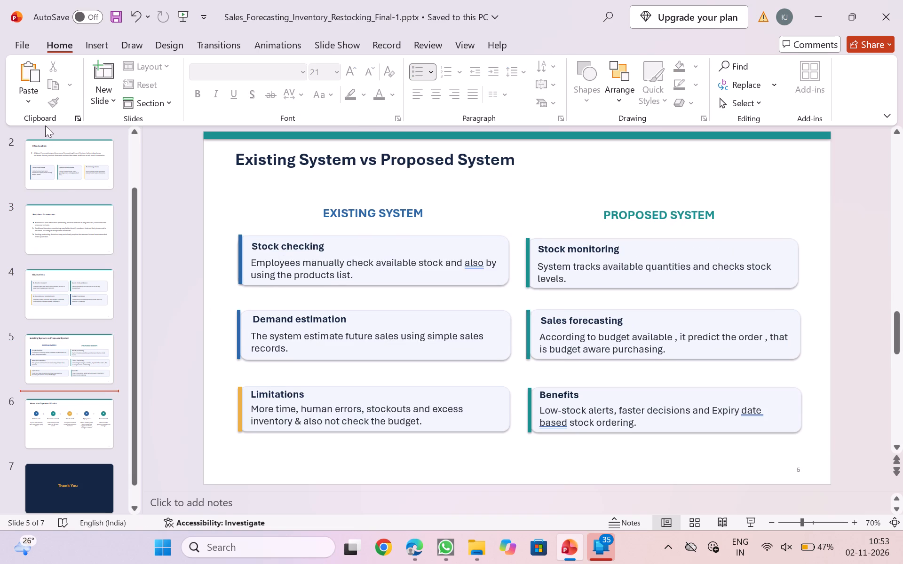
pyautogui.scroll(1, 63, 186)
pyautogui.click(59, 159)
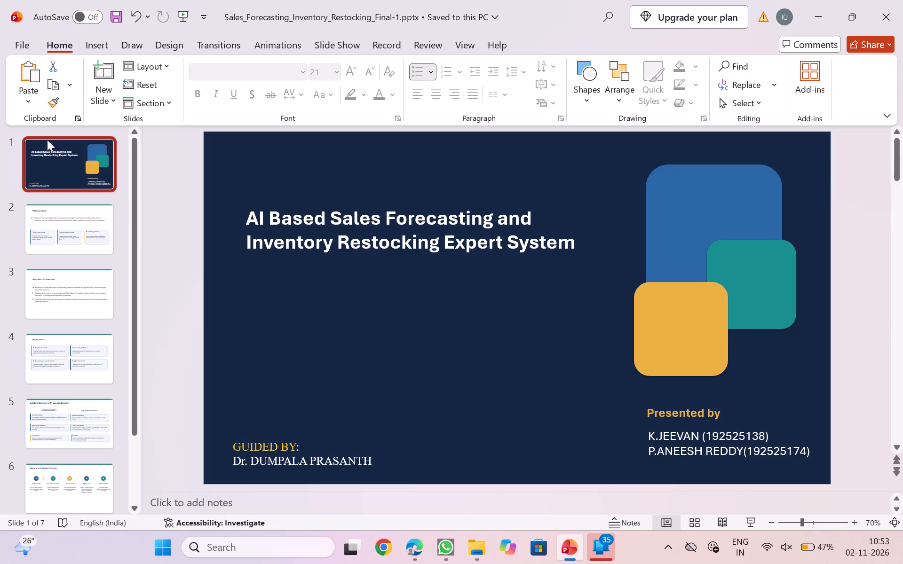
# Save a copy of the presentation in the Downloads folder under the file name "AI -- PPT".
pyautogui.click(18, 50)
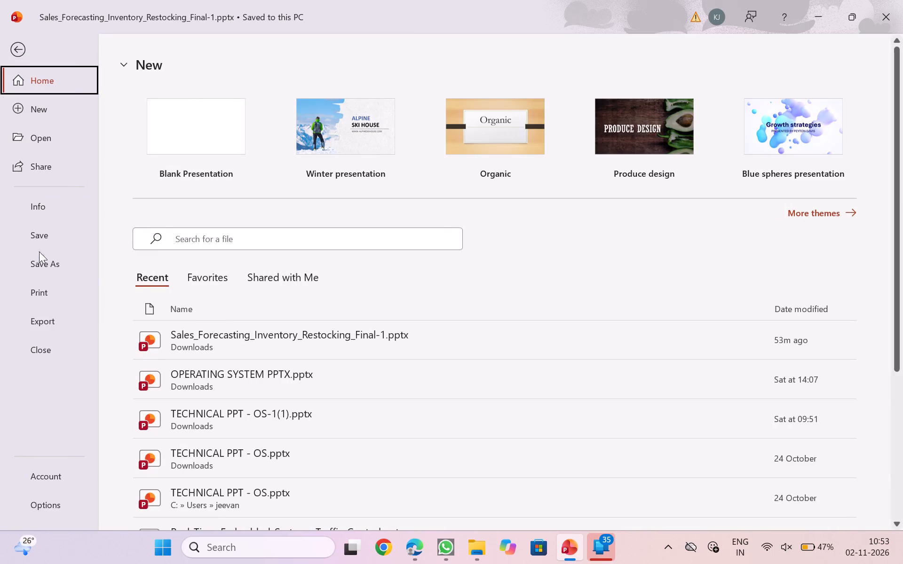
pyautogui.click(42, 258)
pyautogui.click(459, 164)
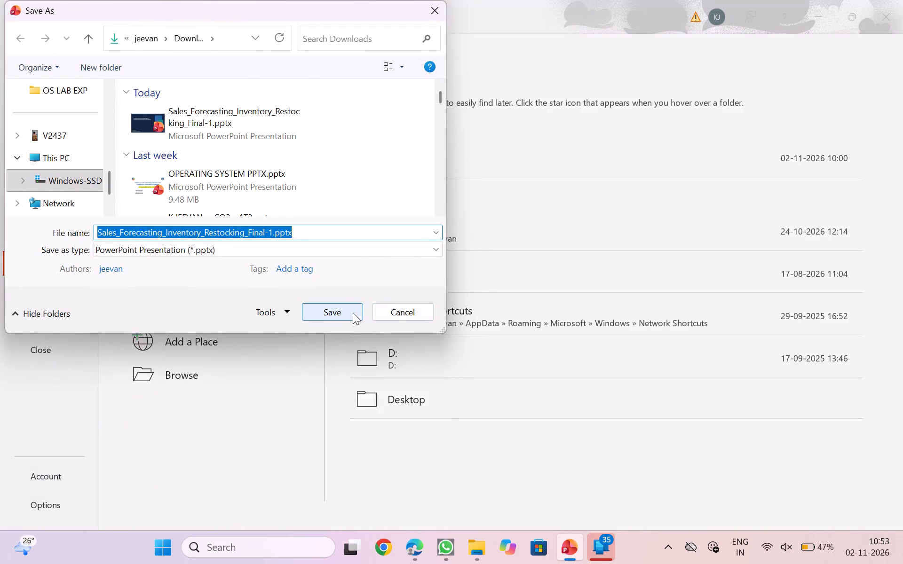
pyautogui.press('BackSpace')
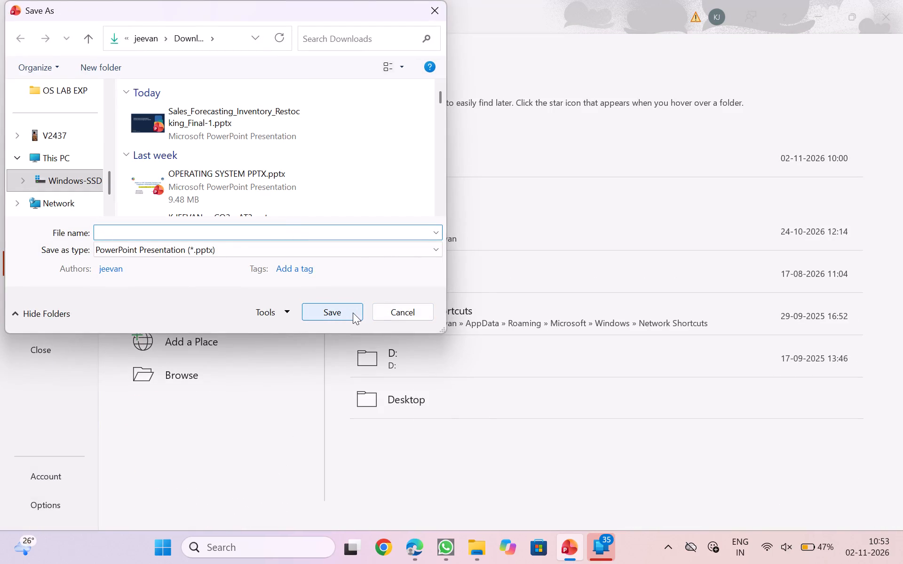
pyautogui.write('AI')
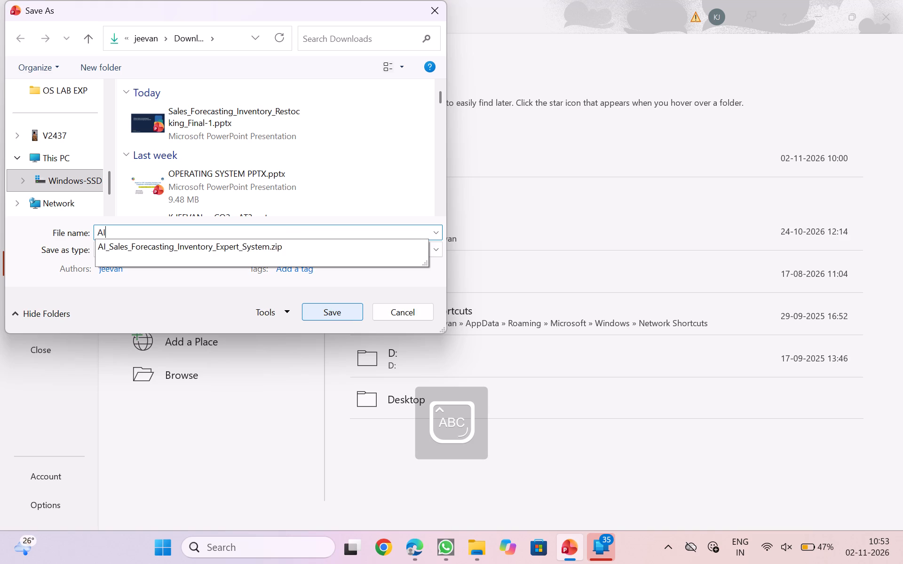
pyautogui.hotkey('shift', '&')
pyautogui.write('EXPERT')
pyautogui.press('space')
pyautogui.press('\\')
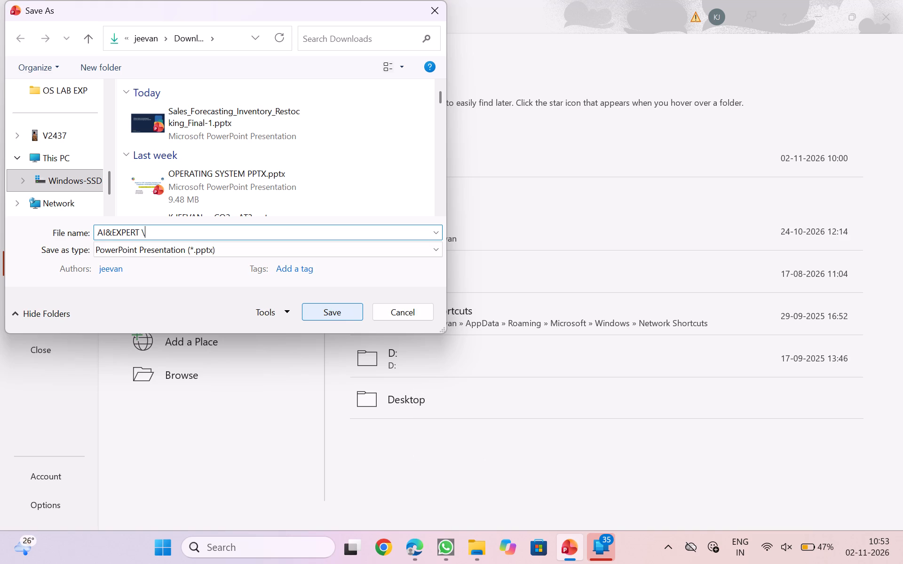
pyautogui.press('BackSpace')
pyautogui.press('BackSpace')
pyautogui.press('BackSpace')
pyautogui.press('BackSpace')
pyautogui.press('BackSpace')
pyautogui.press('BackSpace')
pyautogui.press('BackSpace')
pyautogui.press('BackSpace')
pyautogui.press('BackSpace')
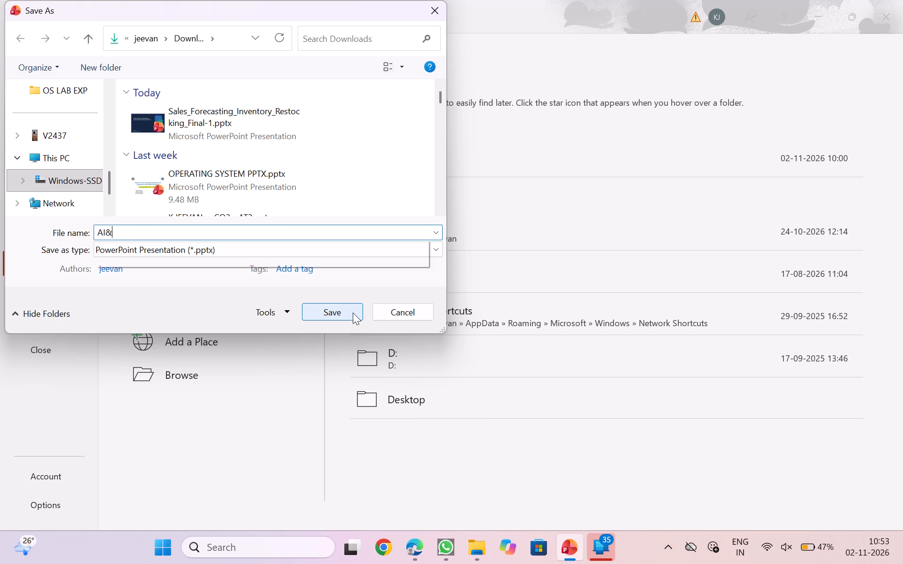
pyautogui.press('space')
pyautogui.write('--')
pyautogui.press('space')
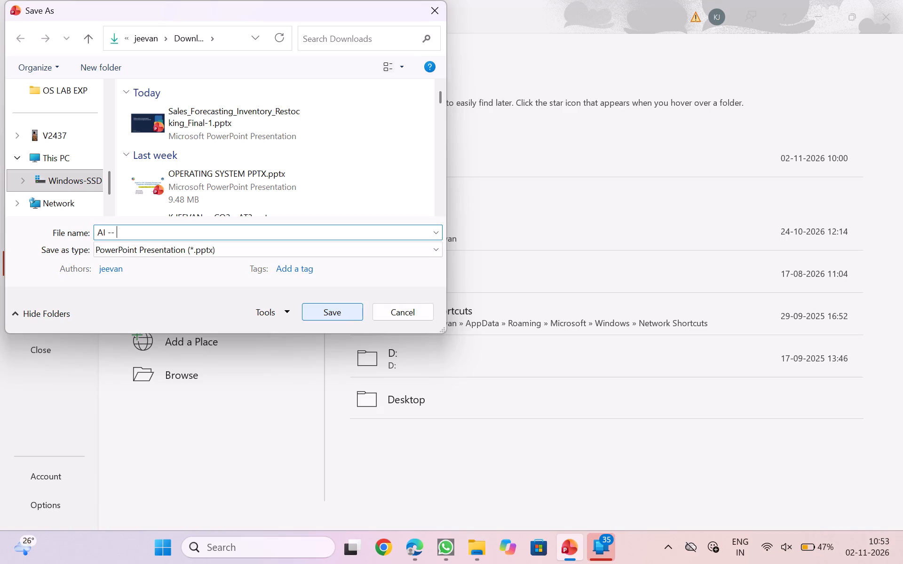
pyautogui.write('PPT')
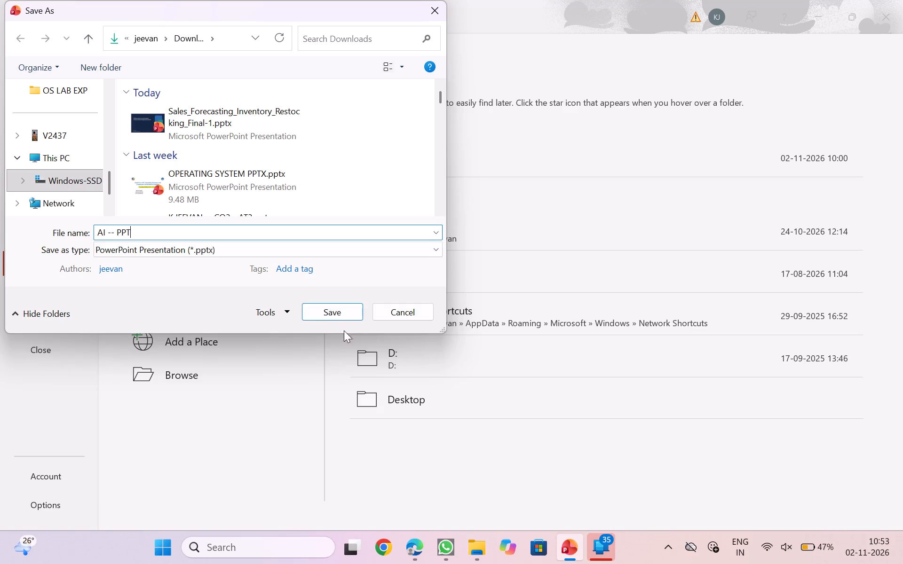
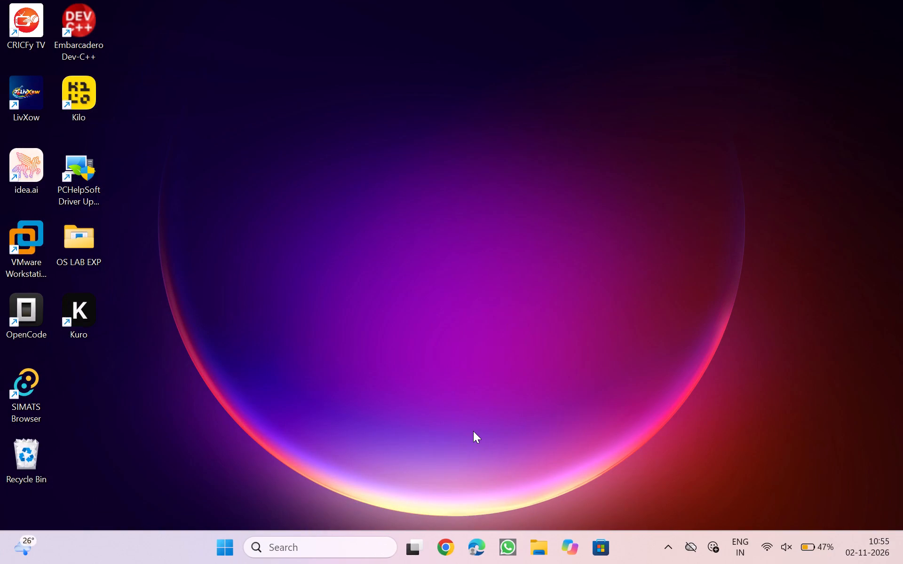
# Bring up the Windows quick-access list of system tools and shutdown options from the desktop.
pyautogui.press('super+x')
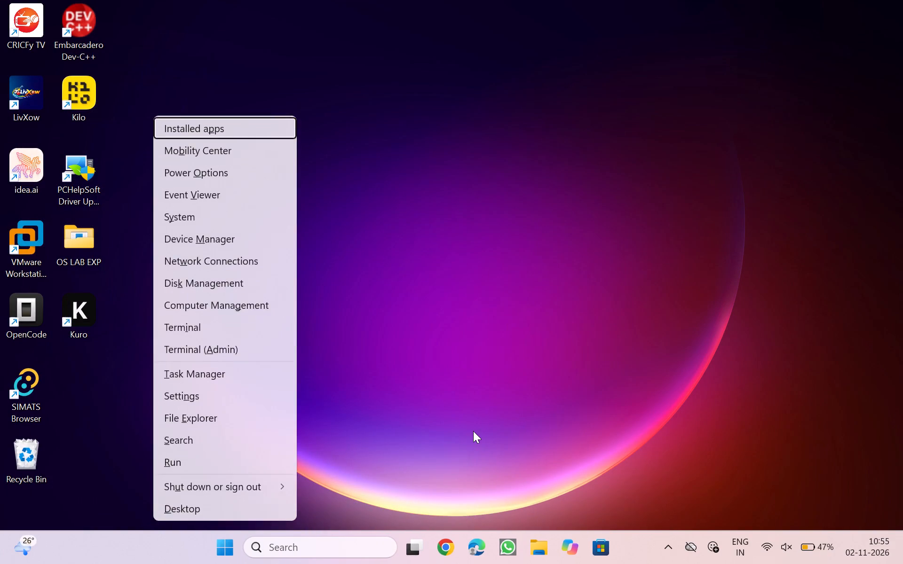